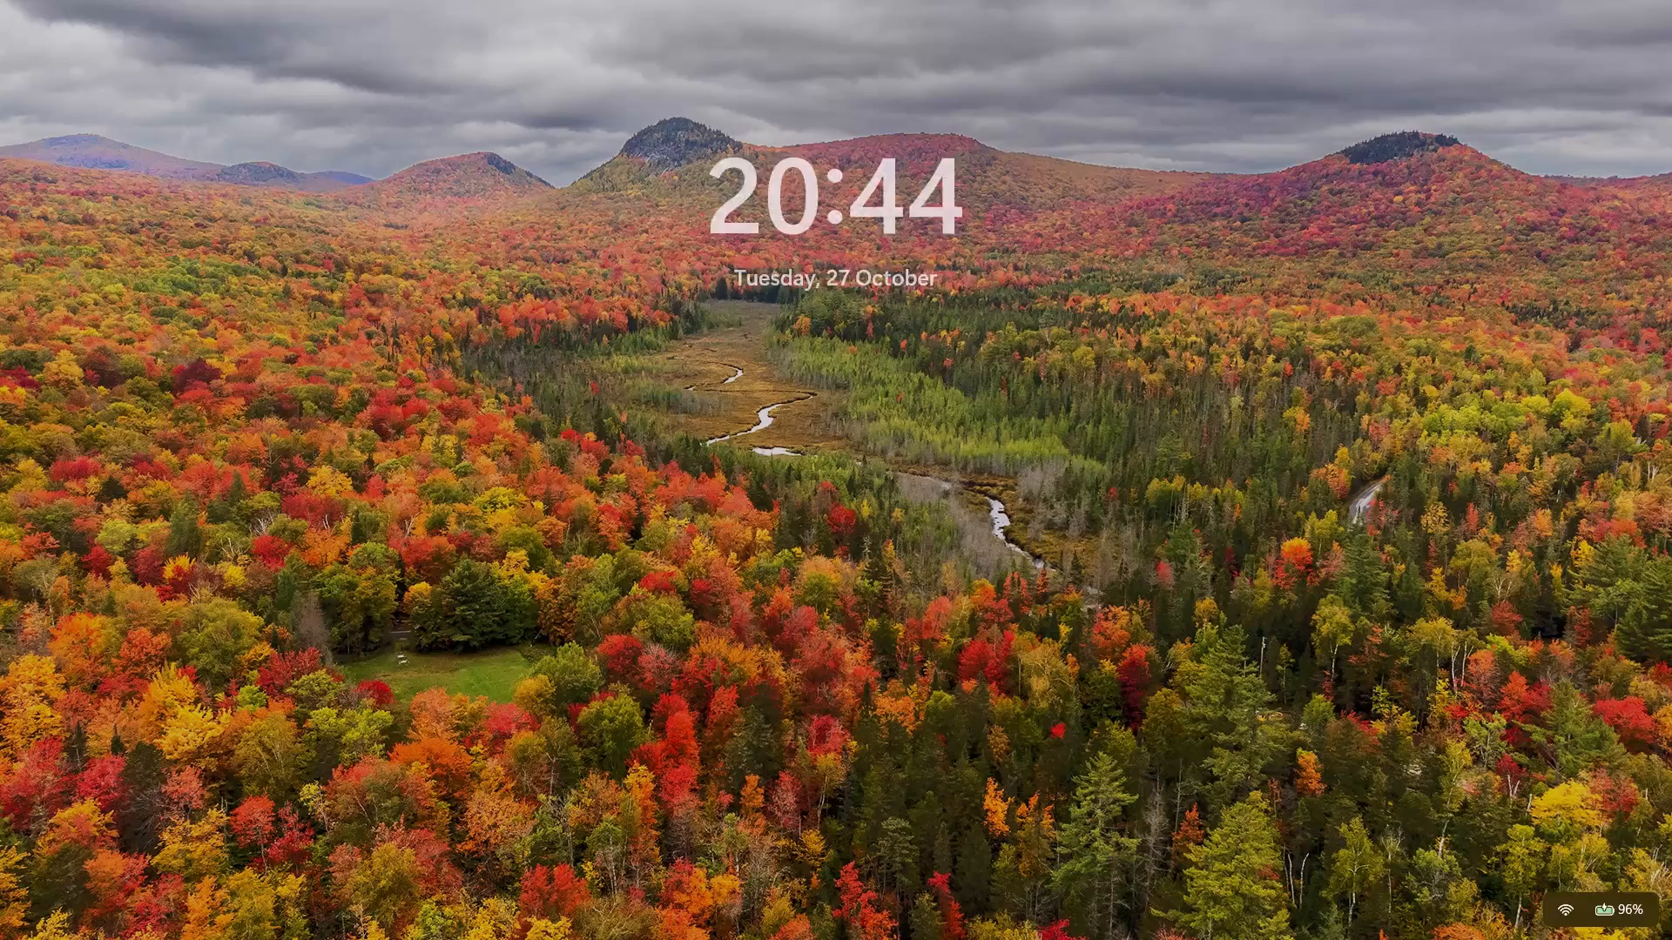
# Dismiss the lock screen to reach the desktop.
pyautogui.press('space')
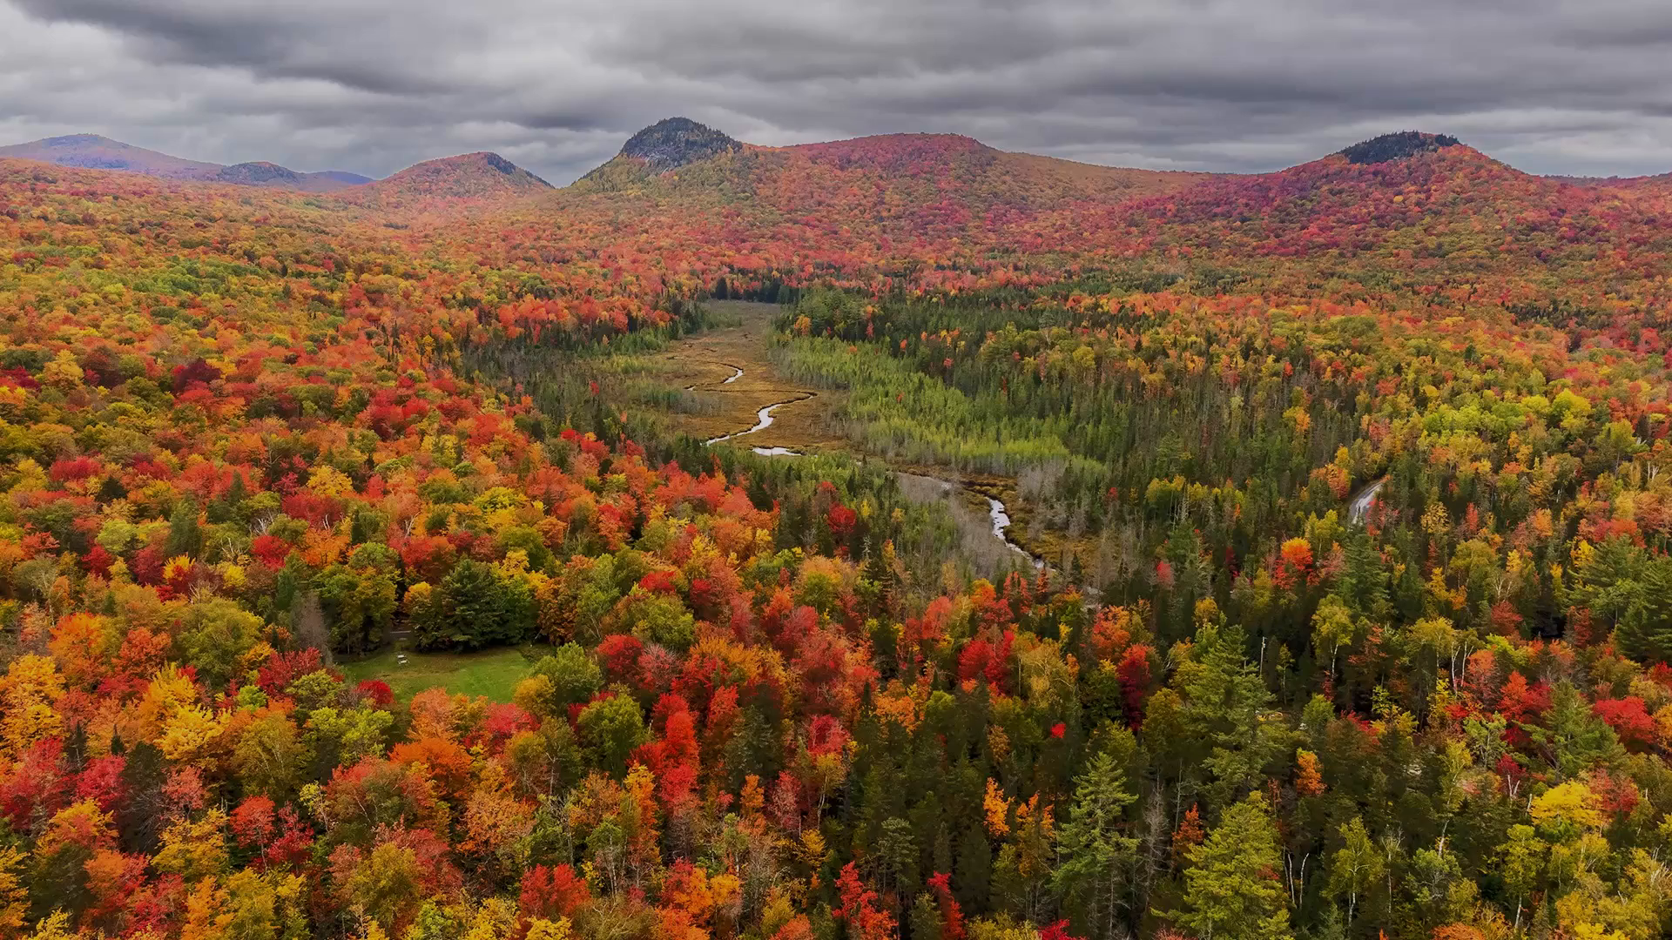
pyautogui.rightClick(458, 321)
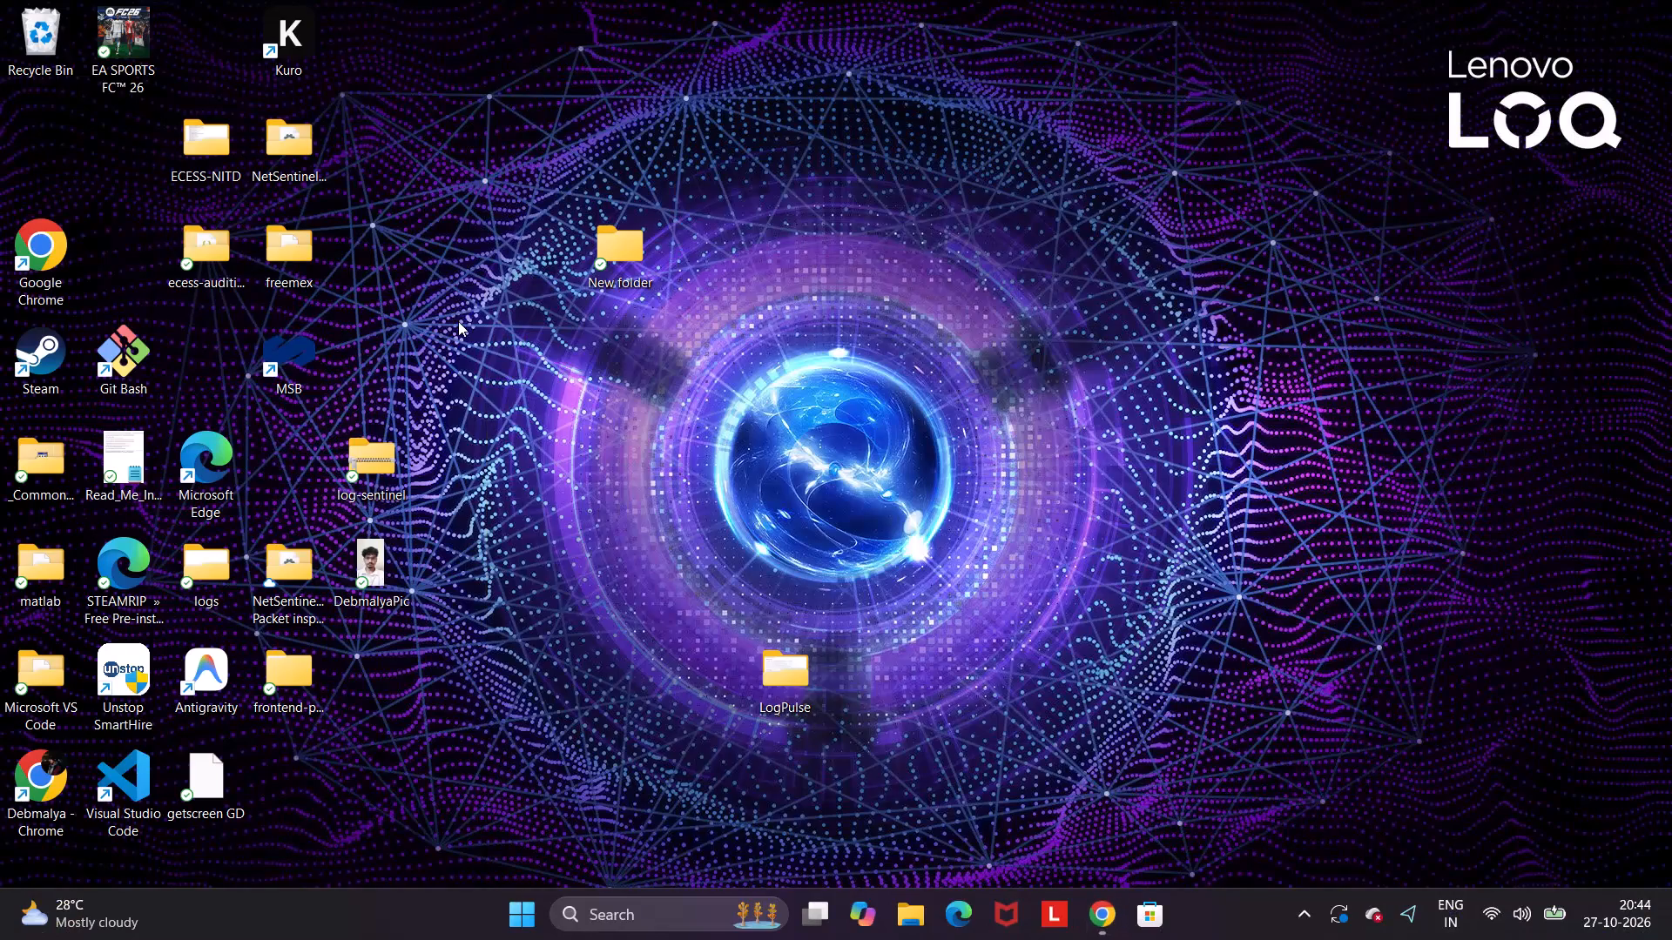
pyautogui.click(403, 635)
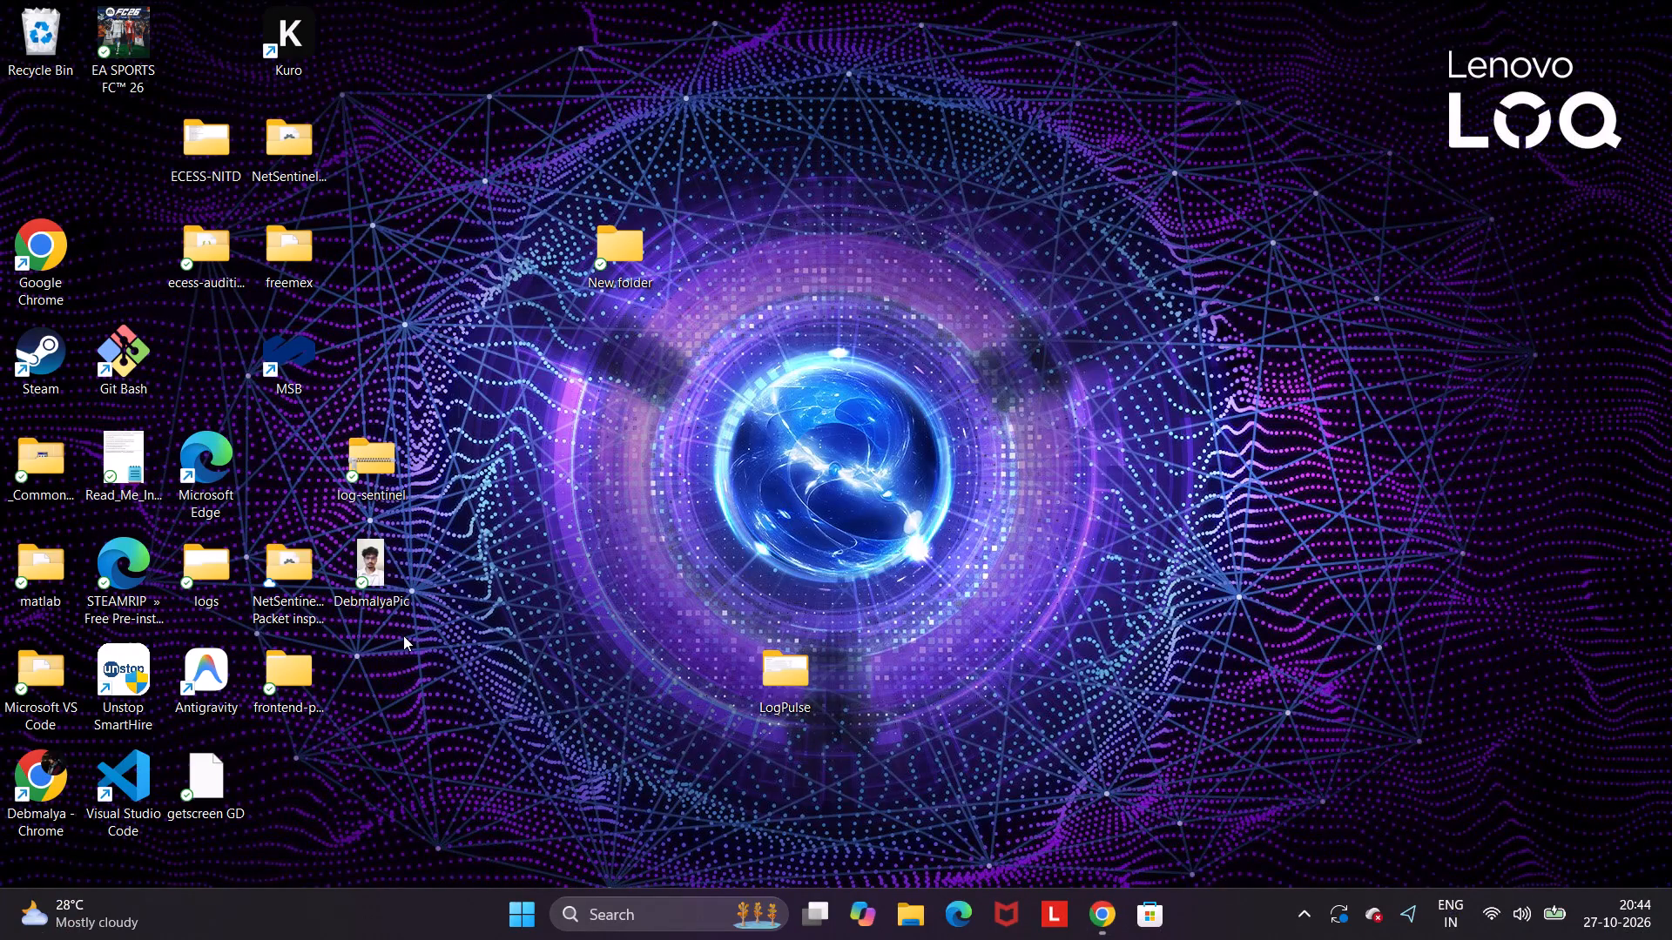
# Search the computer for "resume" and open the PDF named resume (2).
pyautogui.click(615, 881)
pyautogui.click(624, 923)
pyautogui.write('resume')
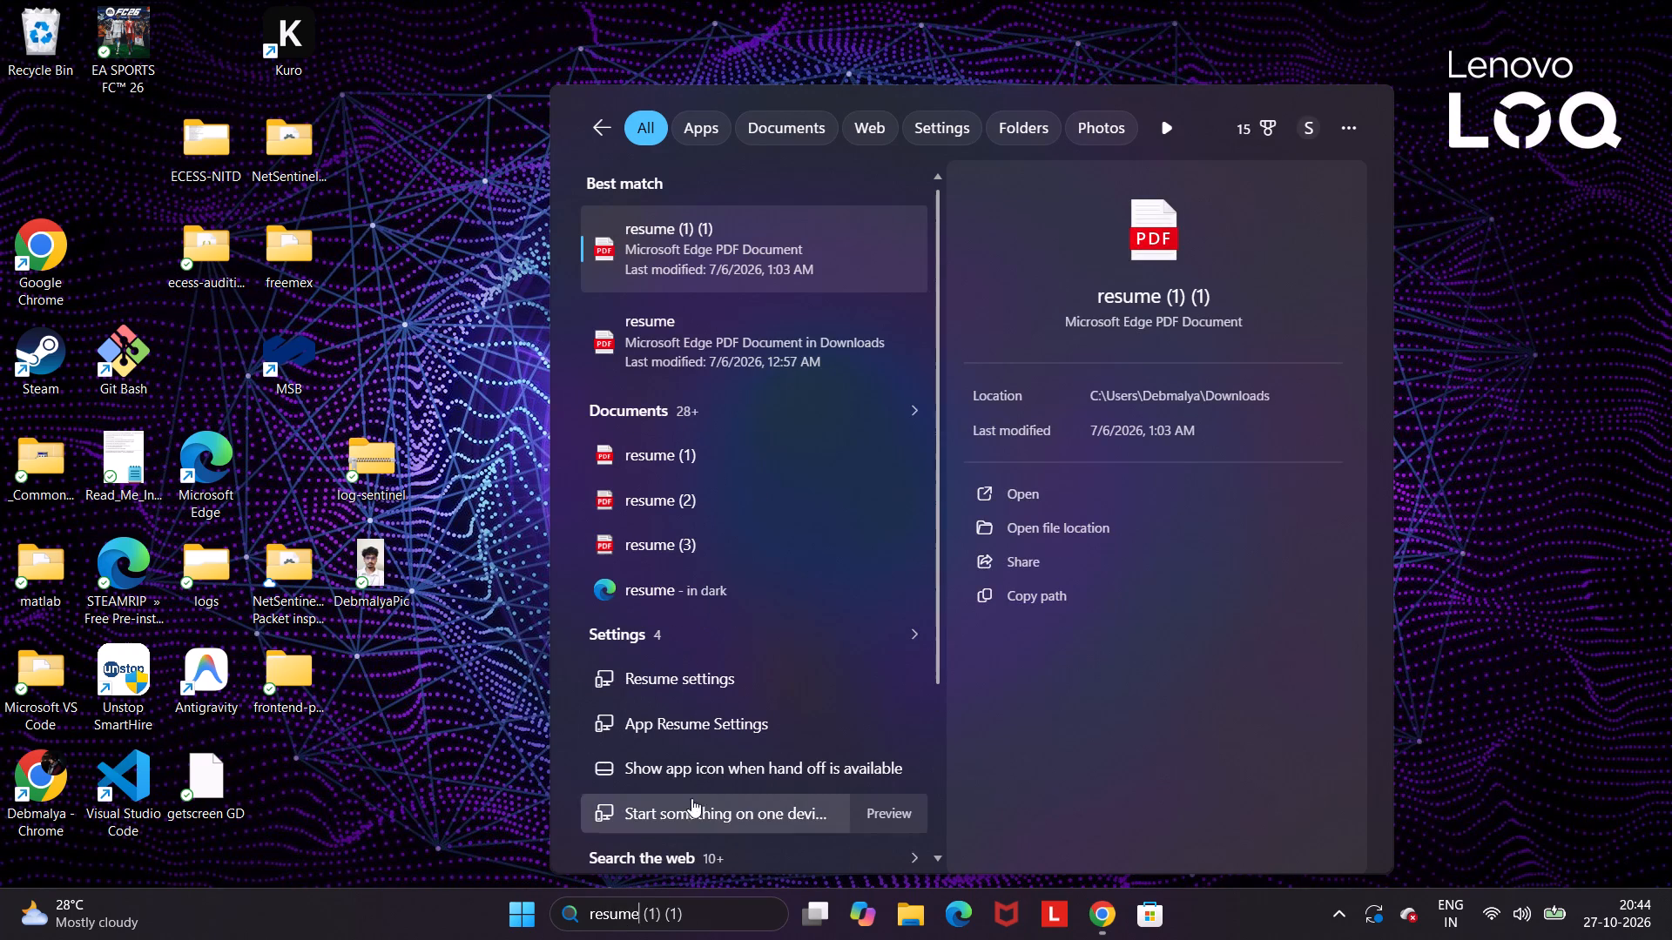
pyautogui.click(682, 500)
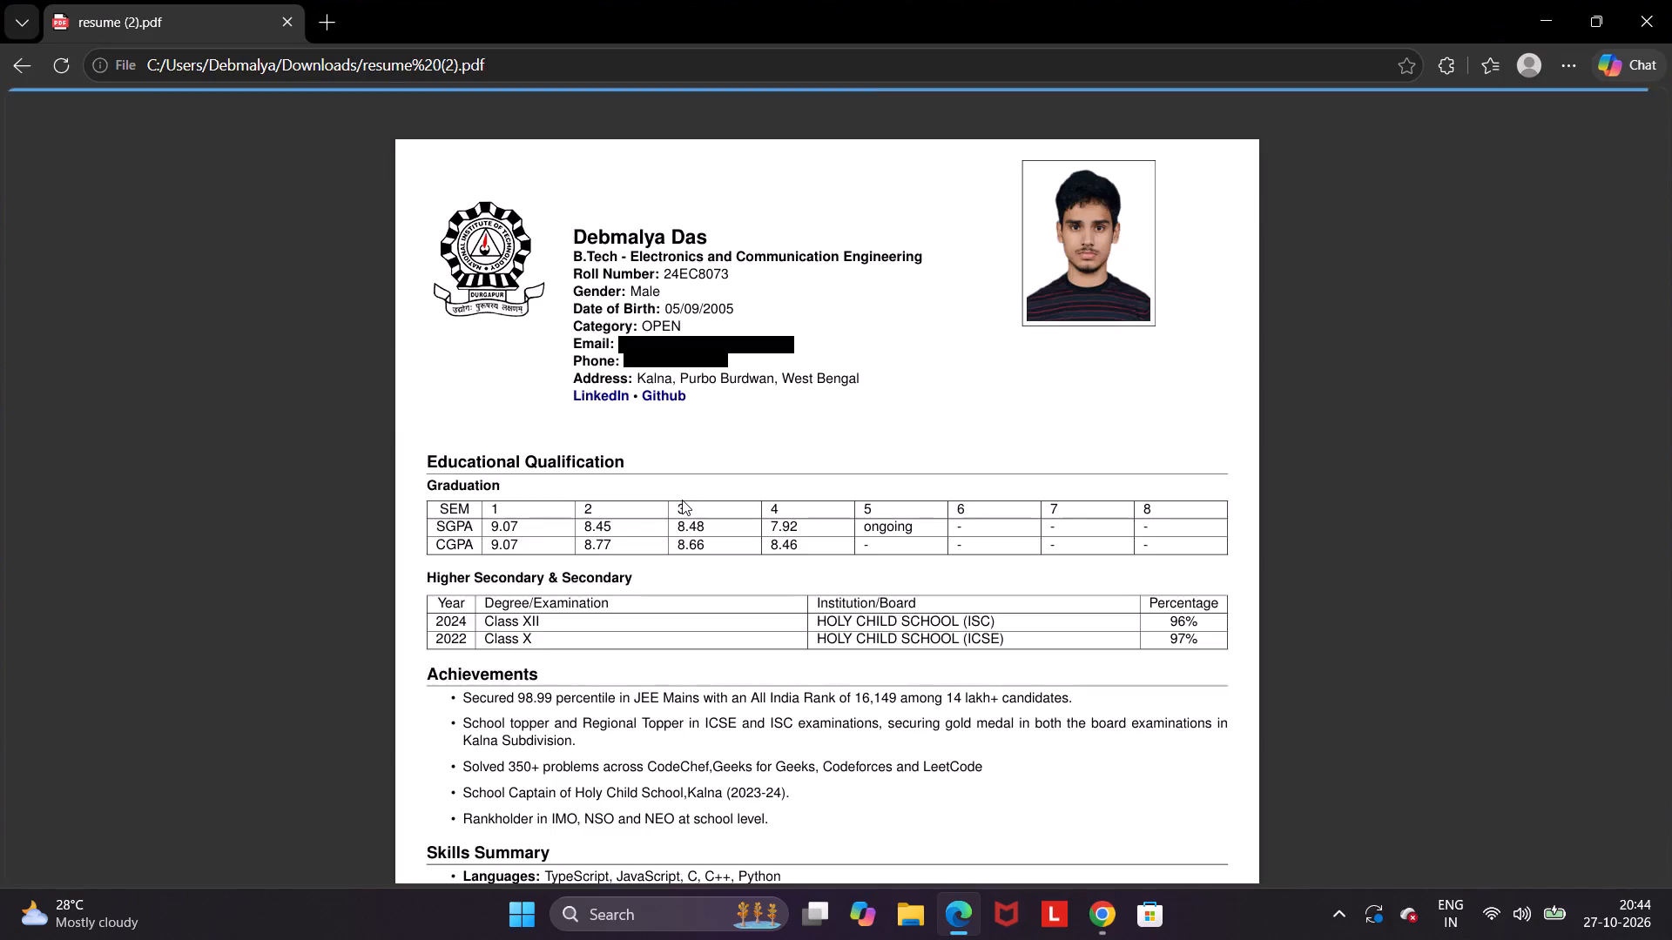
# Read through the skills, projects and positions of responsibility in resume (2).pdf, ending back at the desktop.
pyautogui.scroll(-6, 682, 500)
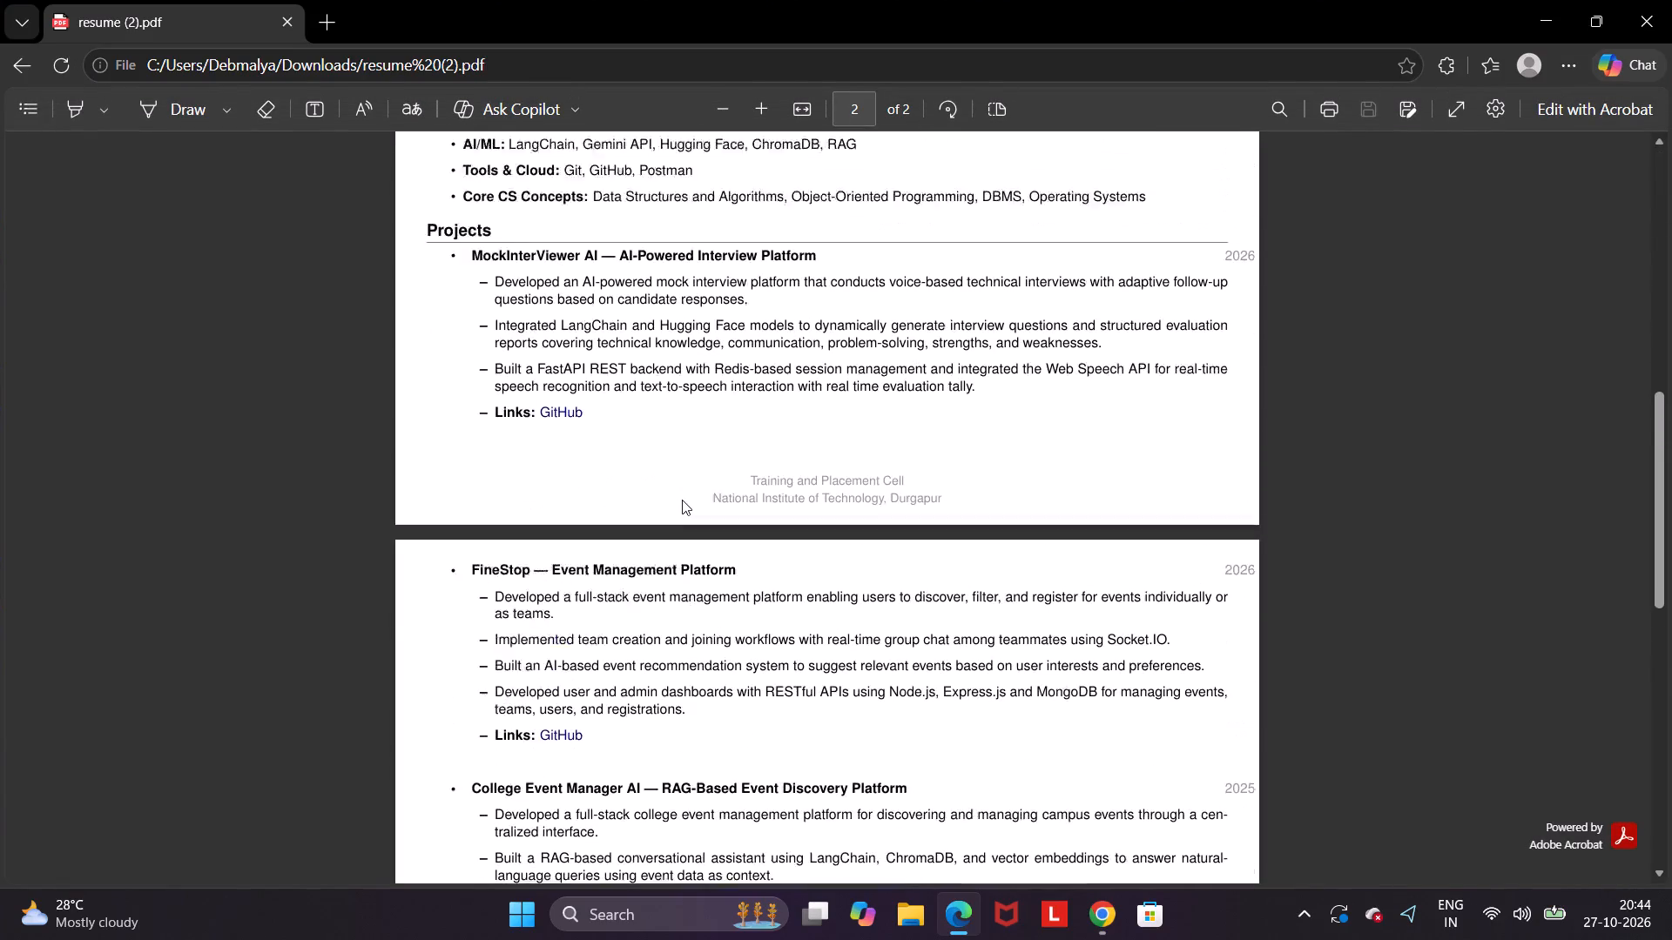
pyautogui.scroll(-3, 682, 500)
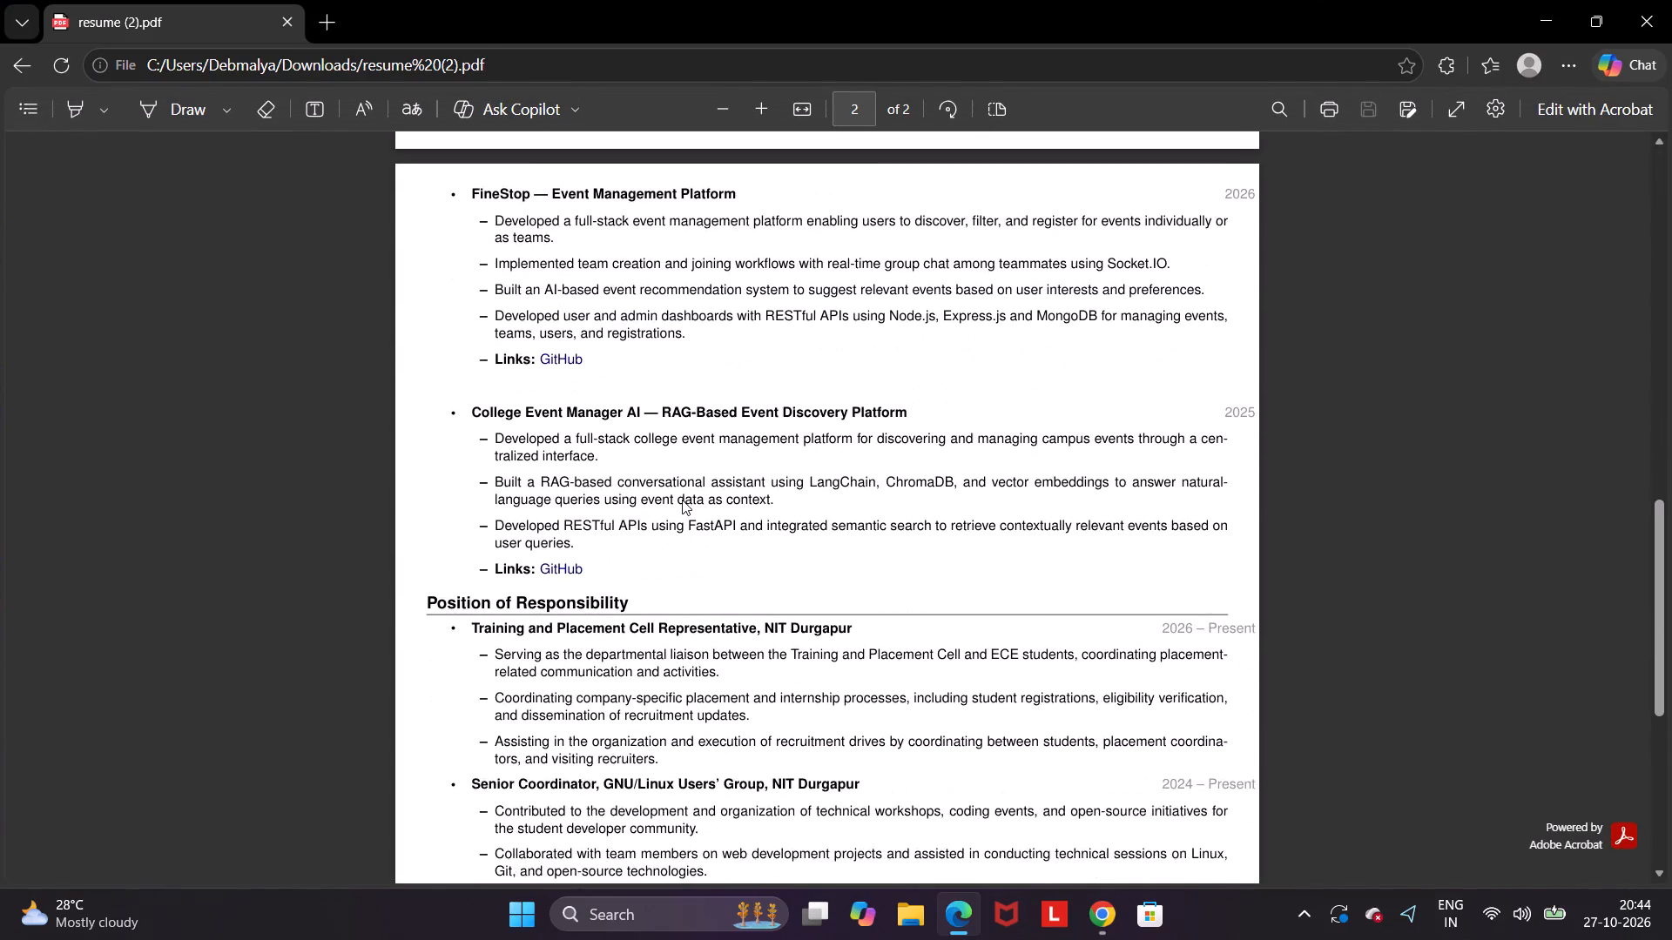
pyautogui.scroll(-5, 682, 500)
pyautogui.scroll(1, 682, 500)
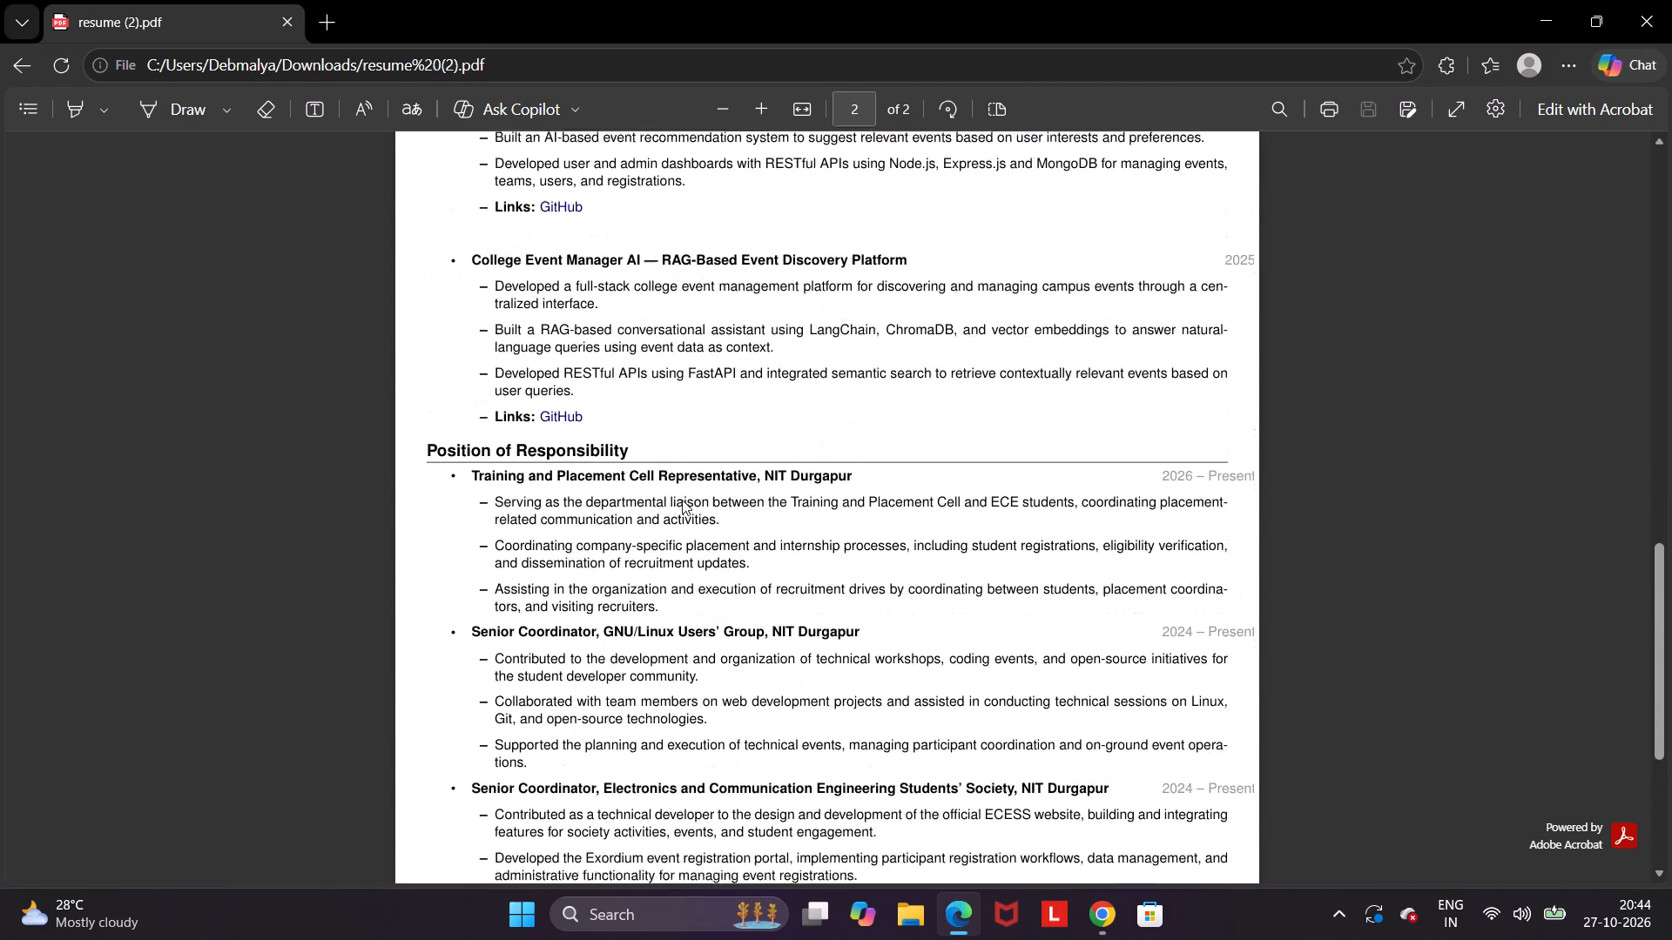
pyautogui.scroll(4, 682, 500)
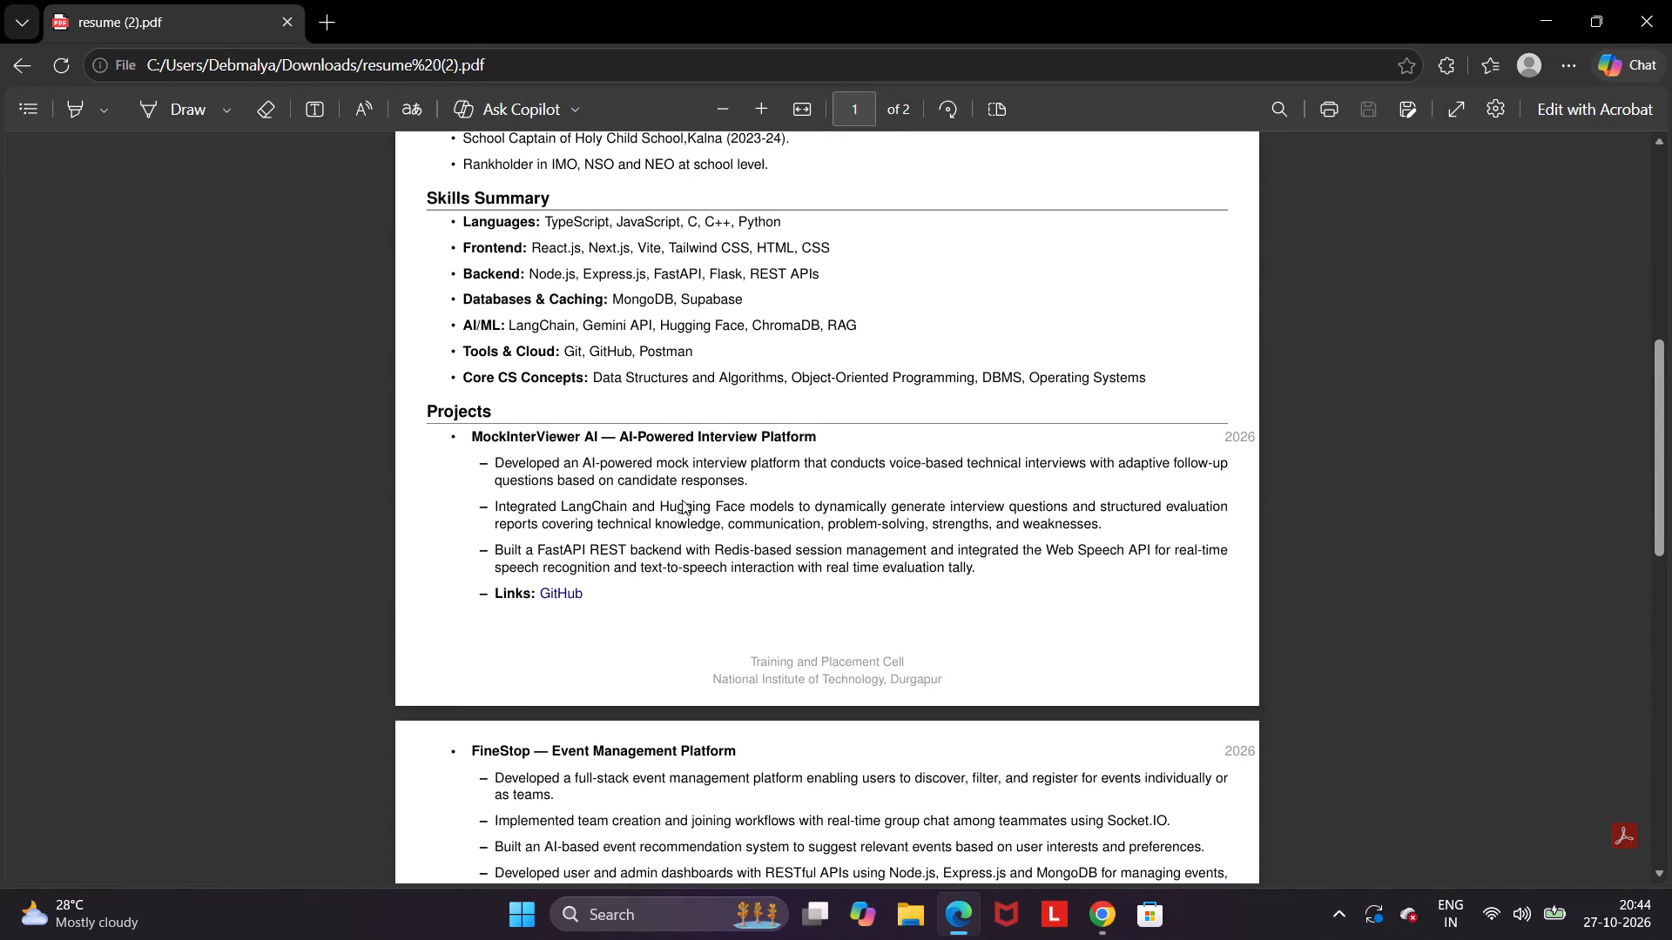
pyautogui.scroll(-4, 682, 500)
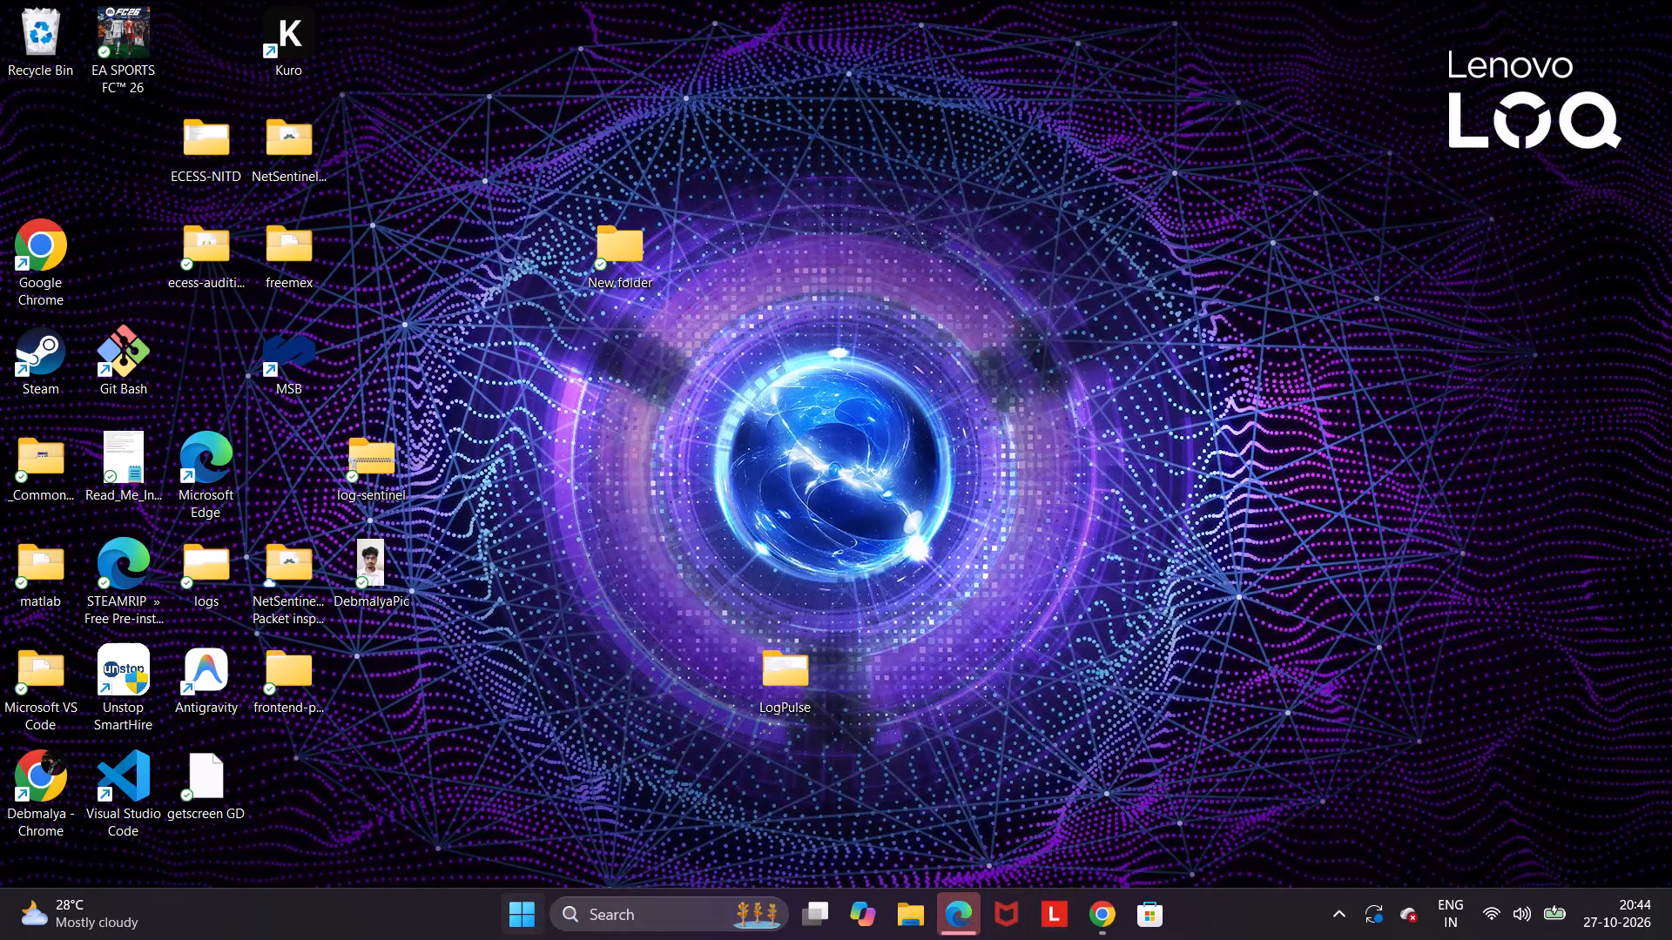
# Search the computer for "resume" again and open the PDF named resume (3).
pyautogui.click(601, 904)
pyautogui.write('resue')
pyautogui.press('BackSpace')
pyautogui.write('me')
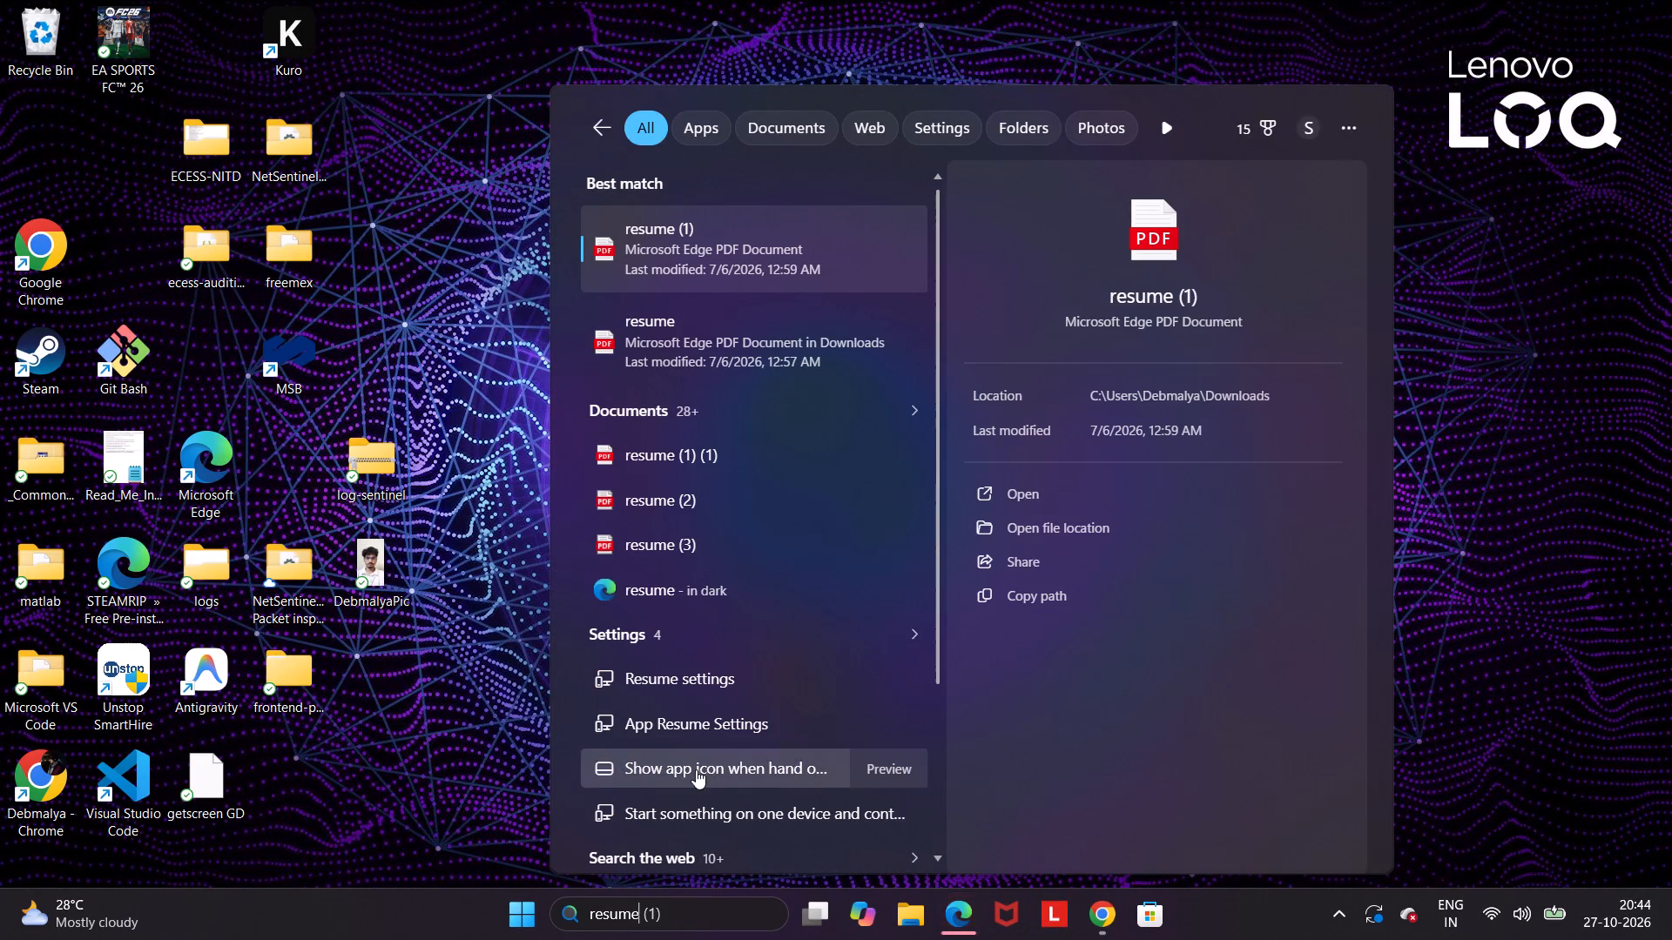
pyautogui.click(743, 534)
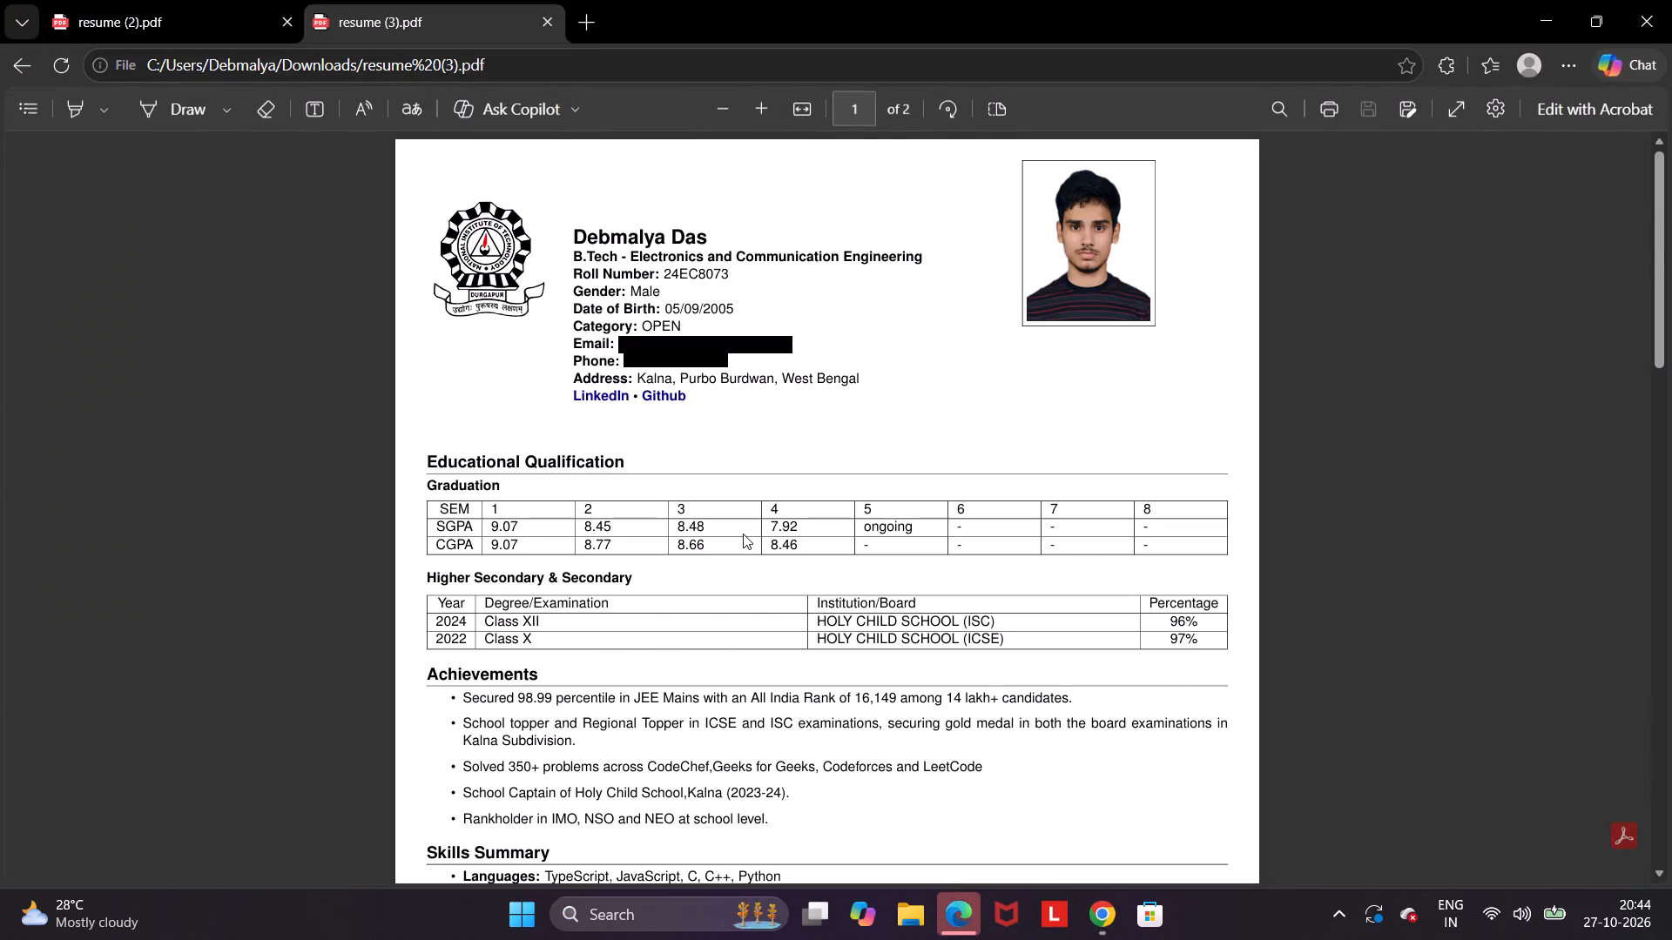
# Read through the skills summary, projects and positions of responsibility in resume (3).pdf.
pyautogui.scroll(-9, 743, 534)
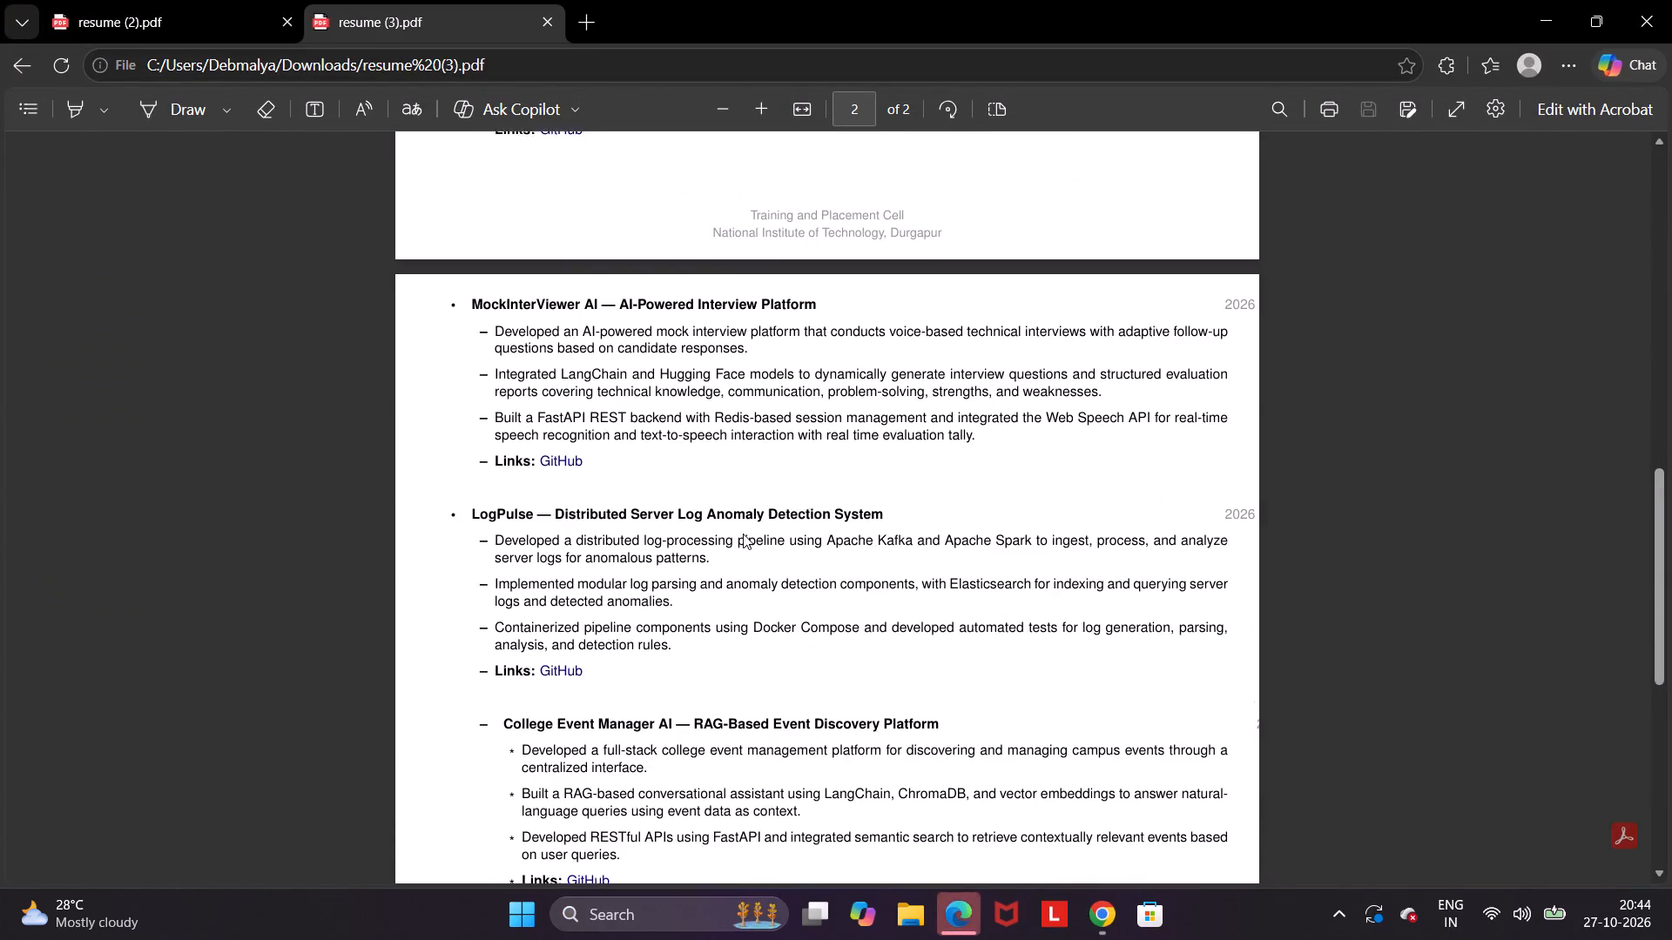
pyautogui.scroll(-3, 743, 534)
pyautogui.scroll(1, 743, 534)
pyautogui.hscroll(1, 743, 534)
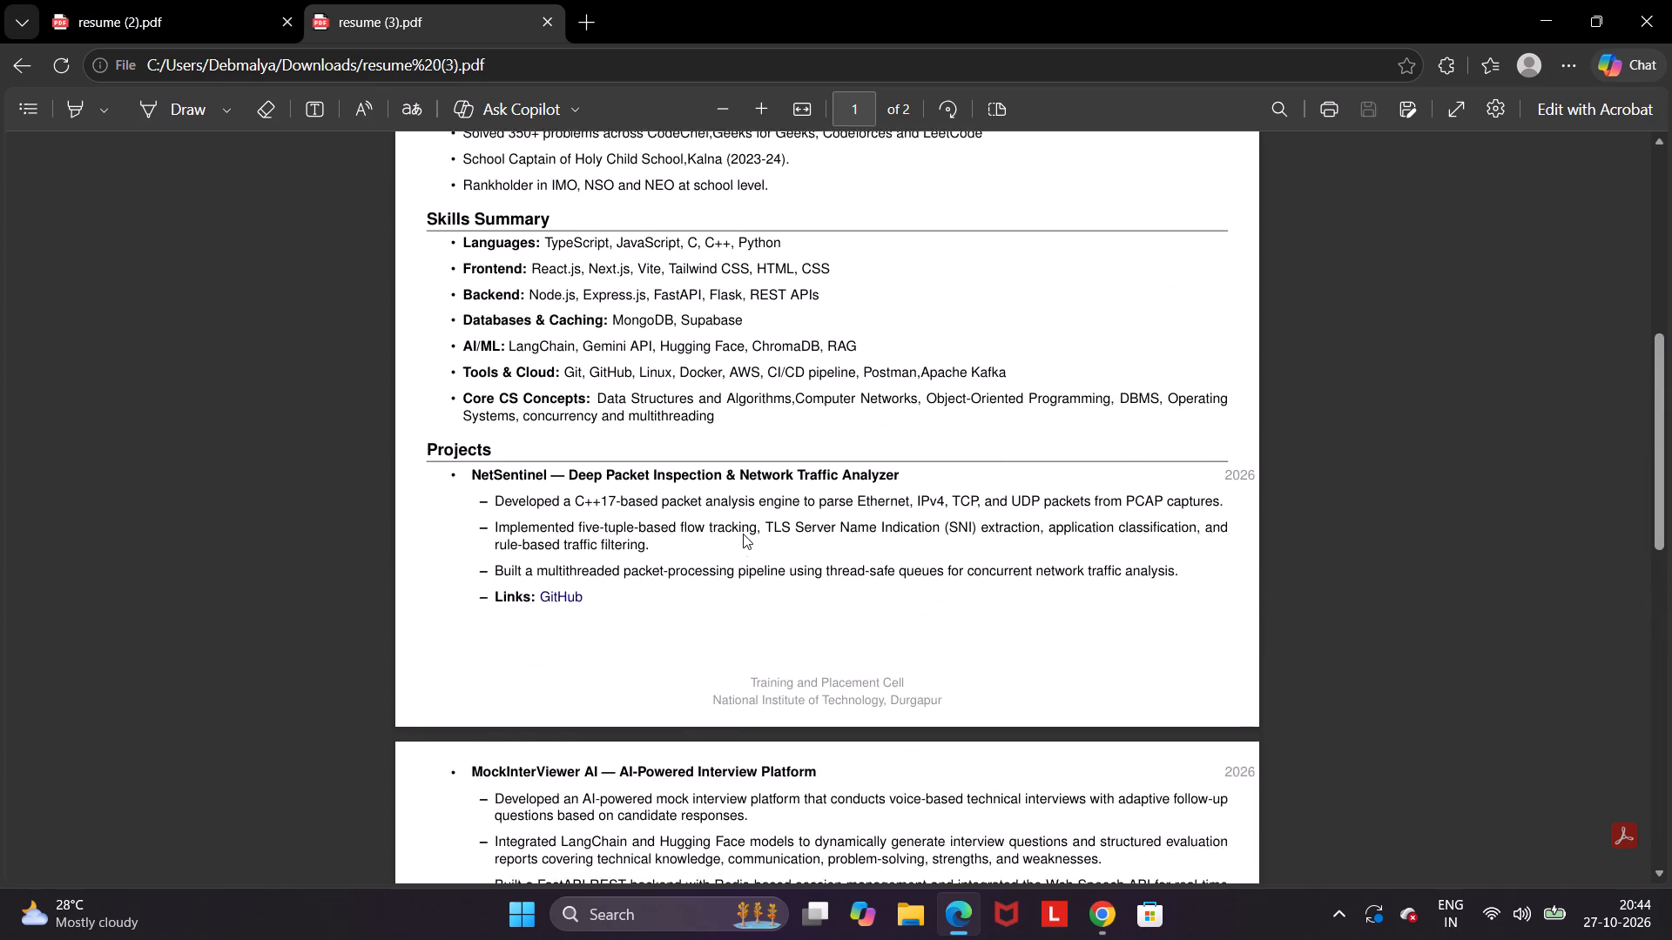
pyautogui.hscroll(1, 743, 534)
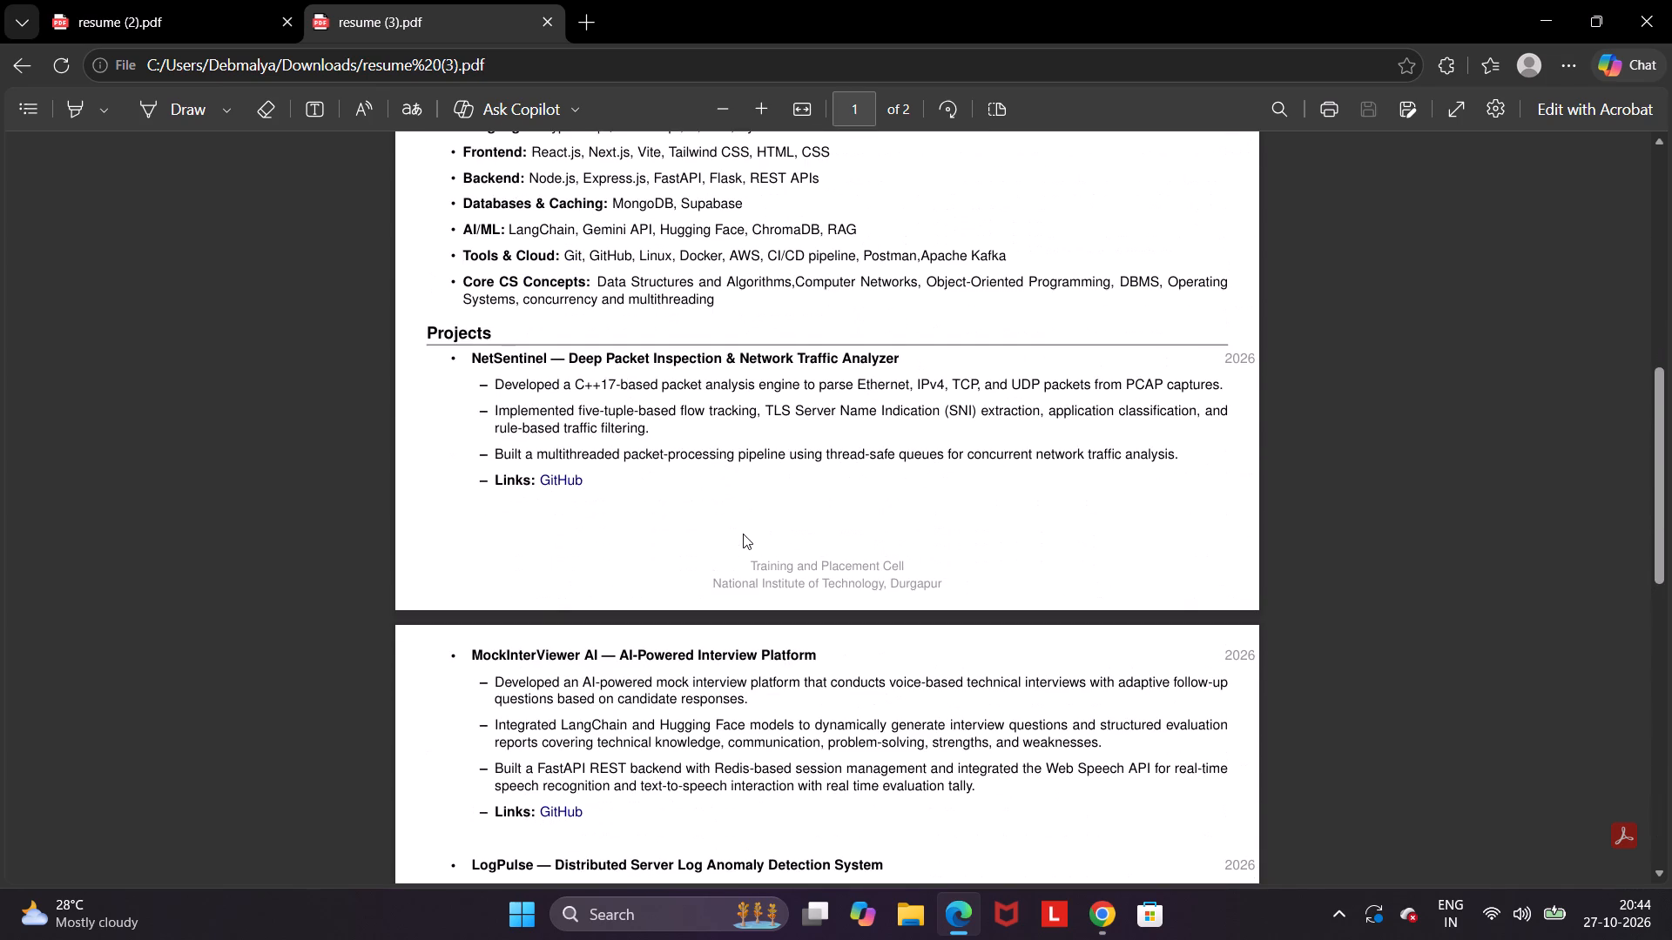
pyautogui.hscroll(1, 743, 534)
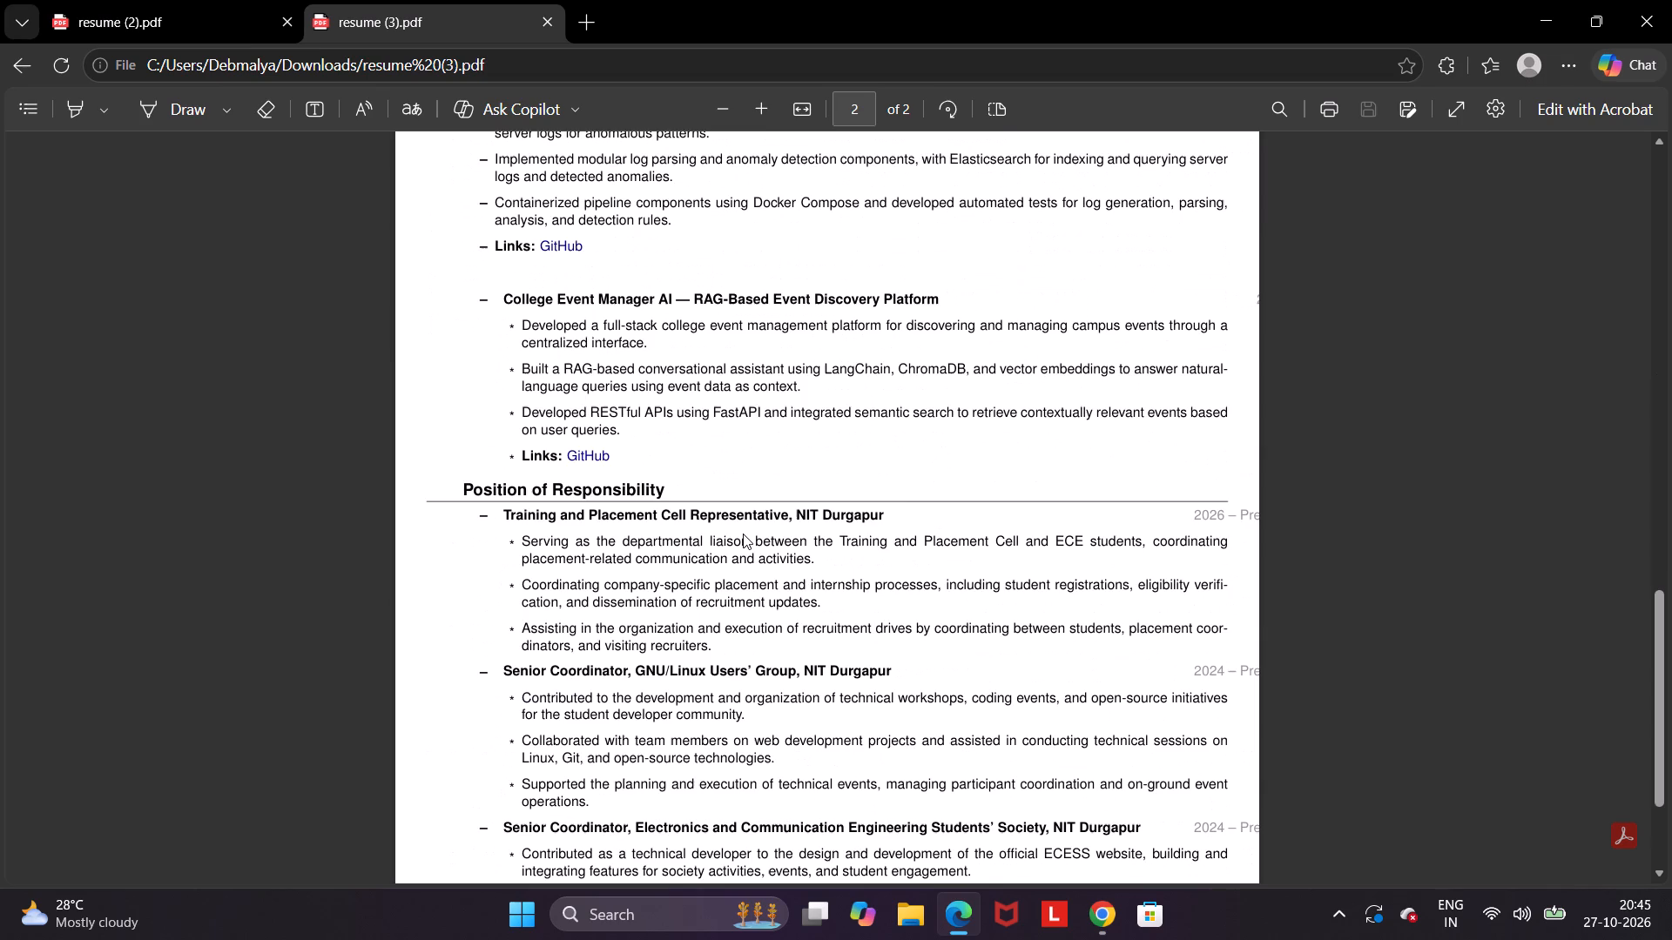
pyautogui.hscroll(2, 743, 534)
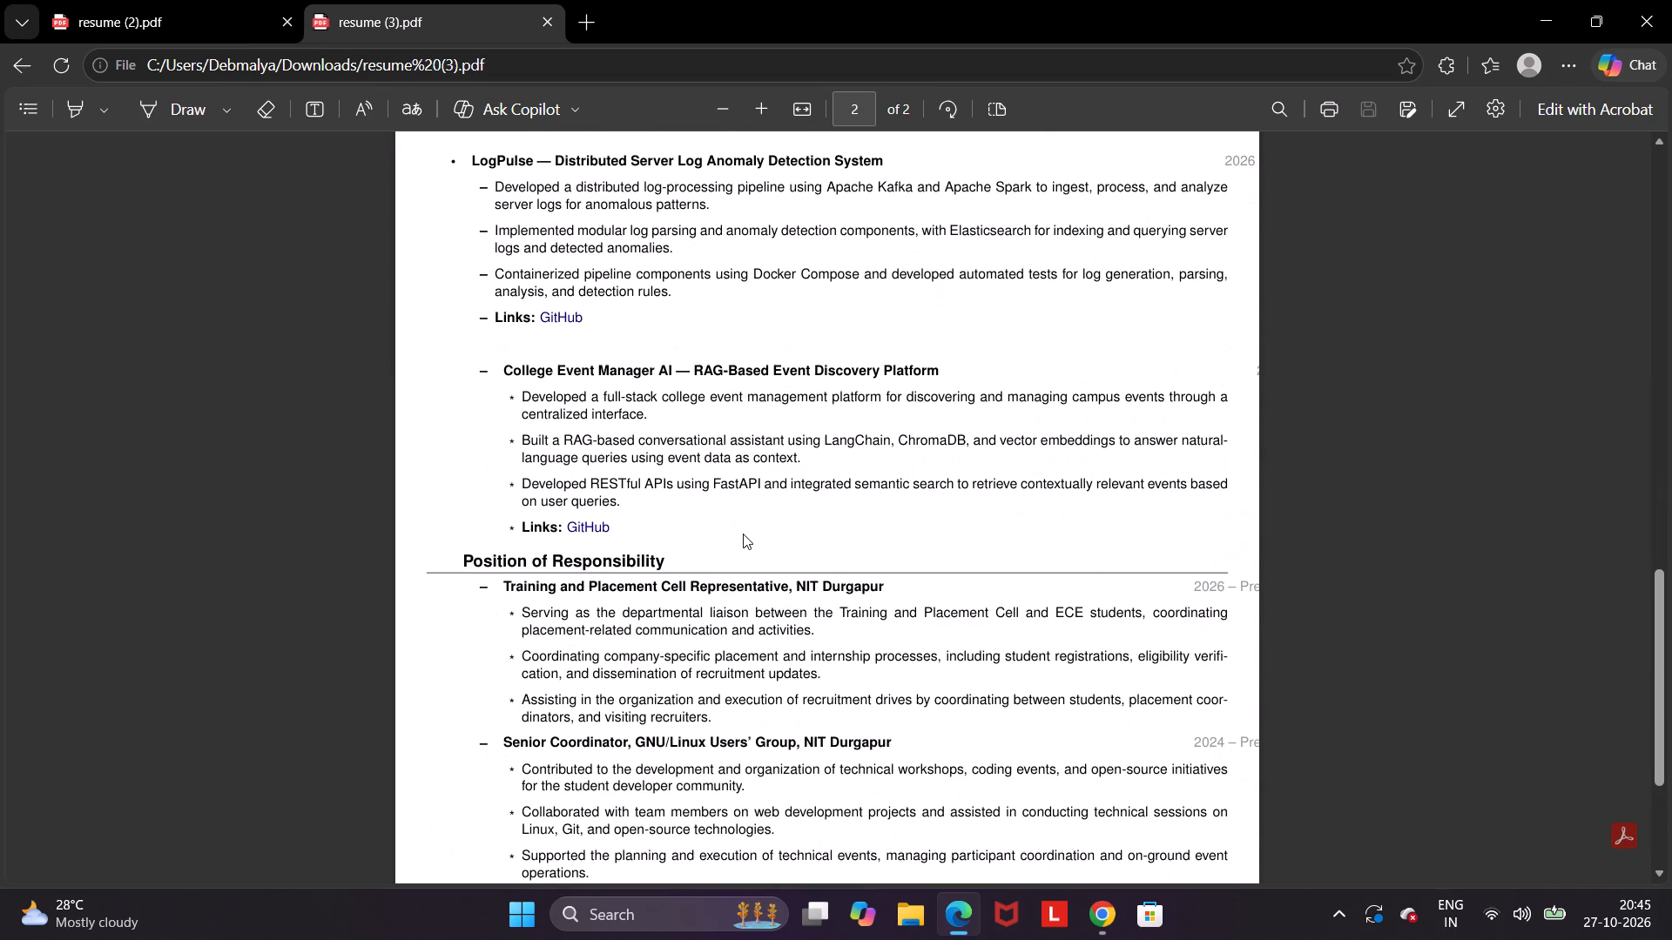
pyautogui.hscroll(2, 743, 534)
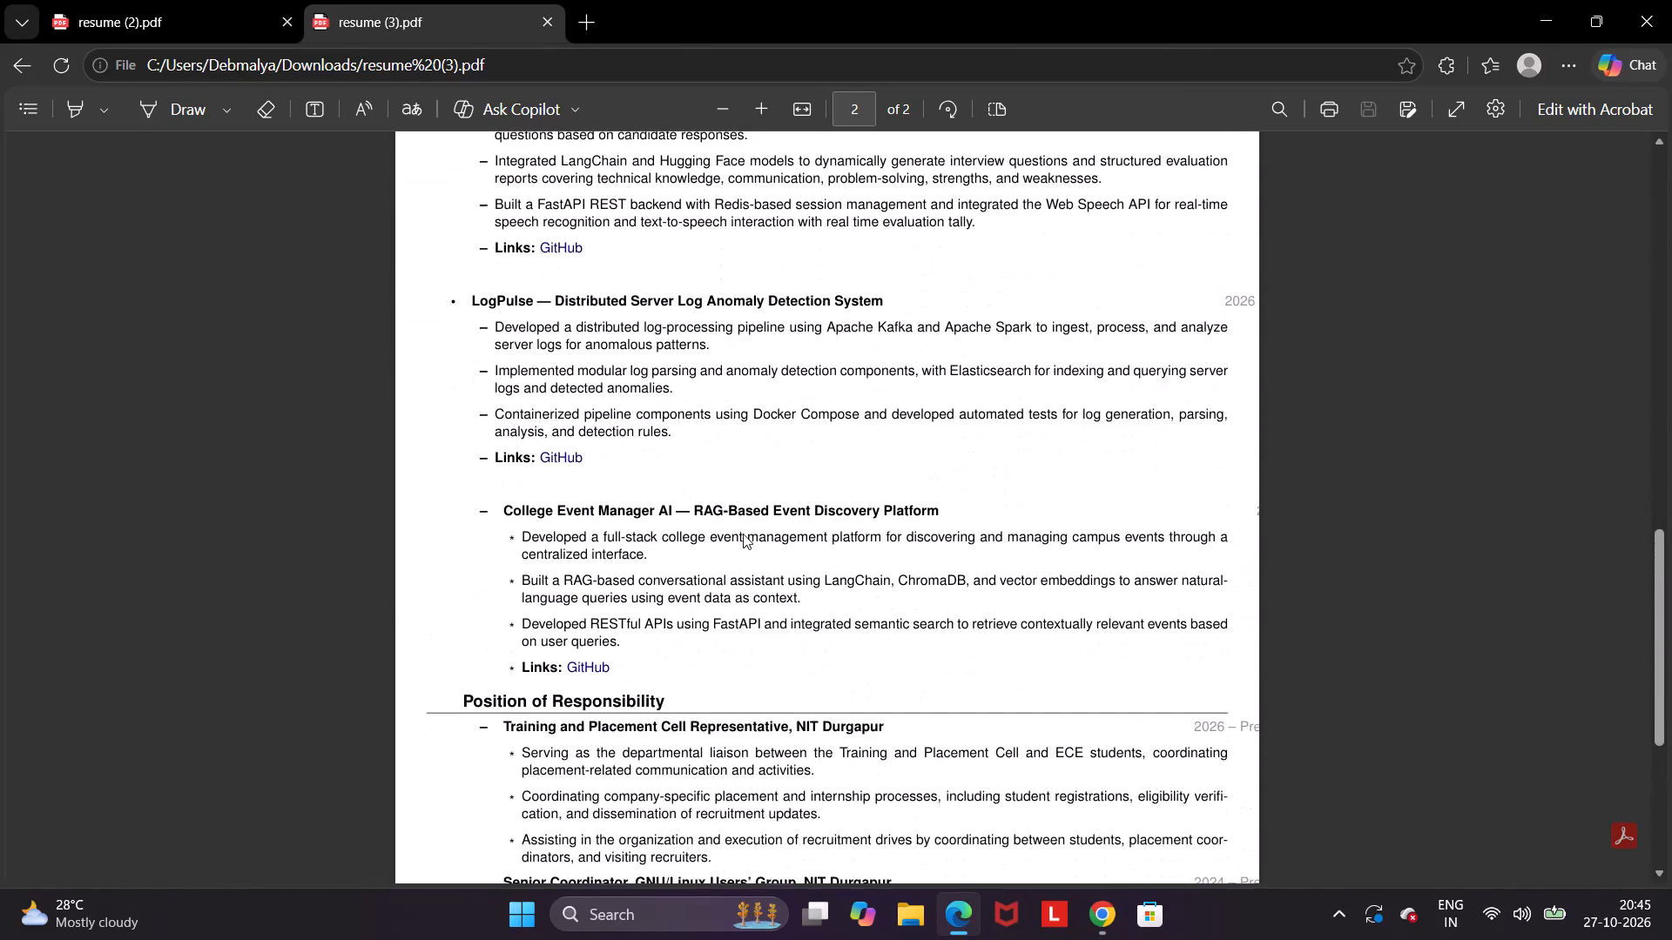
pyautogui.hscroll(1, 743, 534)
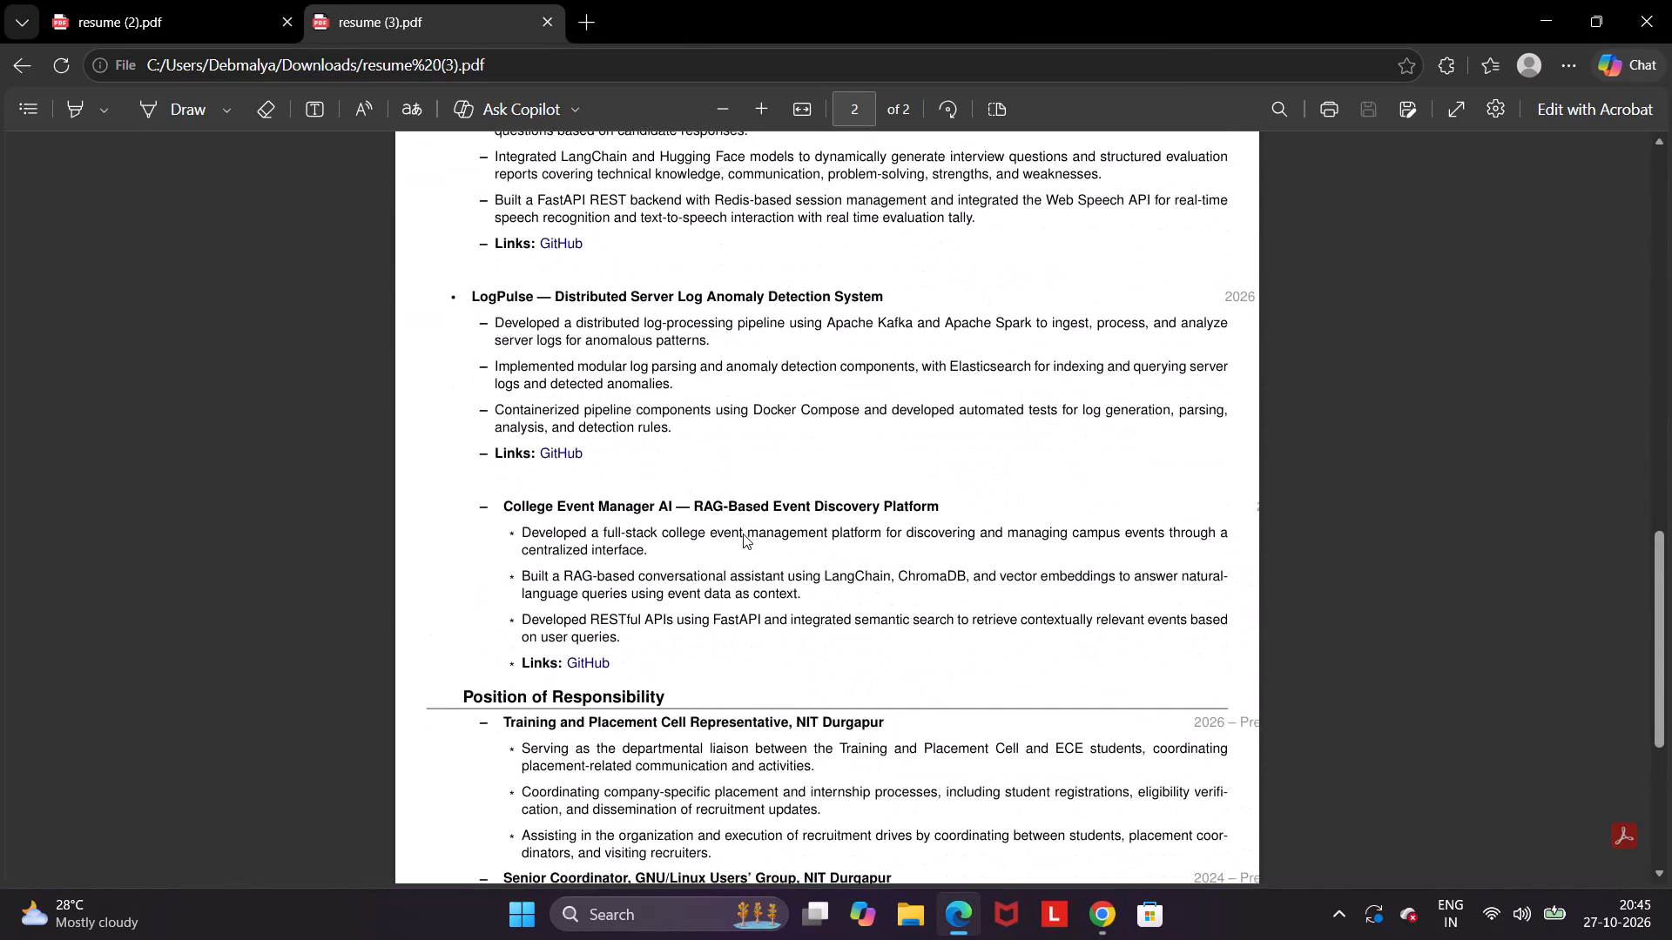
pyautogui.scroll(1, 740, 534)
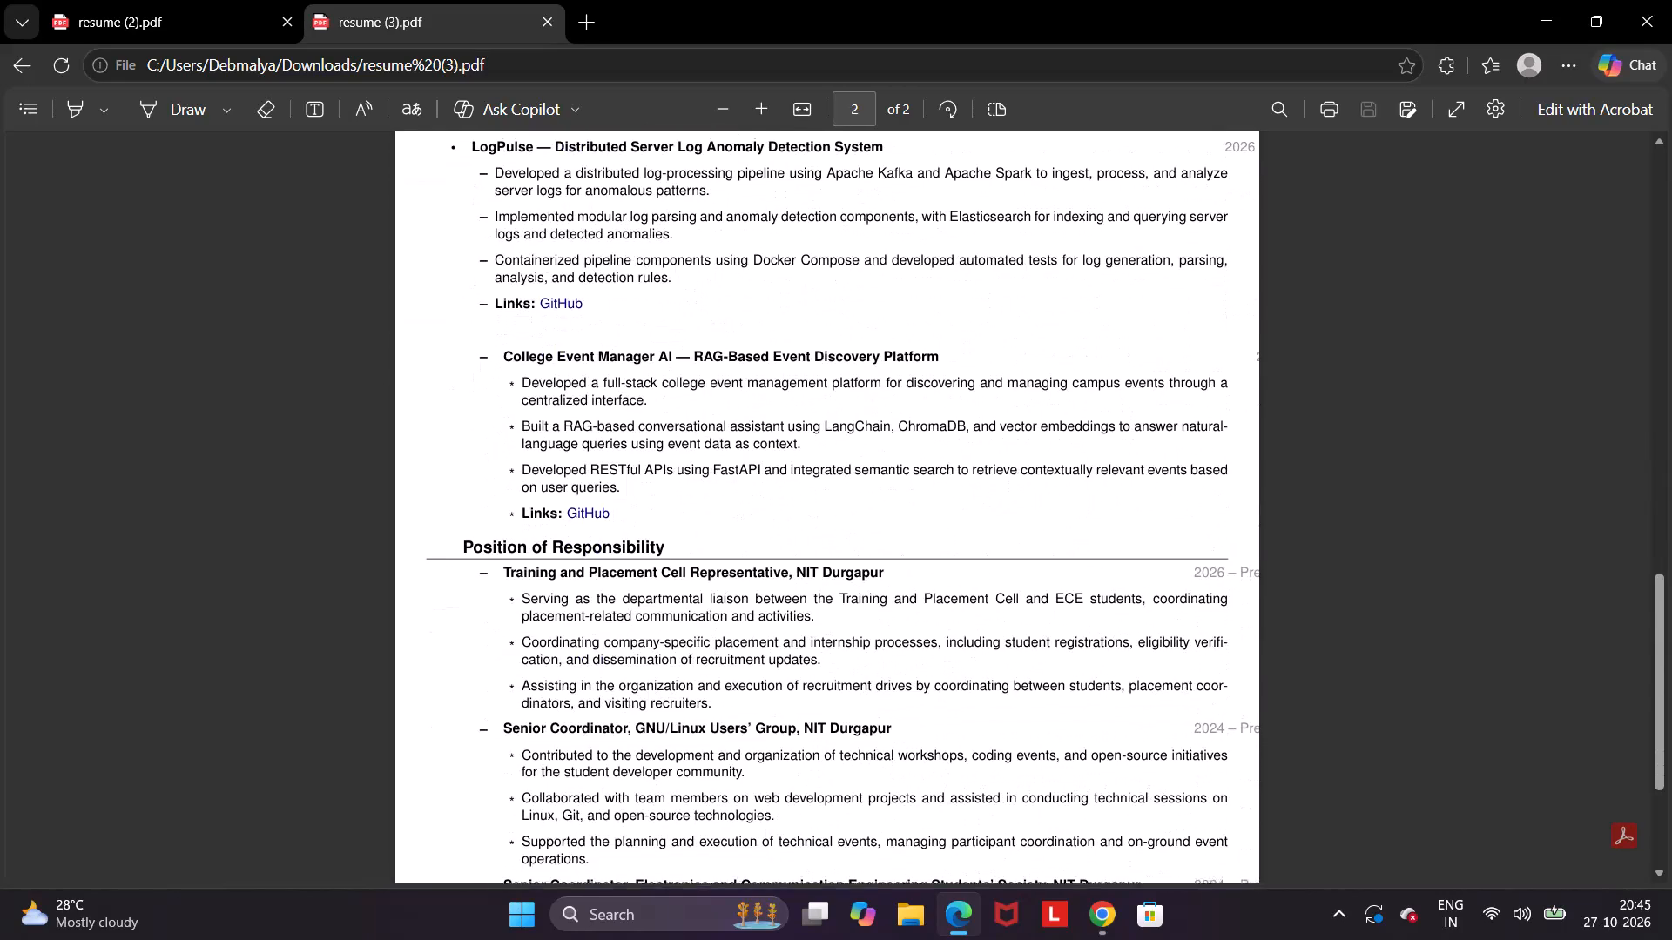
pyautogui.scroll(2, 740, 534)
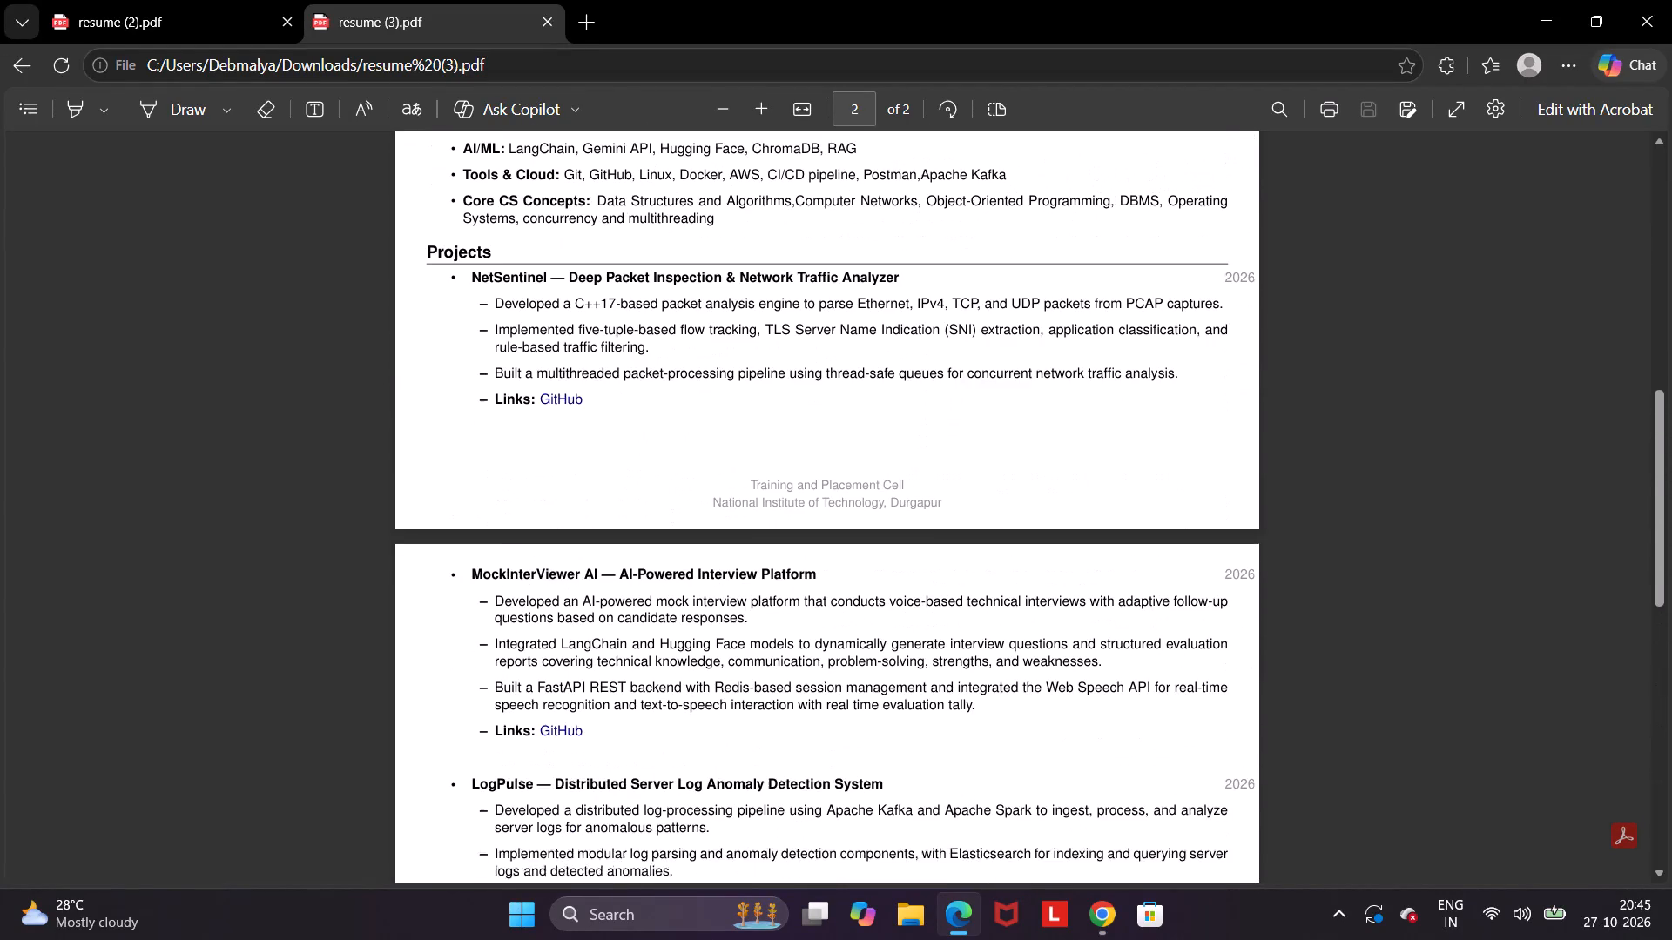
pyautogui.scroll(1, 740, 534)
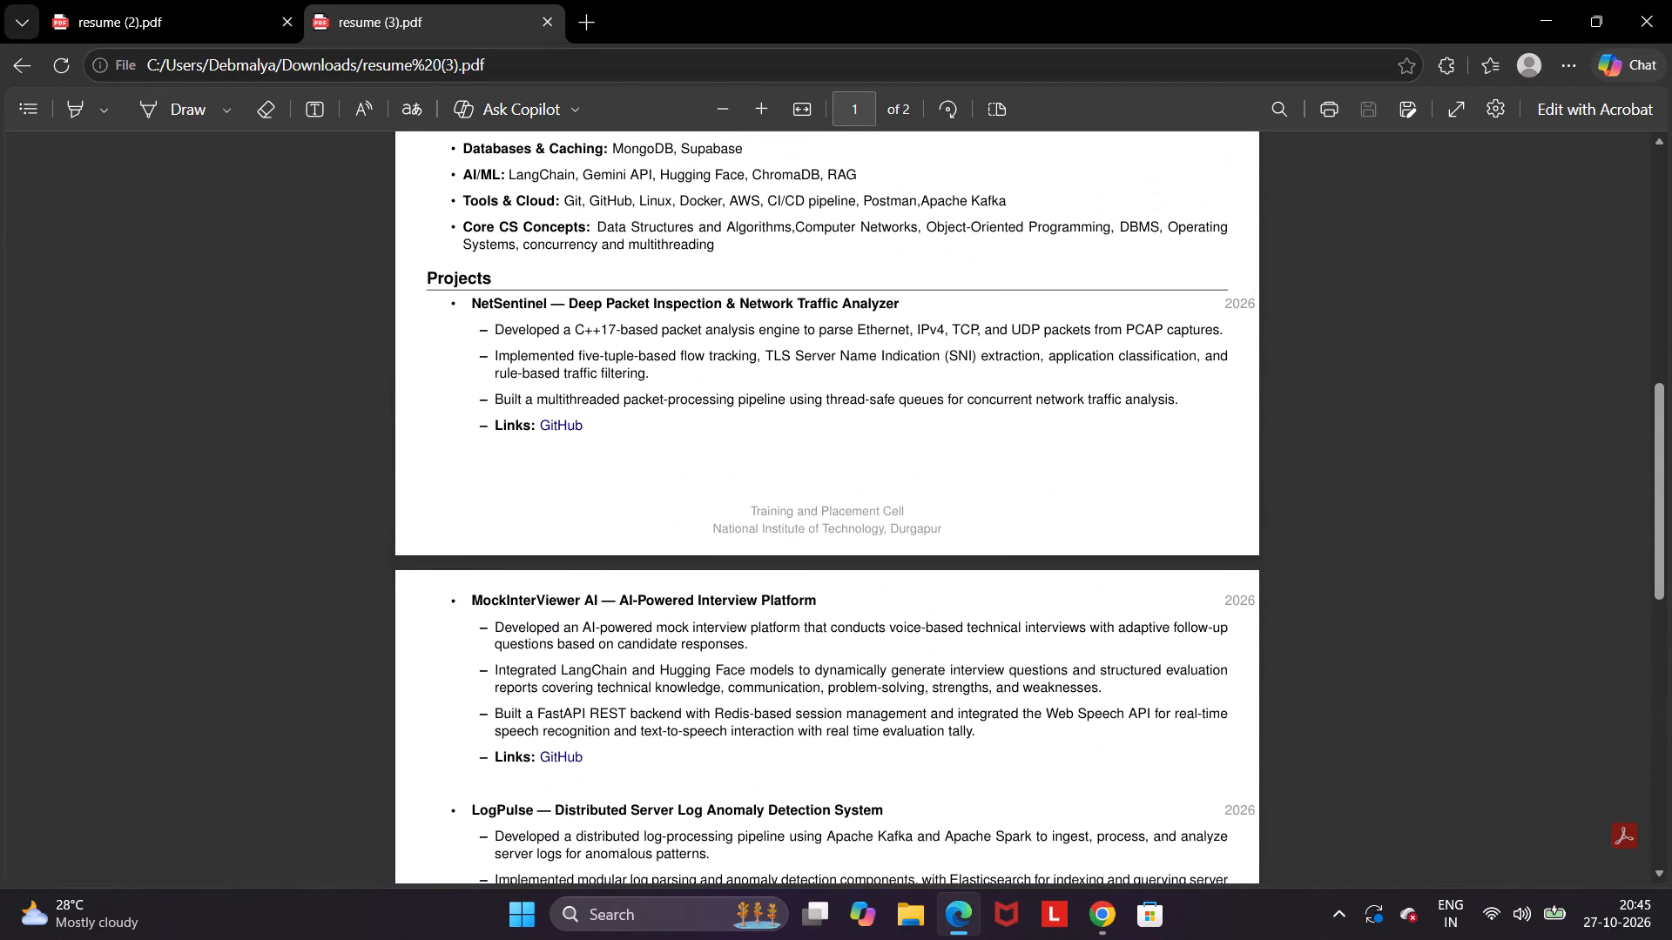
pyautogui.scroll(-1, 740, 534)
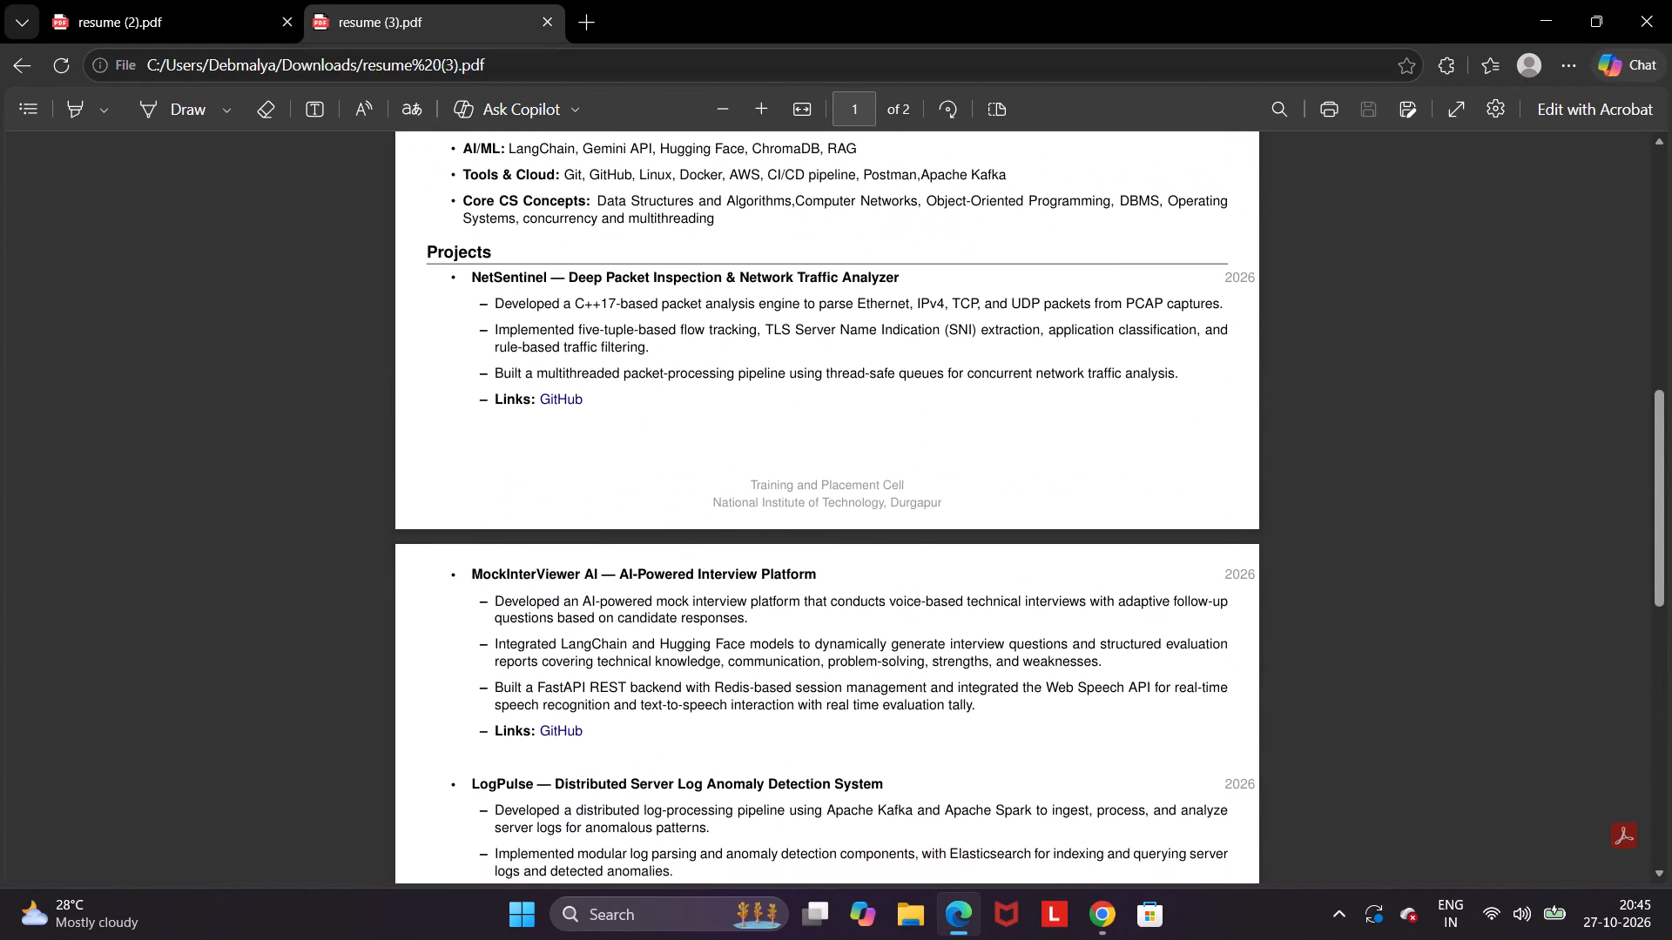
pyautogui.scroll(-2, 740, 534)
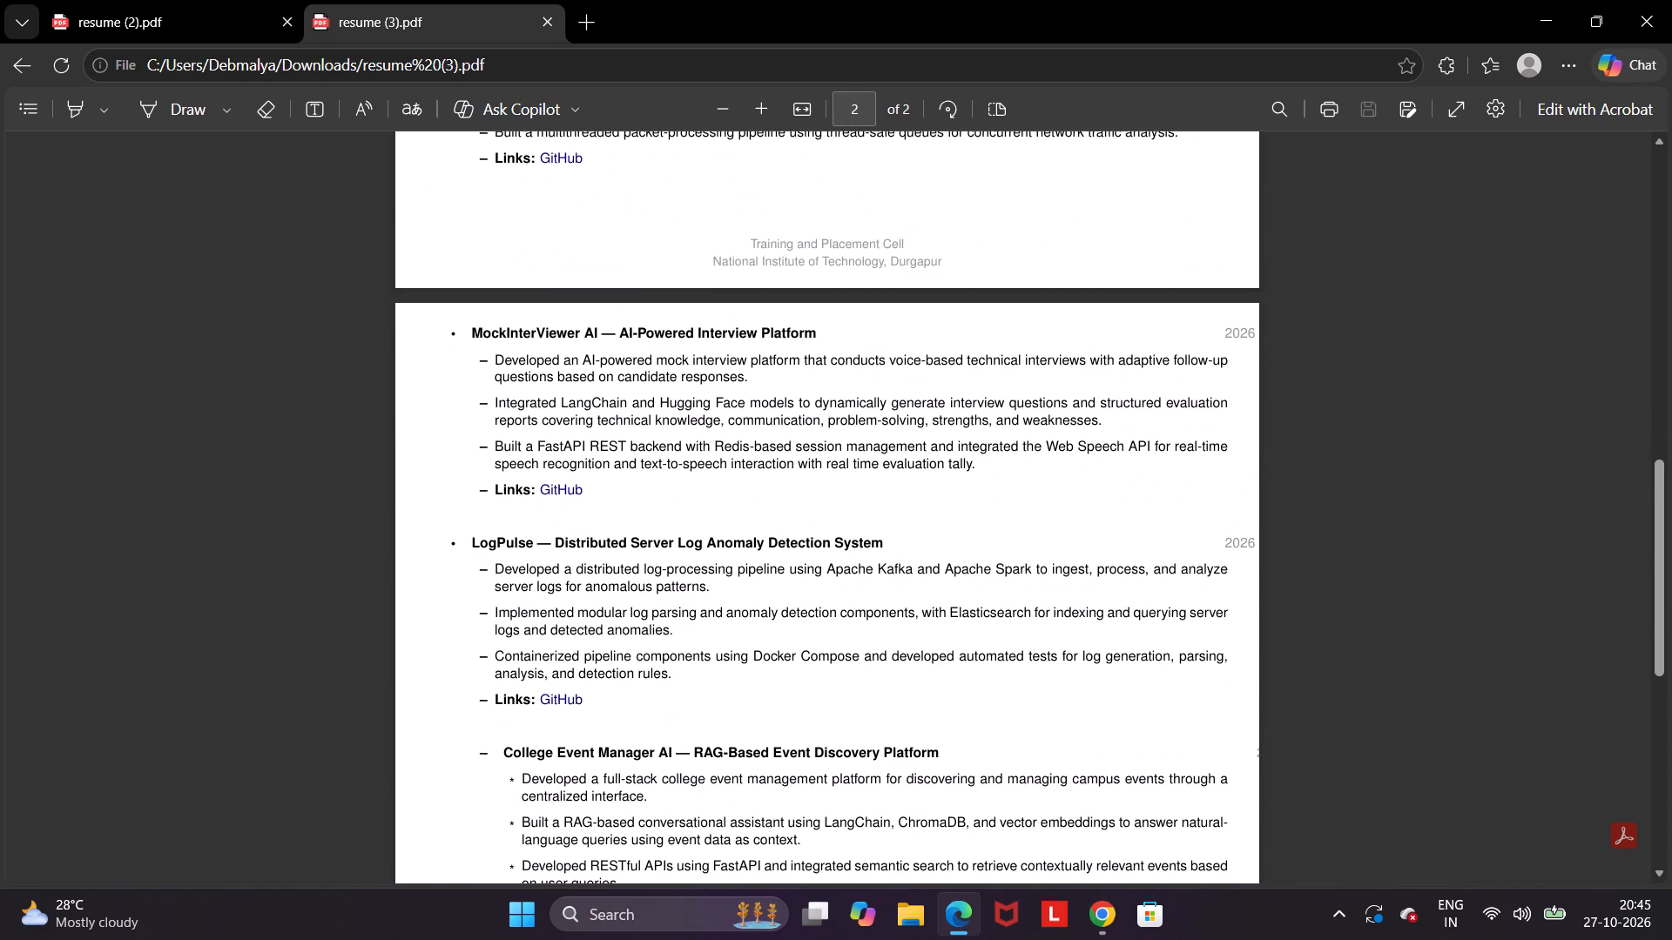
# Compare the Projects and Skills Summary sections of resume (2).pdf and resume (3).pdf by alternating between the two documents.
pyautogui.click(131, 2)
pyautogui.scroll(1, 744, 487)
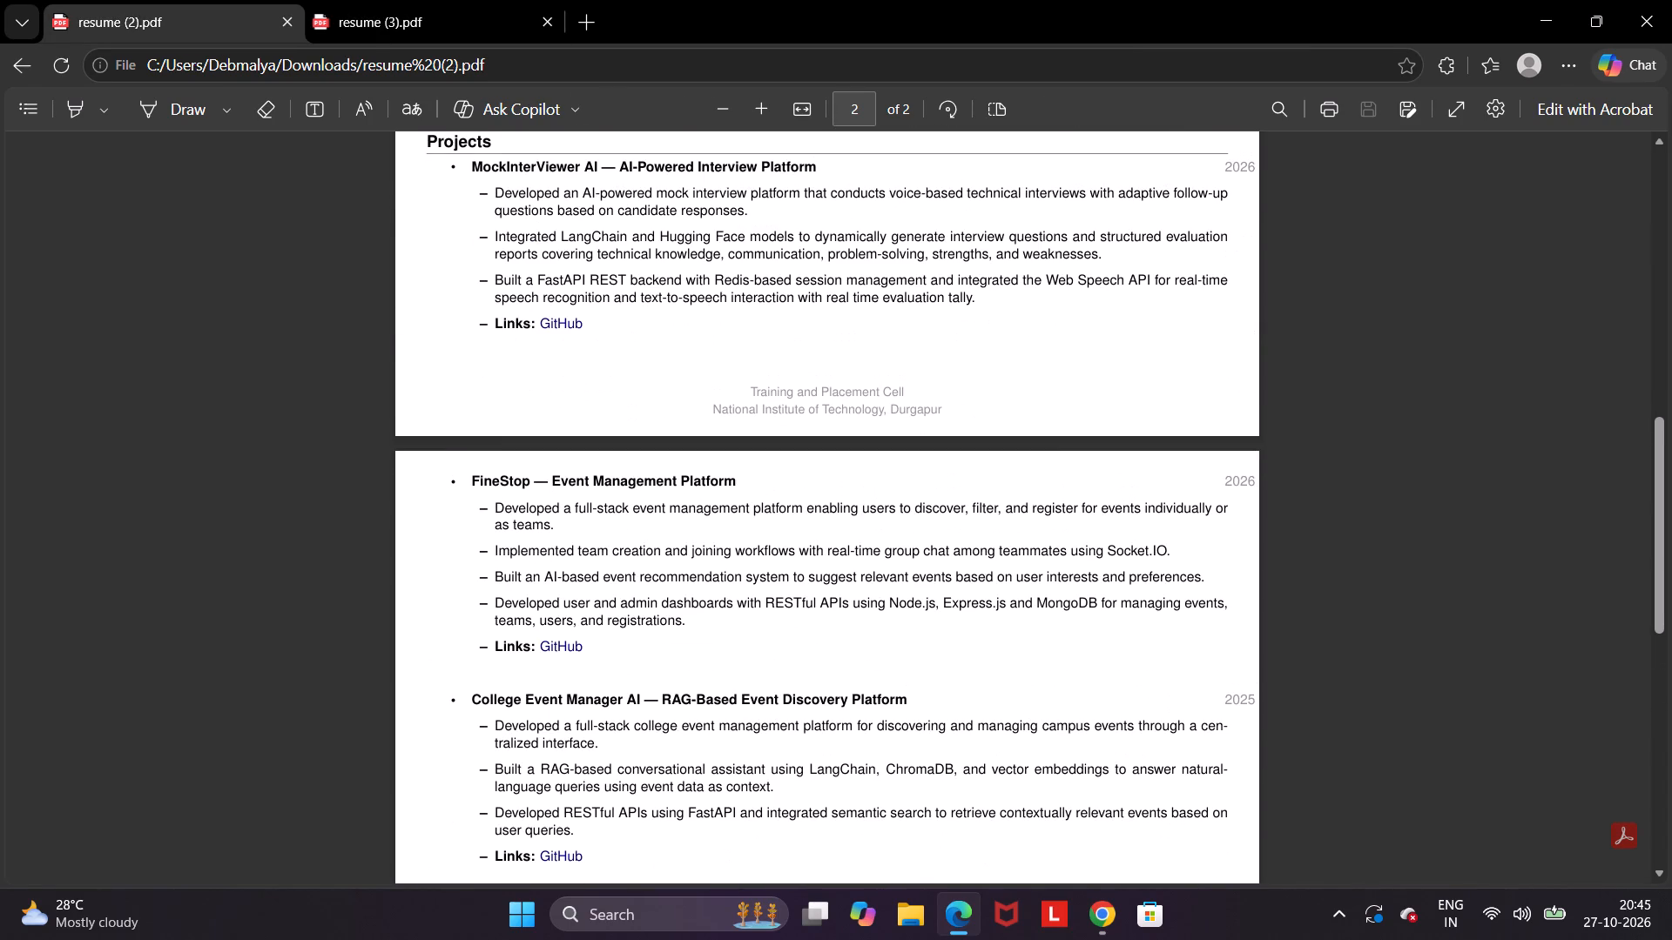
pyautogui.scroll(2, 744, 487)
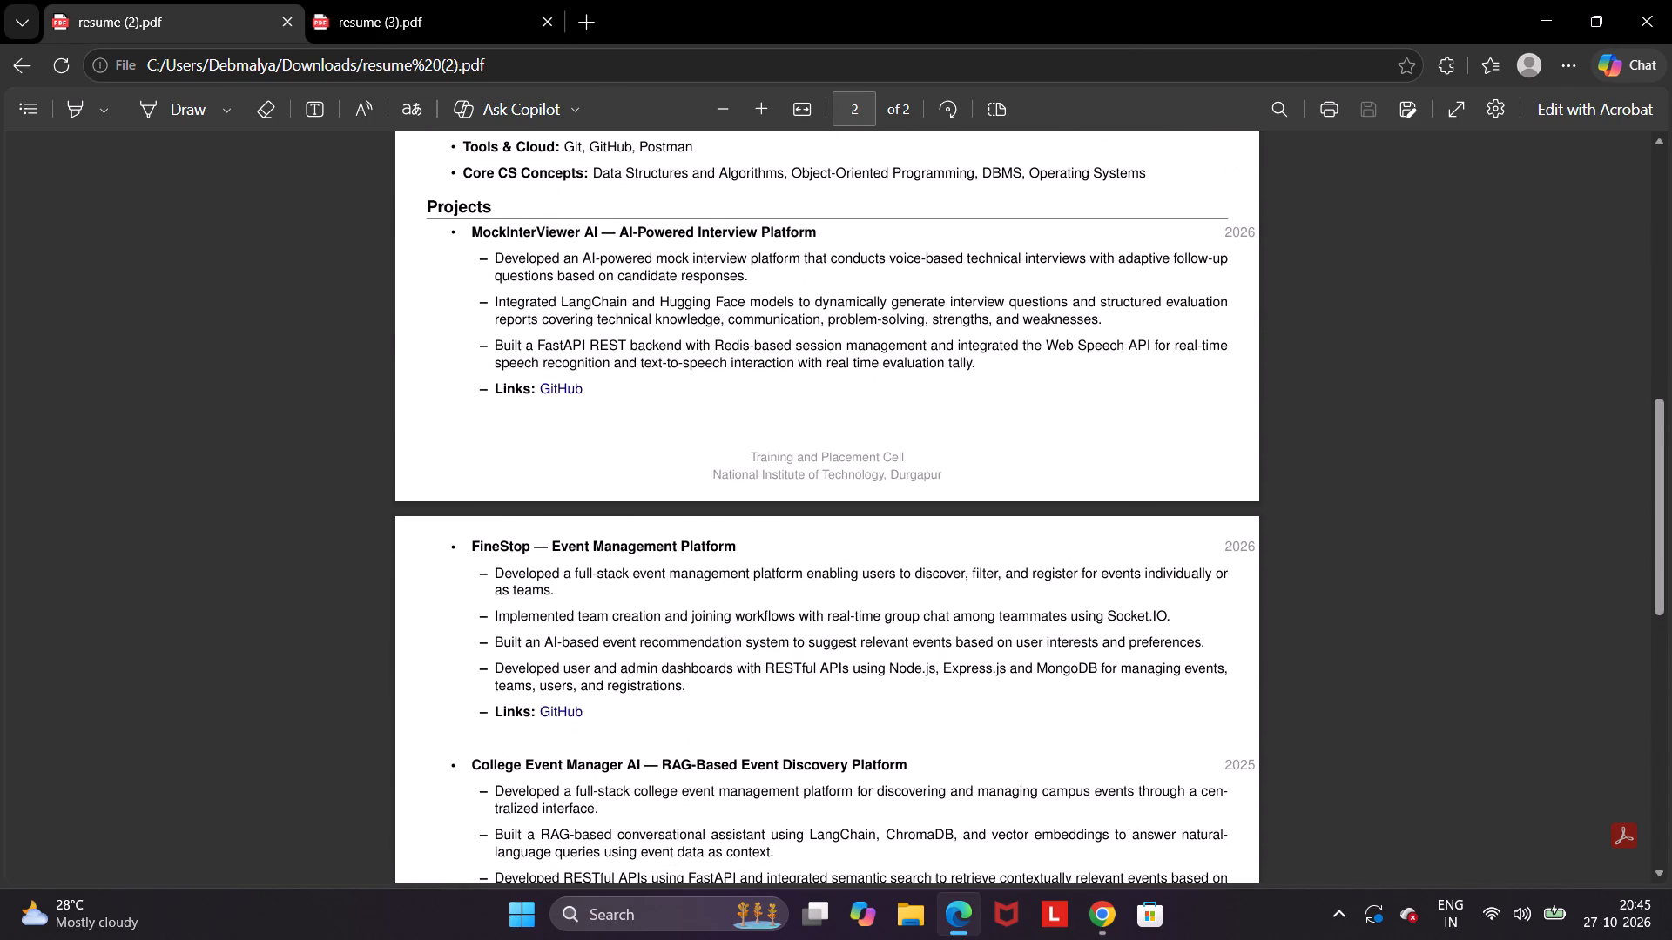
pyautogui.scroll(2, 744, 487)
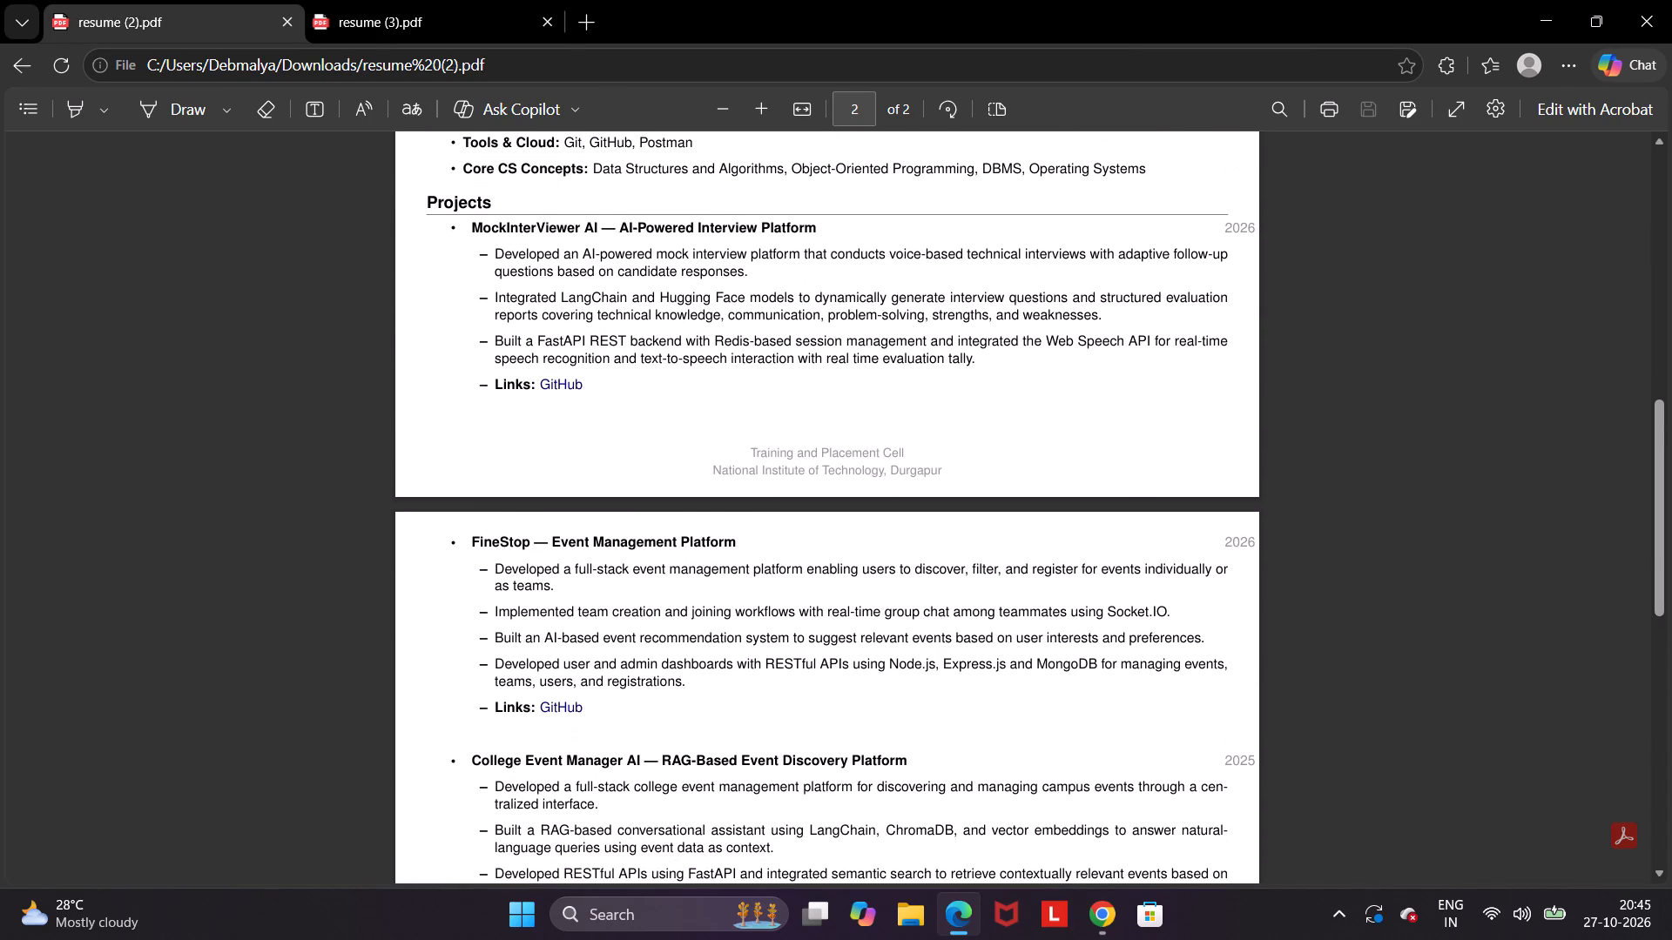
pyautogui.click(326, 0)
pyautogui.scroll(1, 983, 471)
pyautogui.hscroll(1, 983, 471)
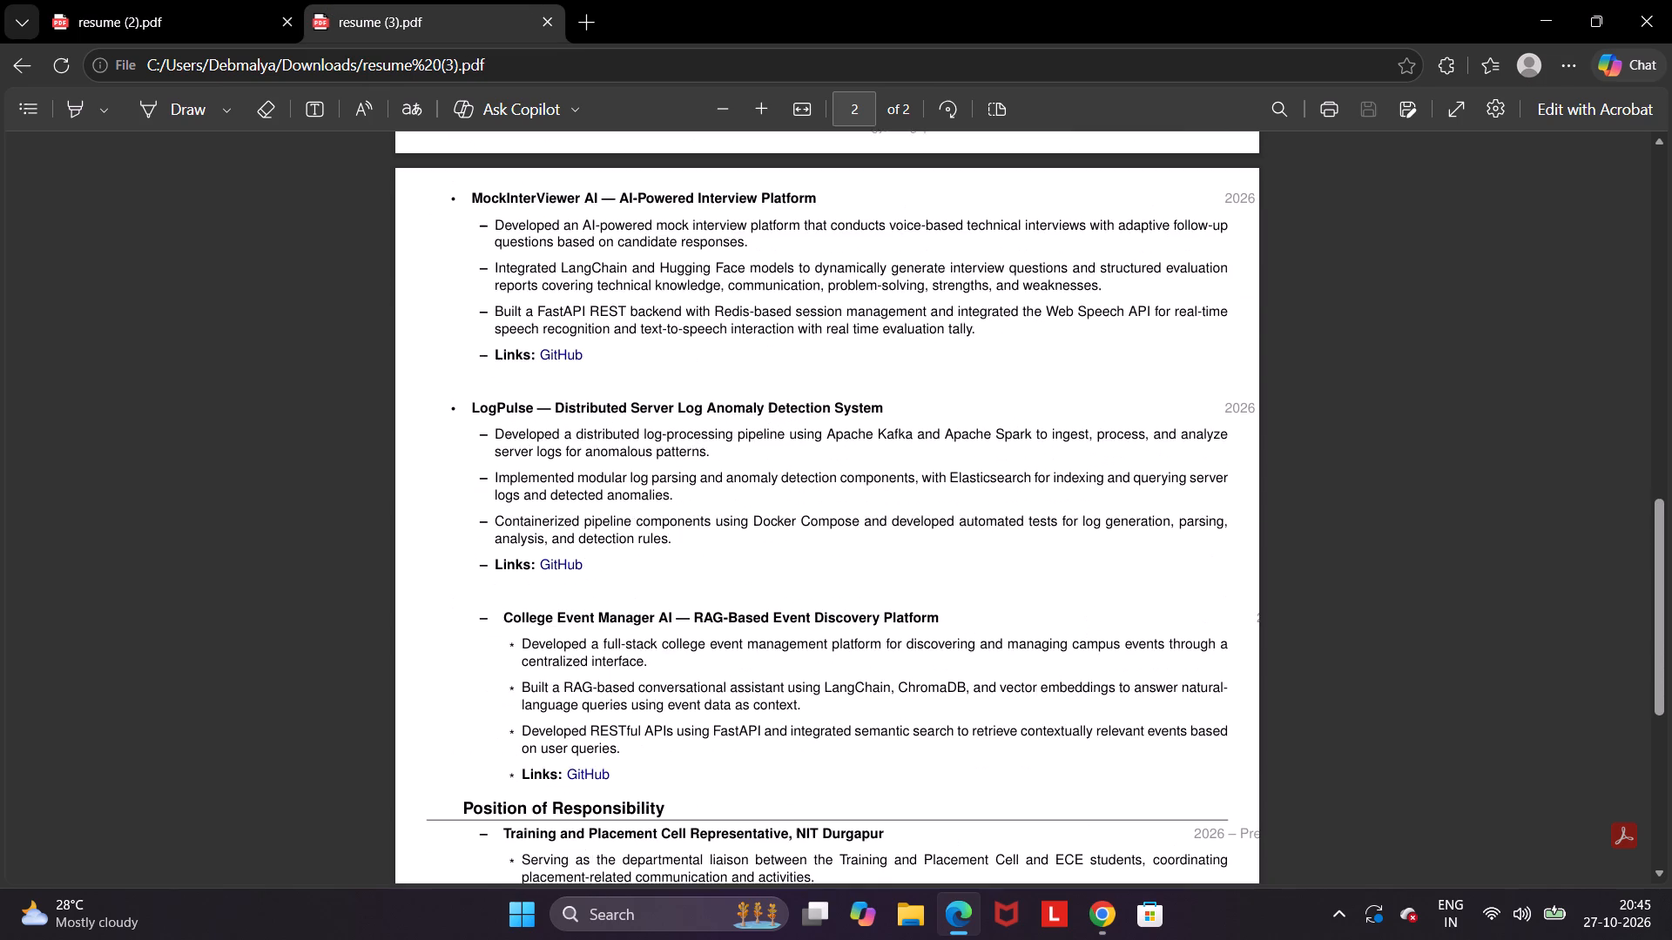
pyautogui.hscroll(2, 983, 471)
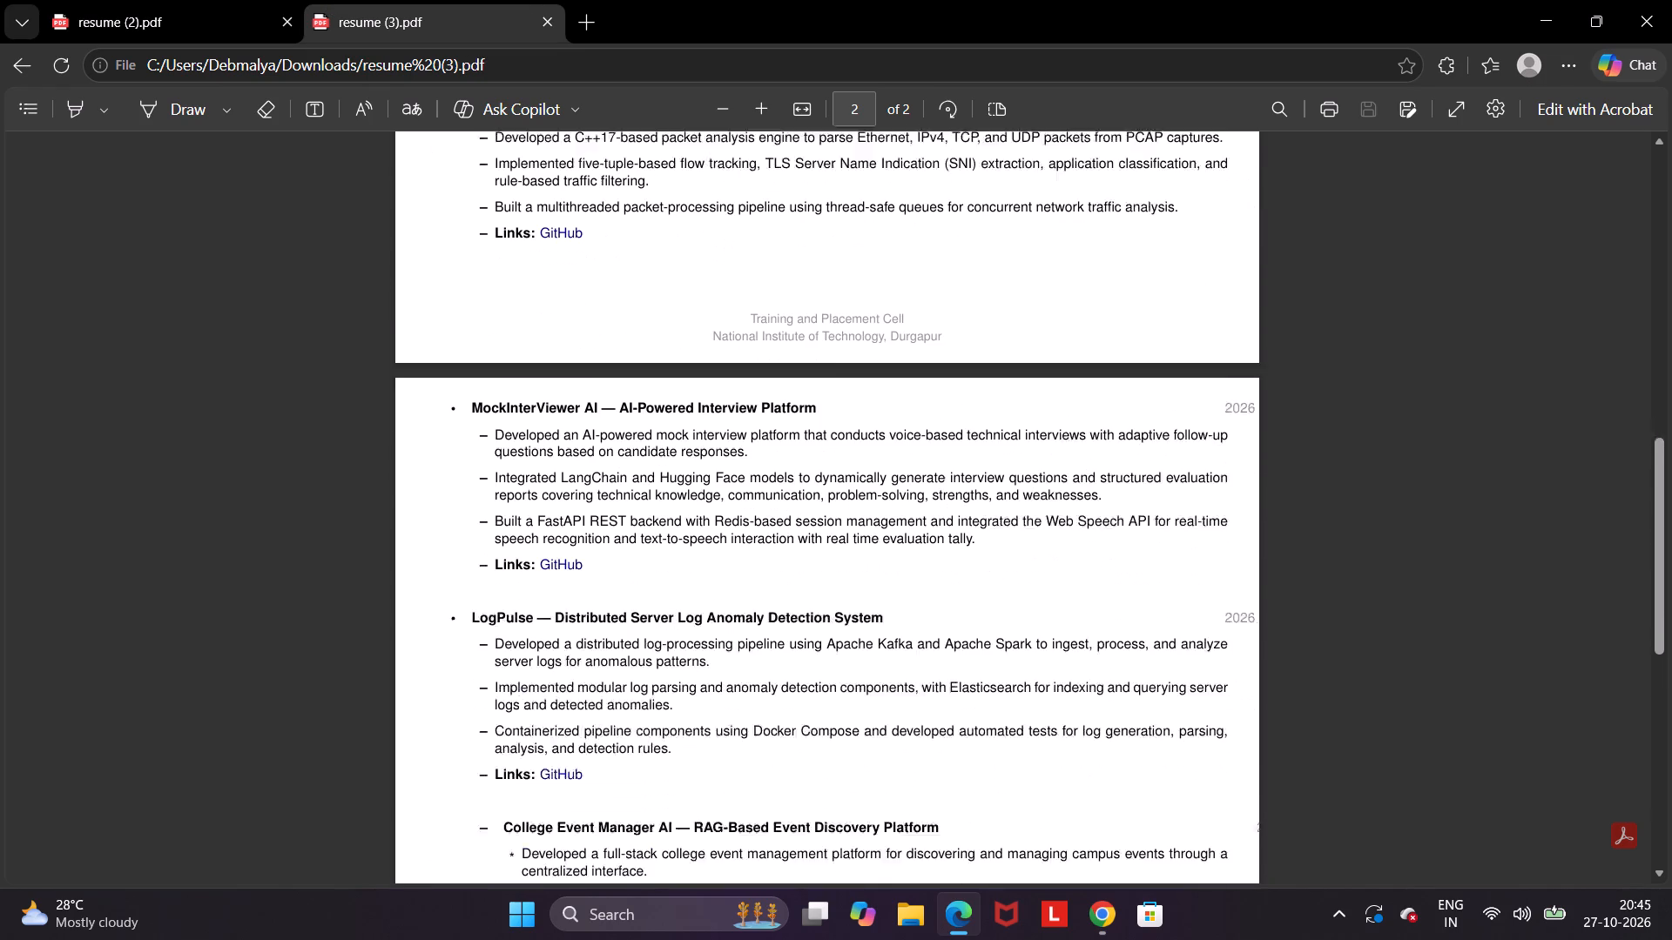
pyautogui.hscroll(1, 983, 471)
pyautogui.scroll(2, 983, 471)
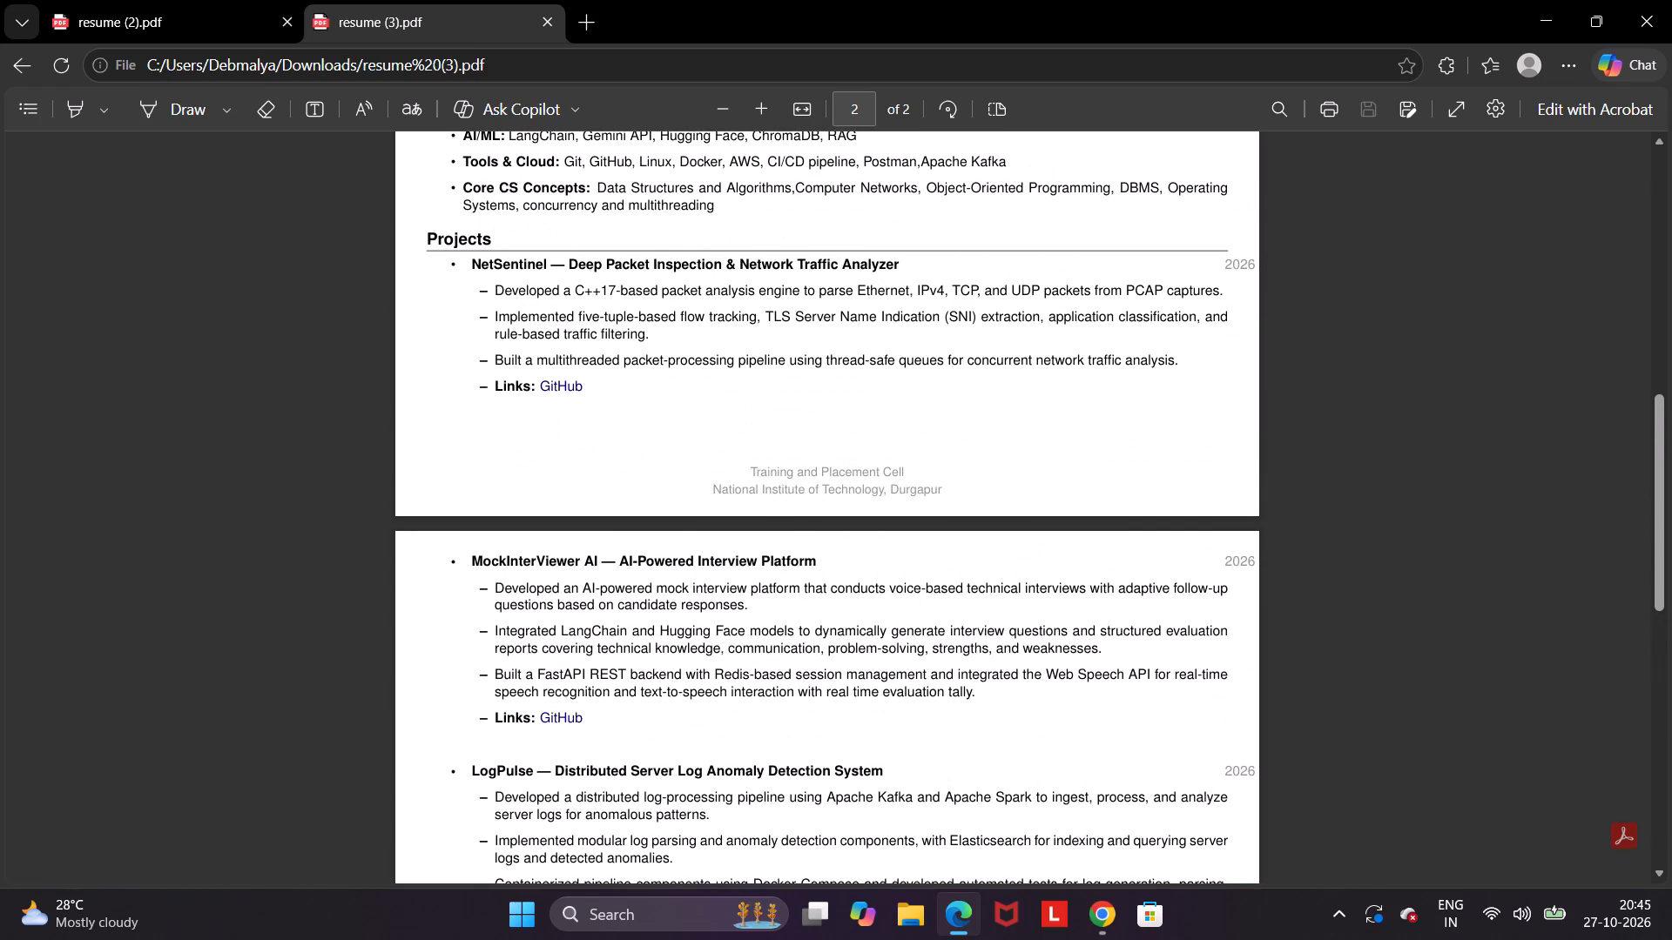
pyautogui.click(198, 0)
pyautogui.scroll(1, 918, 379)
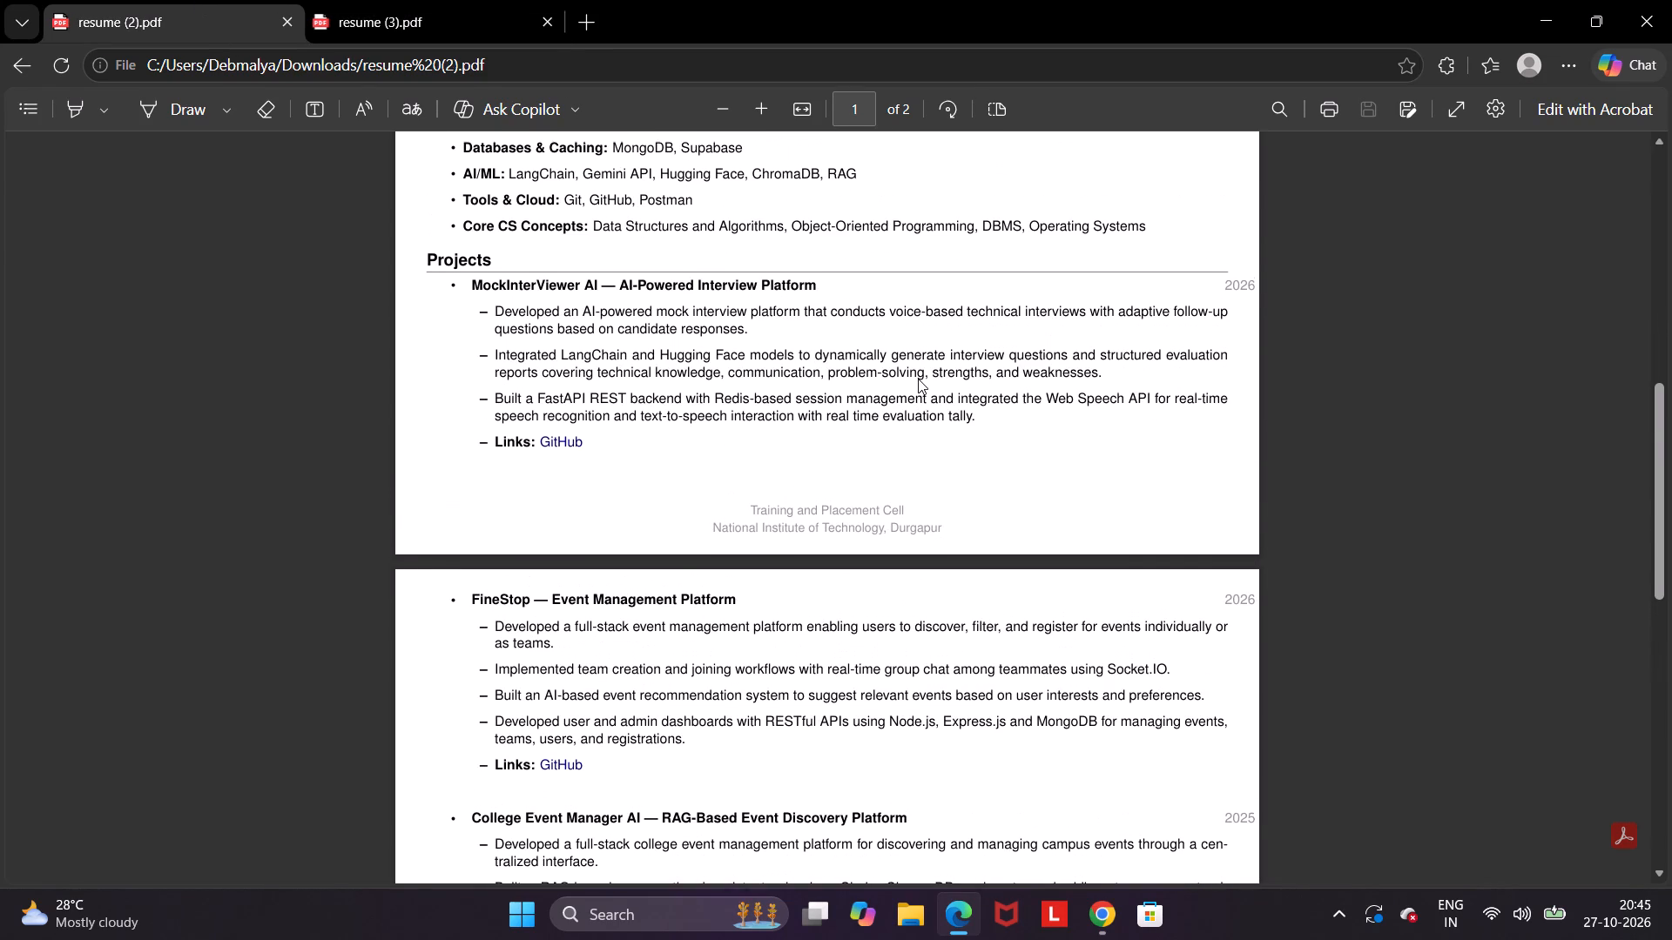
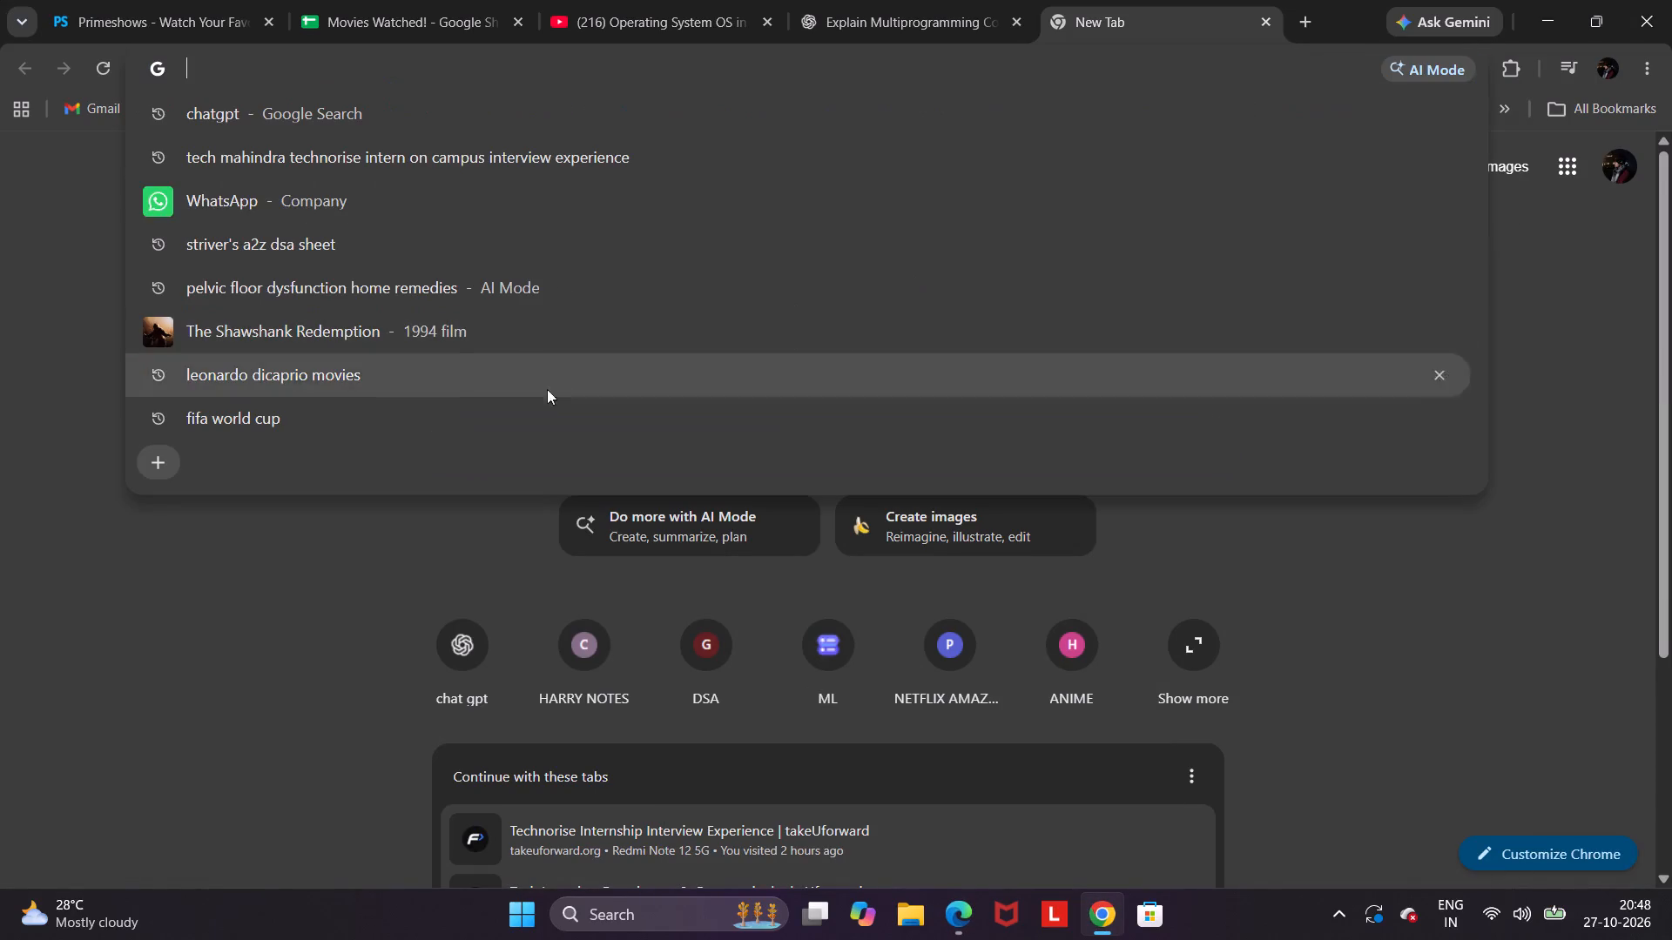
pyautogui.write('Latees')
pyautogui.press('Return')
pyautogui.scroll(-1, 462, 562)
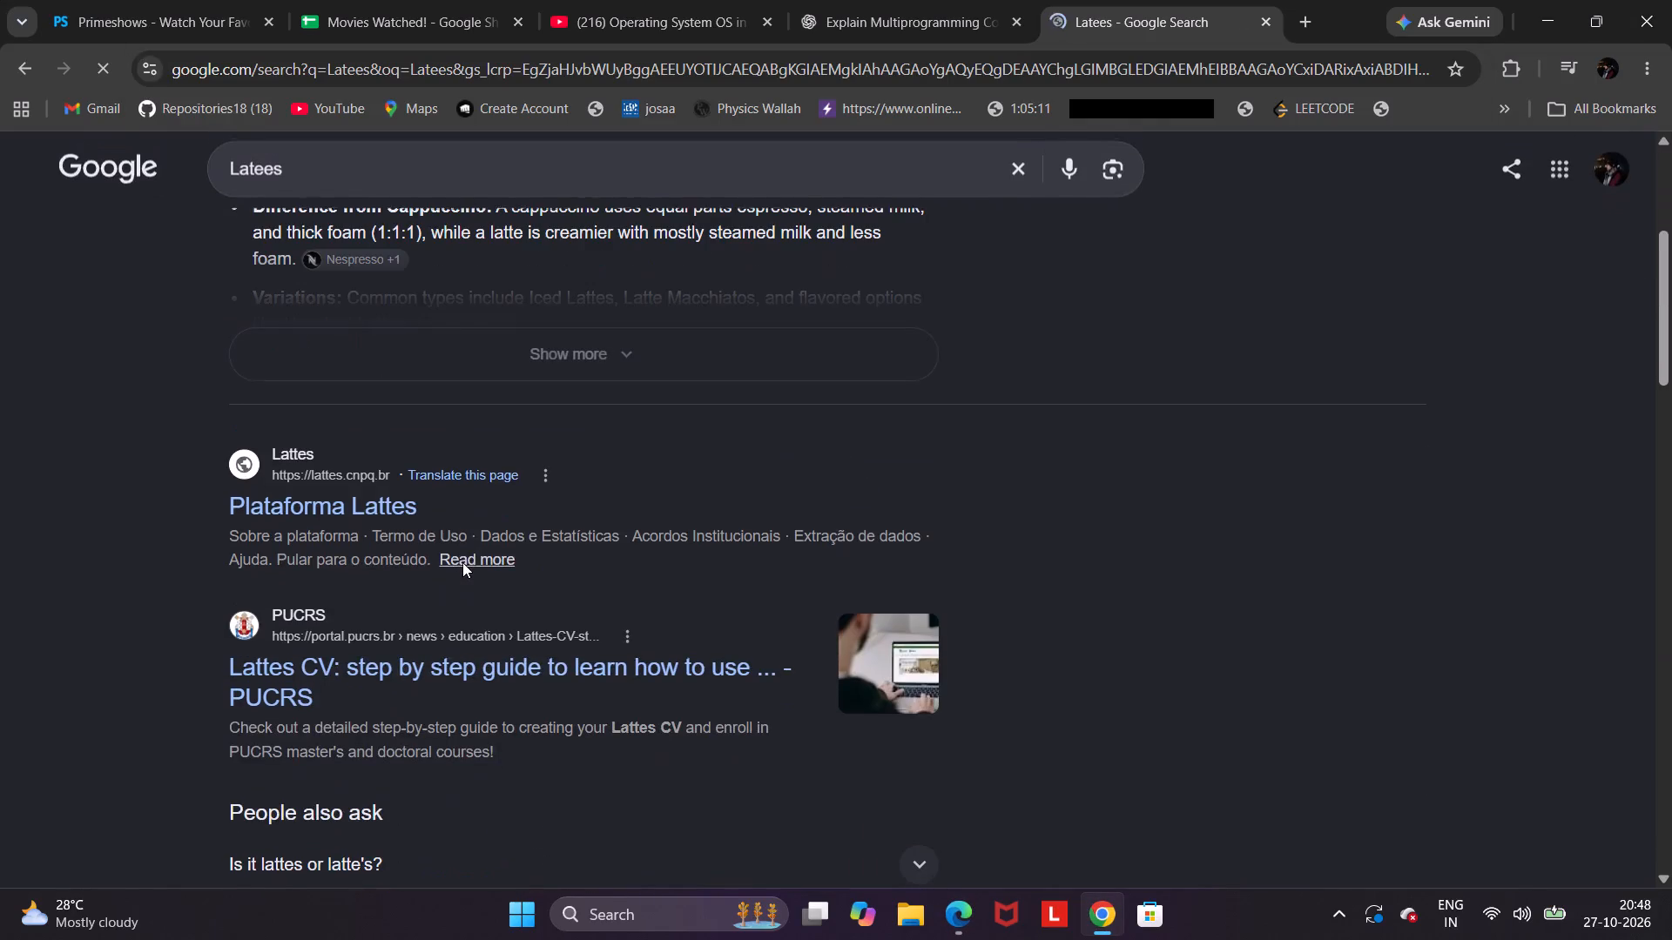
pyautogui.scroll(-1, 462, 562)
pyautogui.click(380, 182)
pyautogui.press('BackSpace')
pyautogui.press('BackSpace')
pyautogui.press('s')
pyautogui.press('Return')
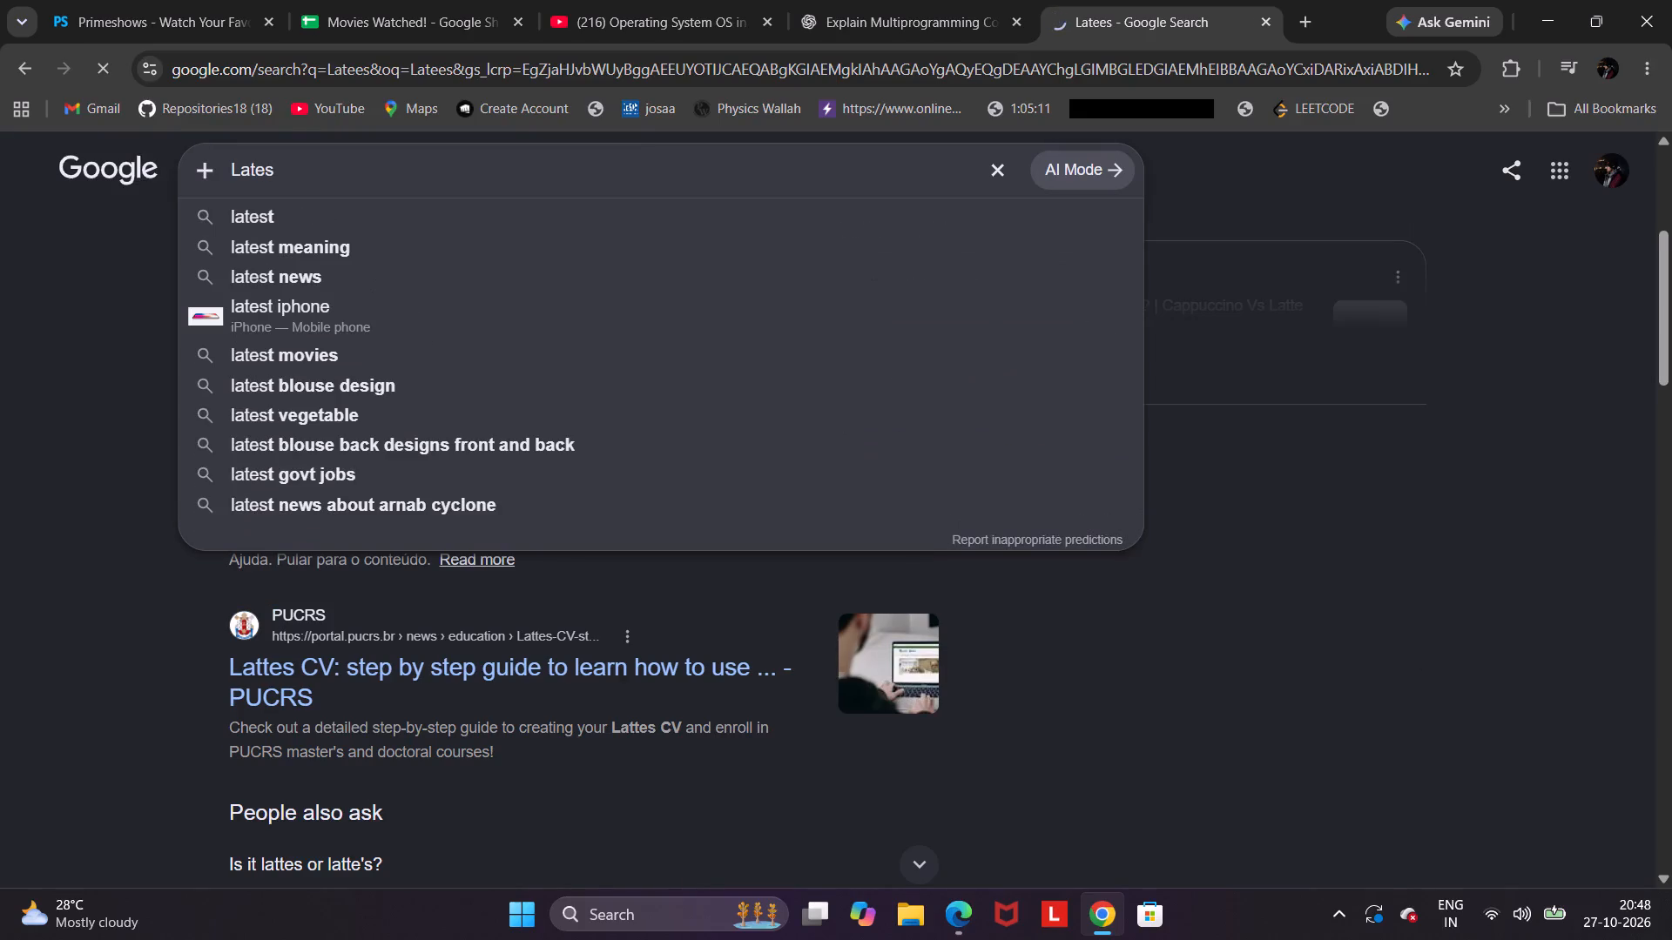
pyautogui.click(380, 182)
pyautogui.press('BackSpace')
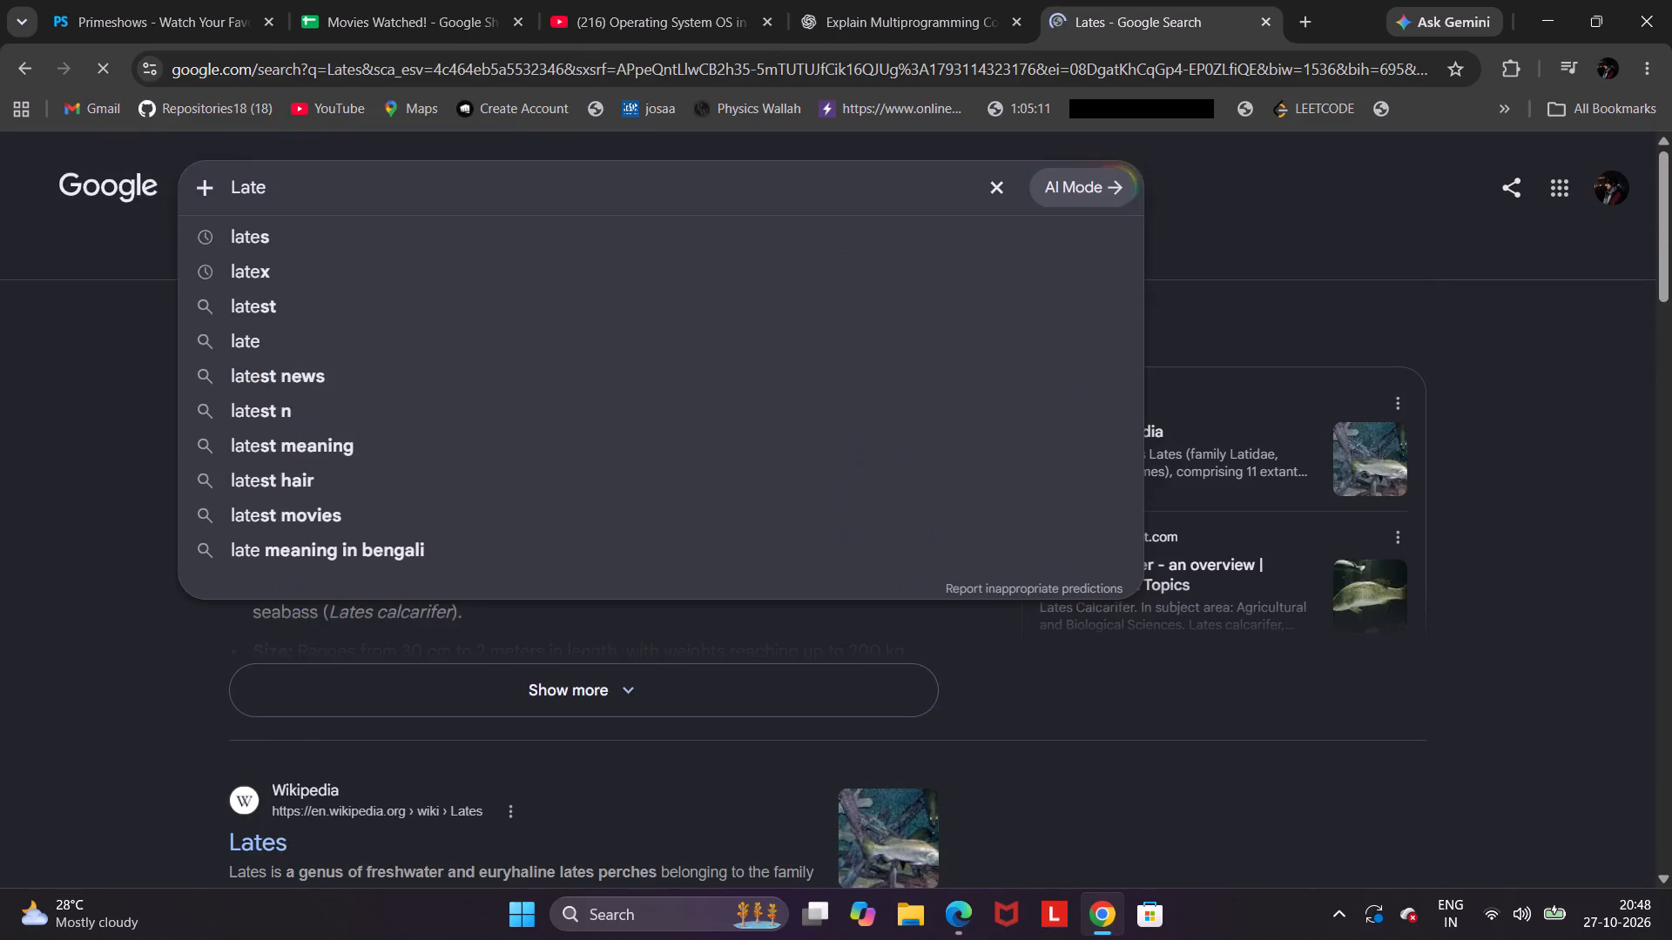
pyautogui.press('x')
pyautogui.press('Return')
pyautogui.click(338, 346)
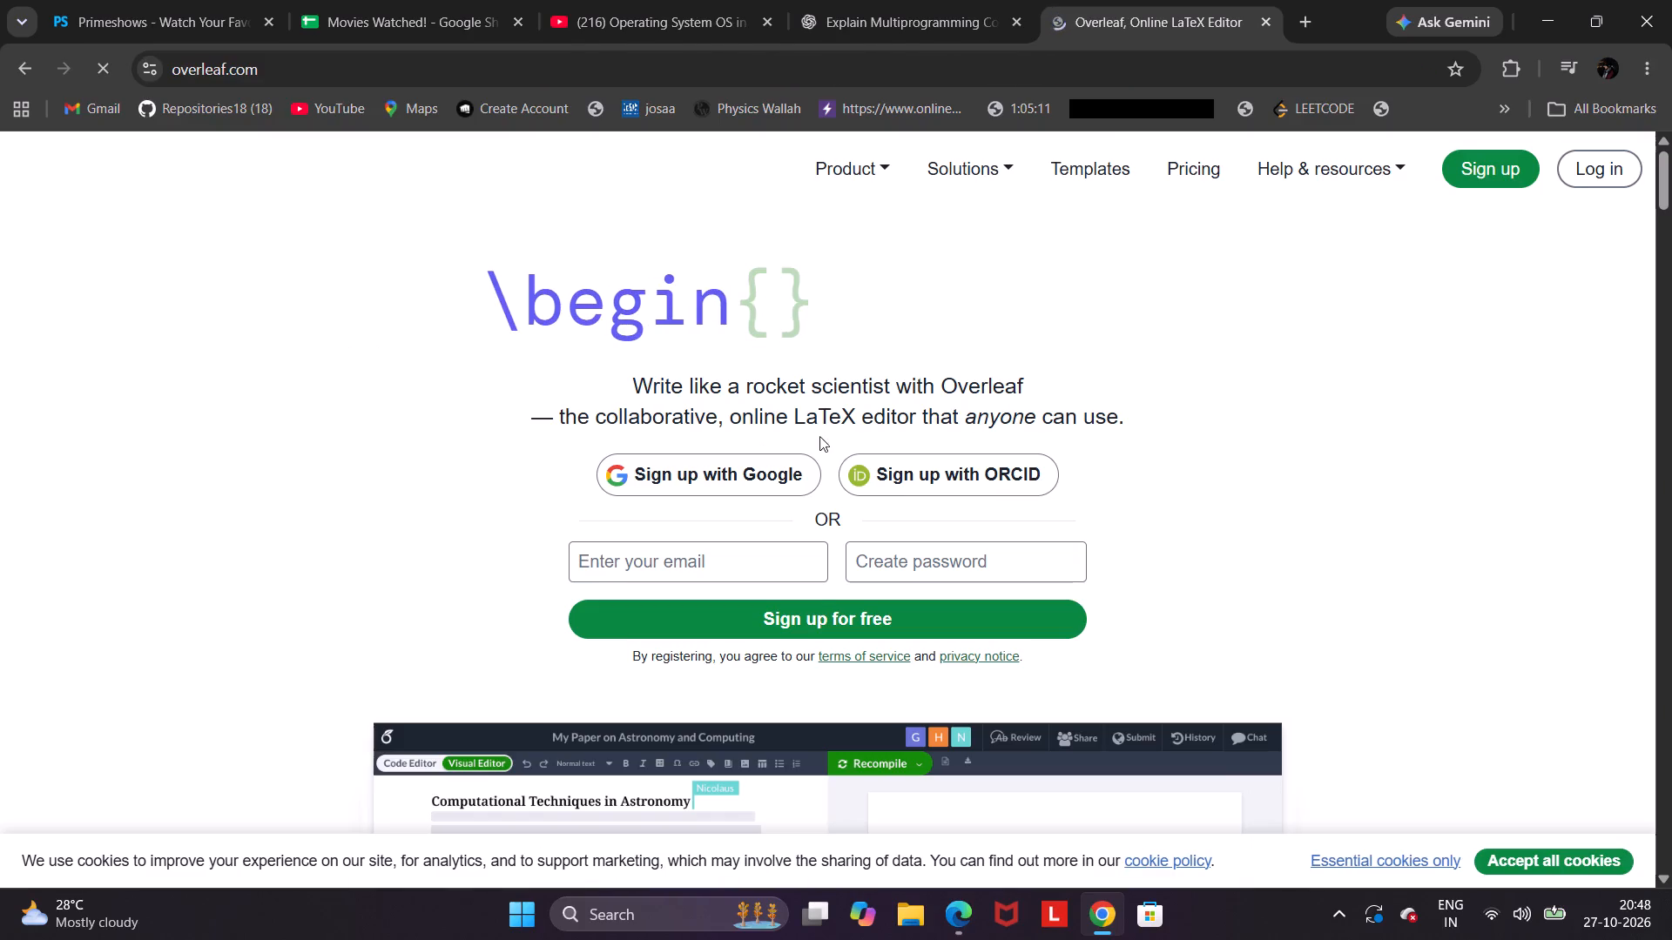
# Sign in to Overleaf with the Google account, dismiss the discount offer and open the project named resume.
pyautogui.click(789, 463)
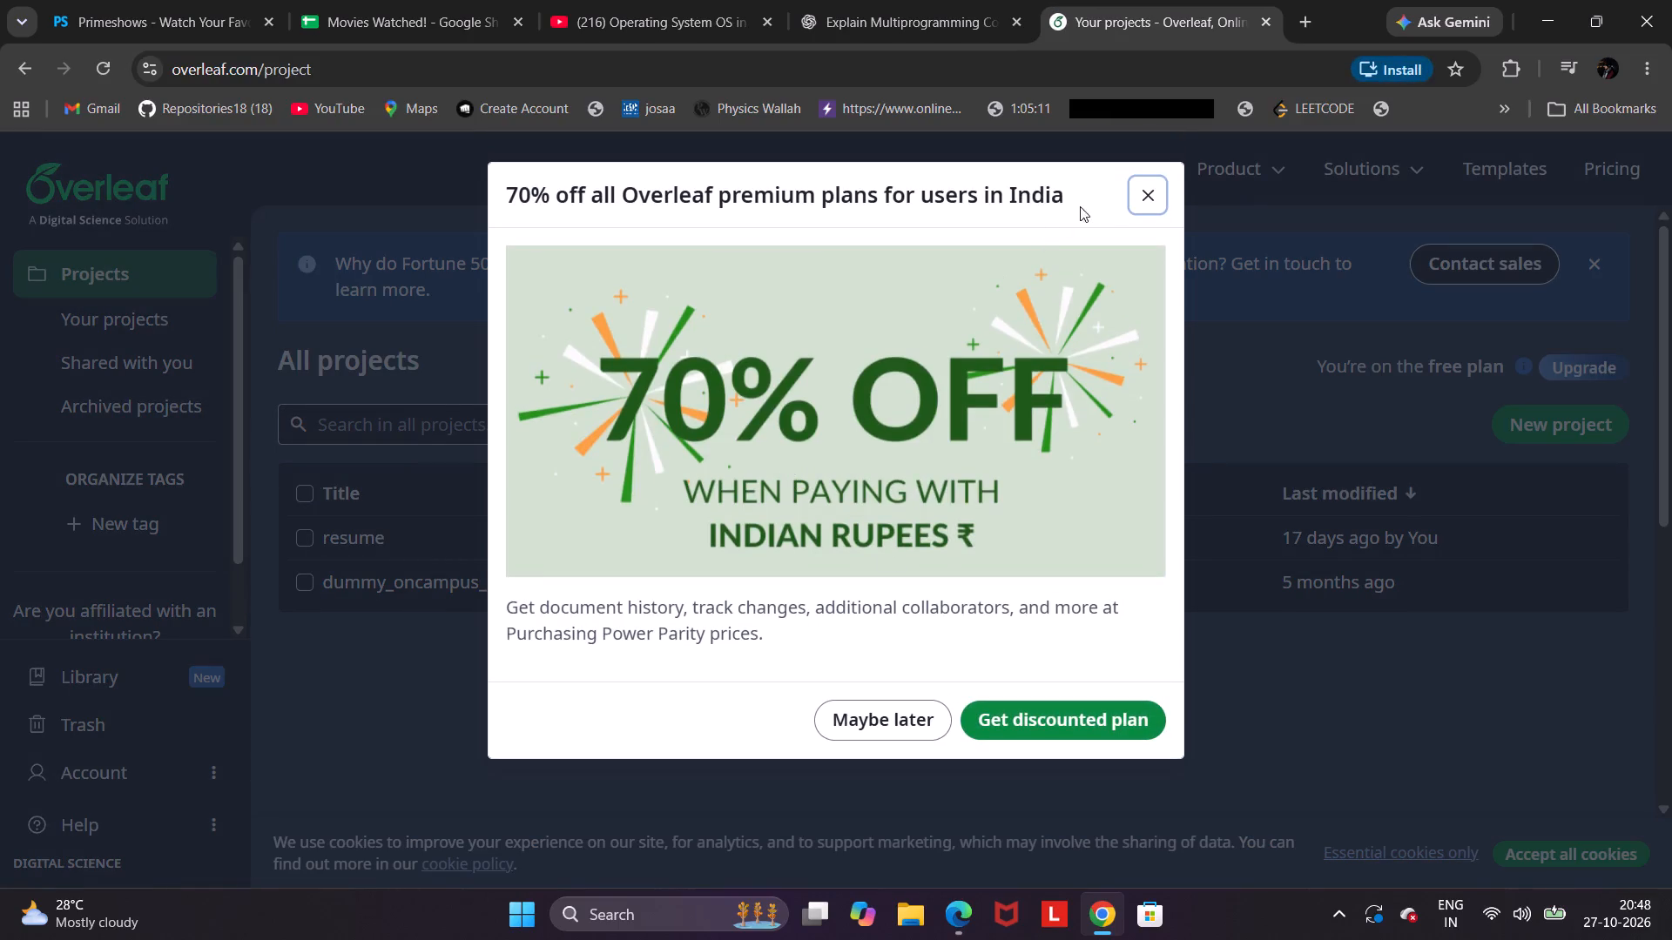
pyautogui.click(1131, 203)
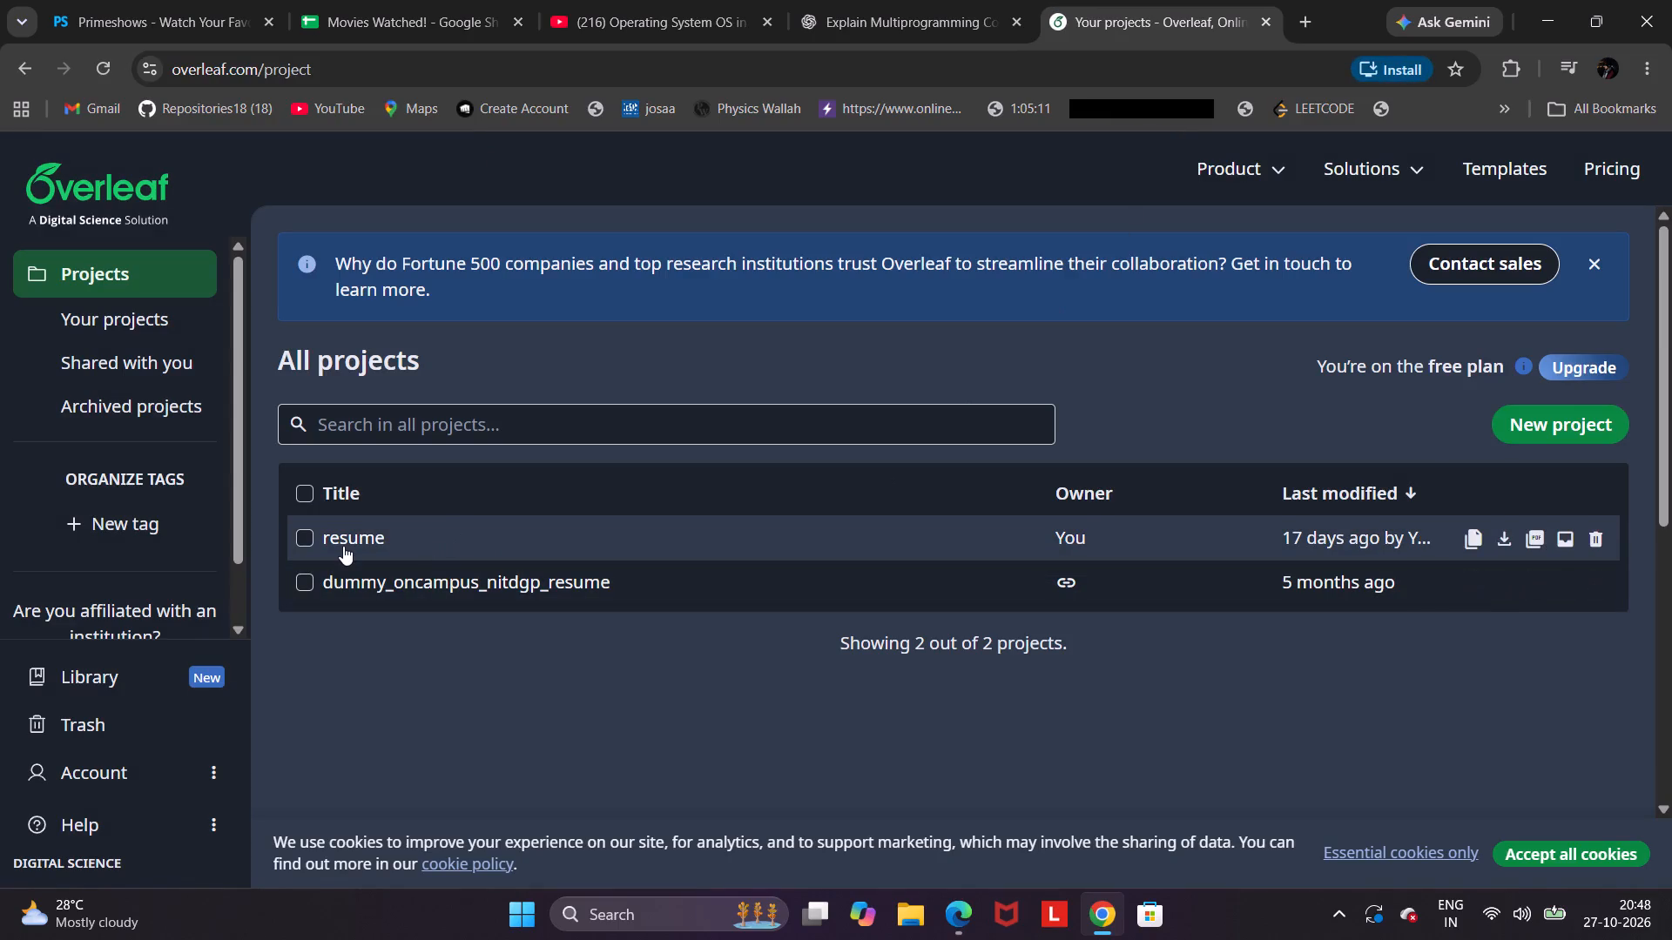
pyautogui.doubleClick(343, 546)
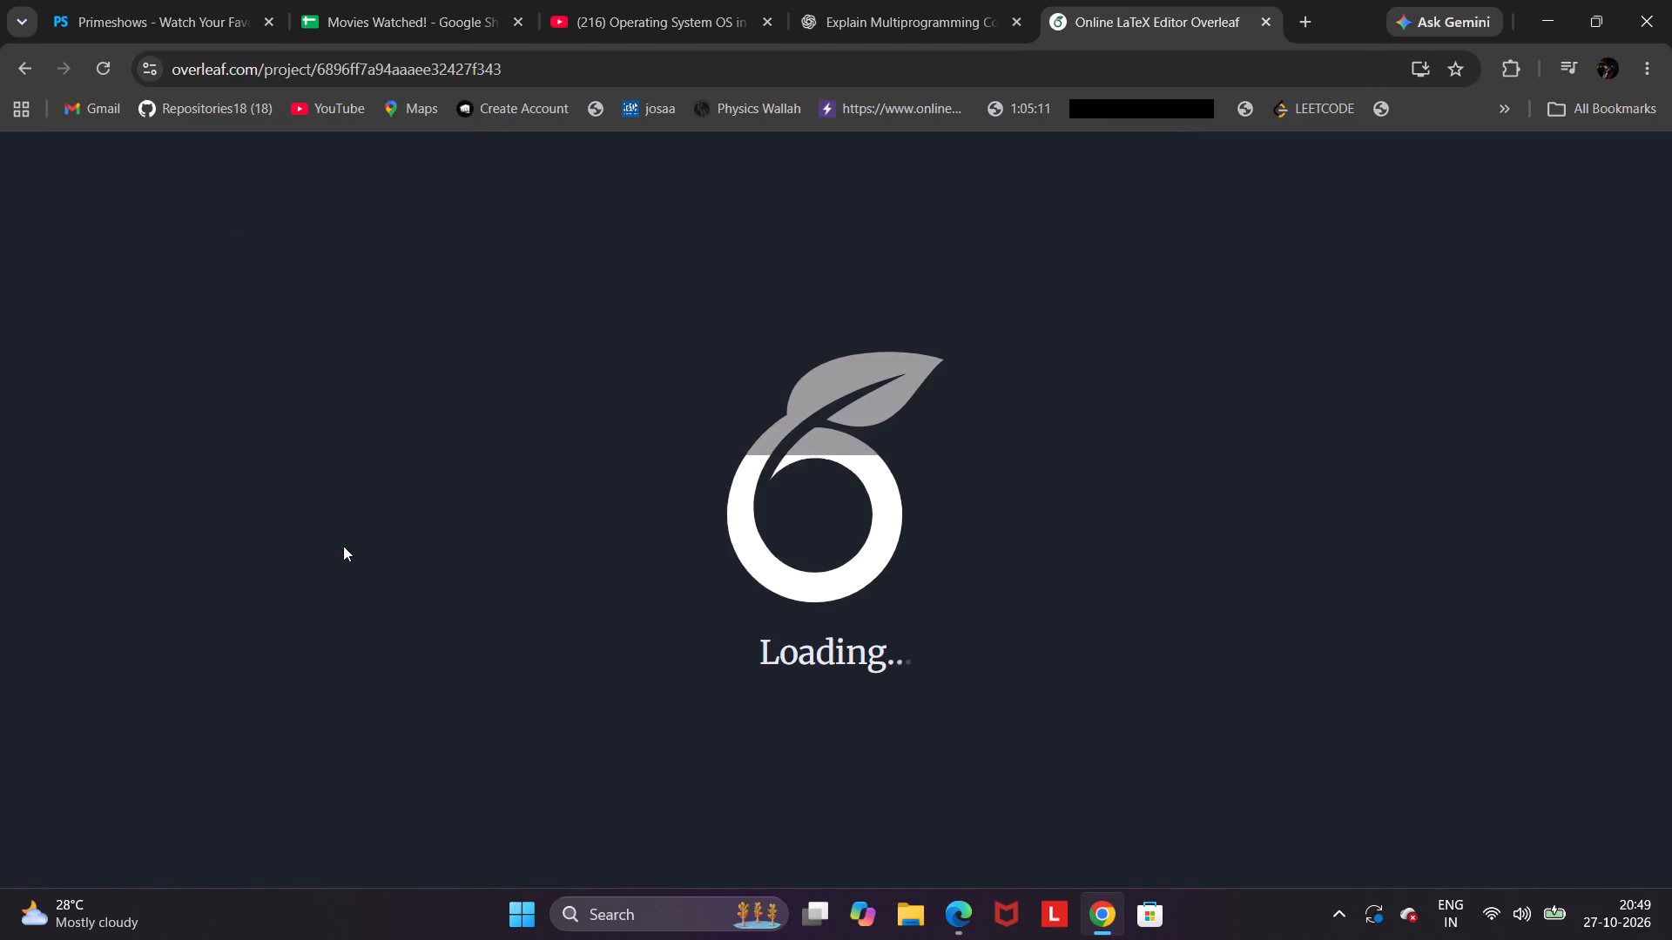
# Delete the whole LogPulse project entry from the Projects section of main.tex, including its trailing \vspace{2em} and the leftover blank lines.
pyautogui.scroll(-2, 678, 568)
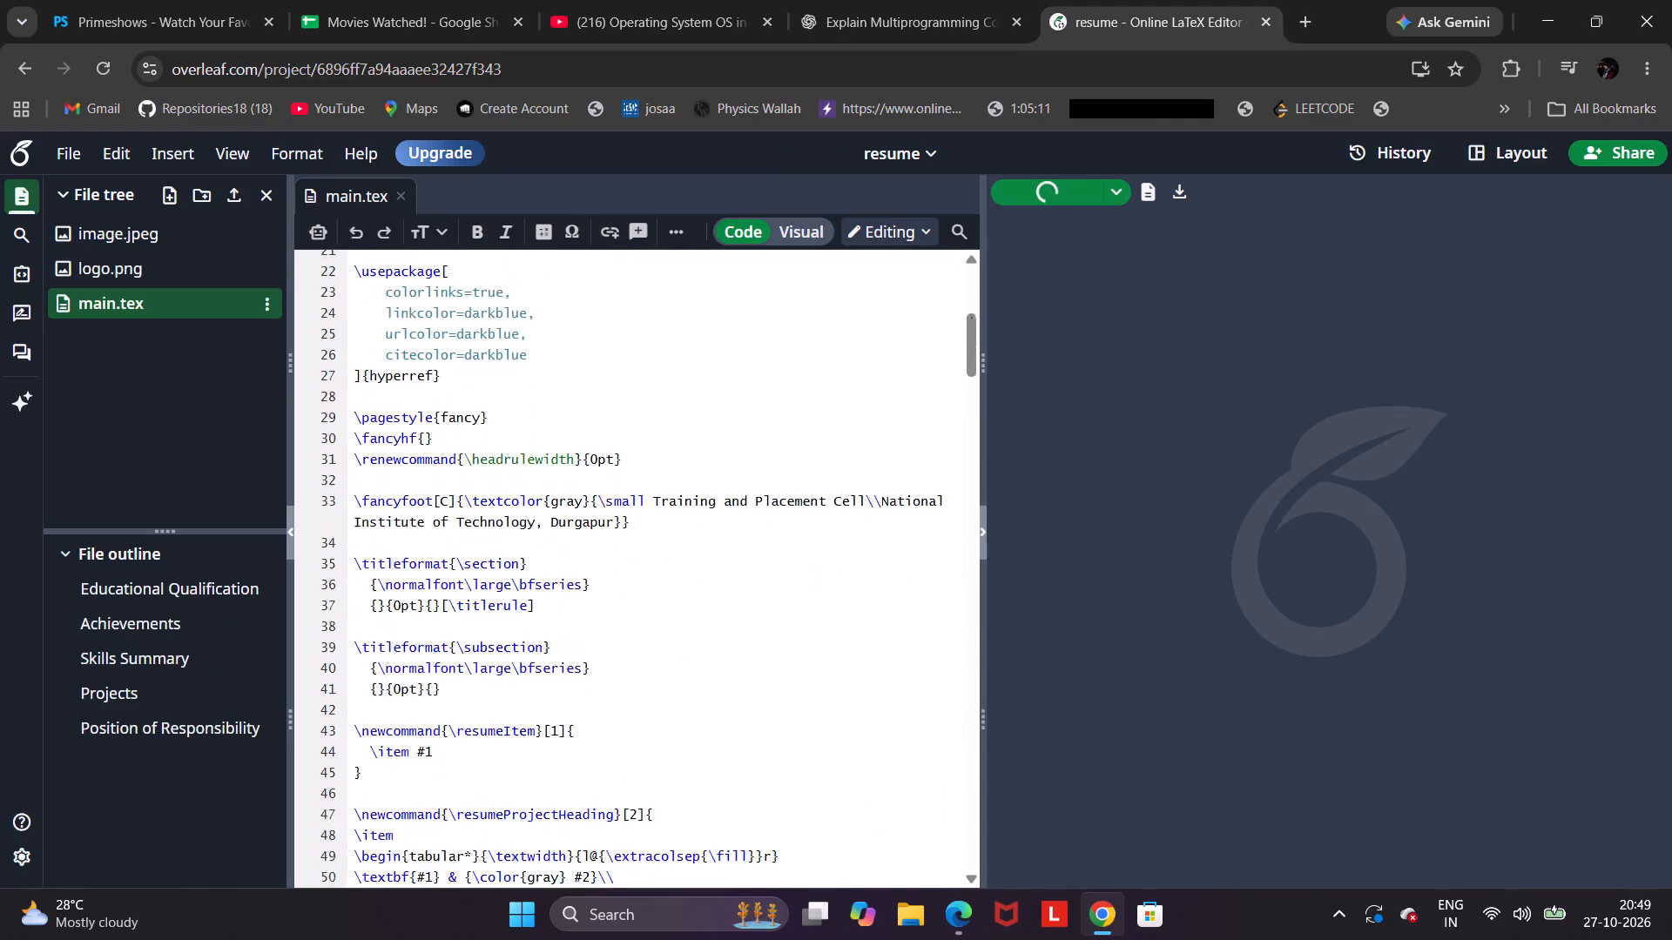
pyautogui.scroll(-8, 678, 568)
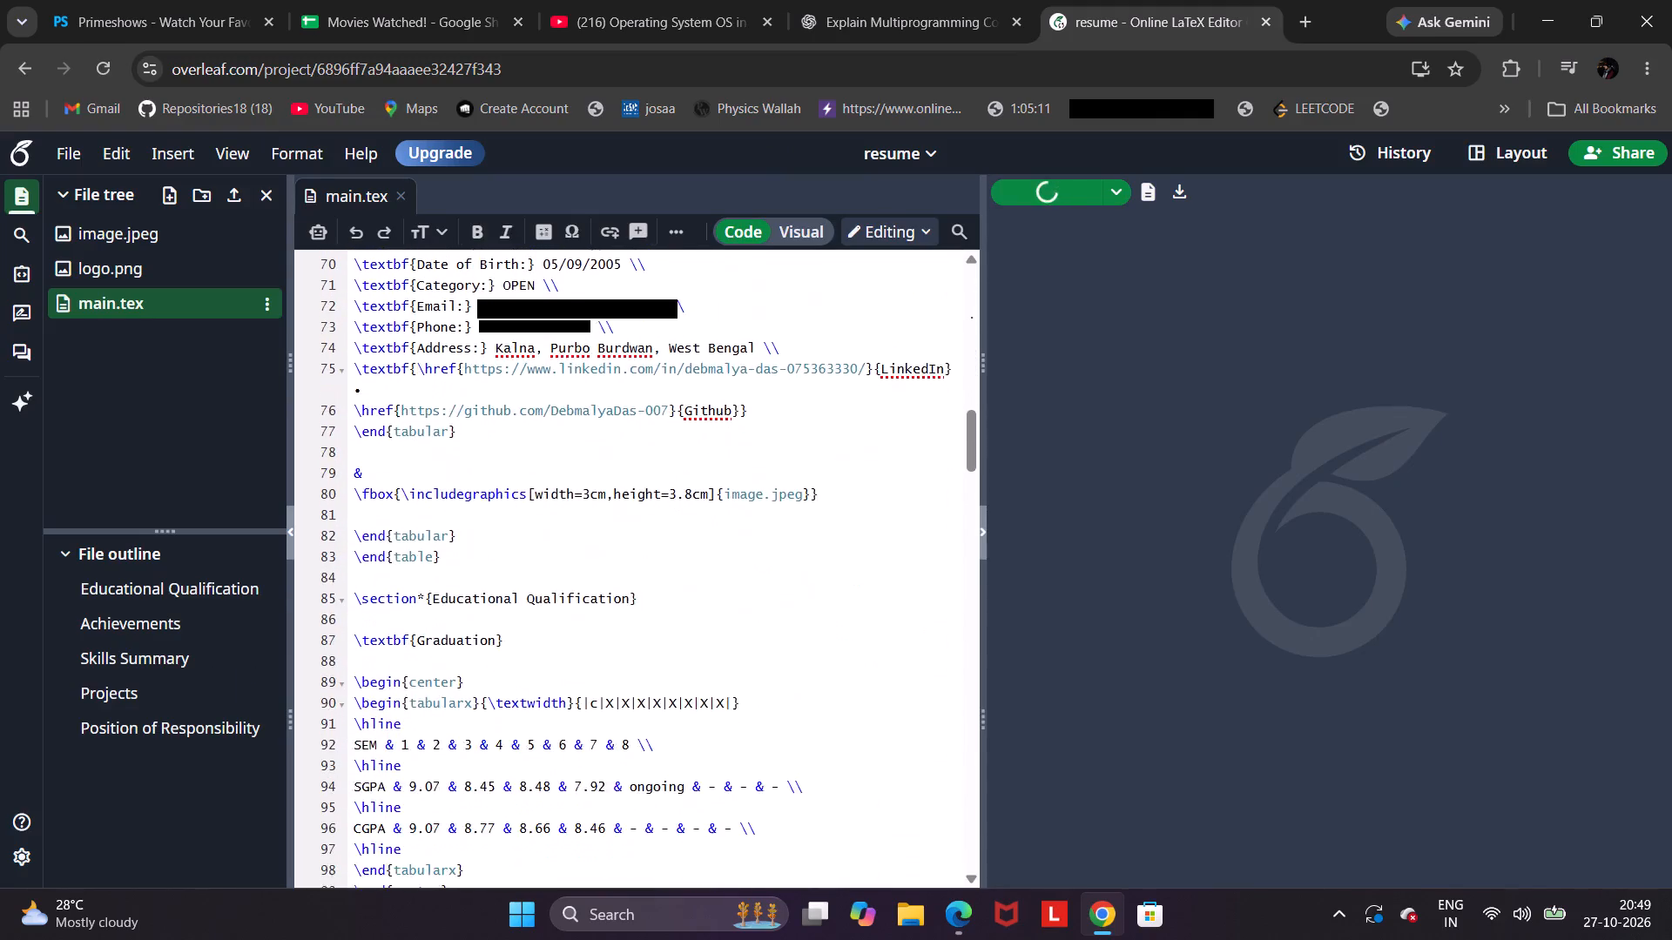
pyautogui.scroll(-6, 678, 568)
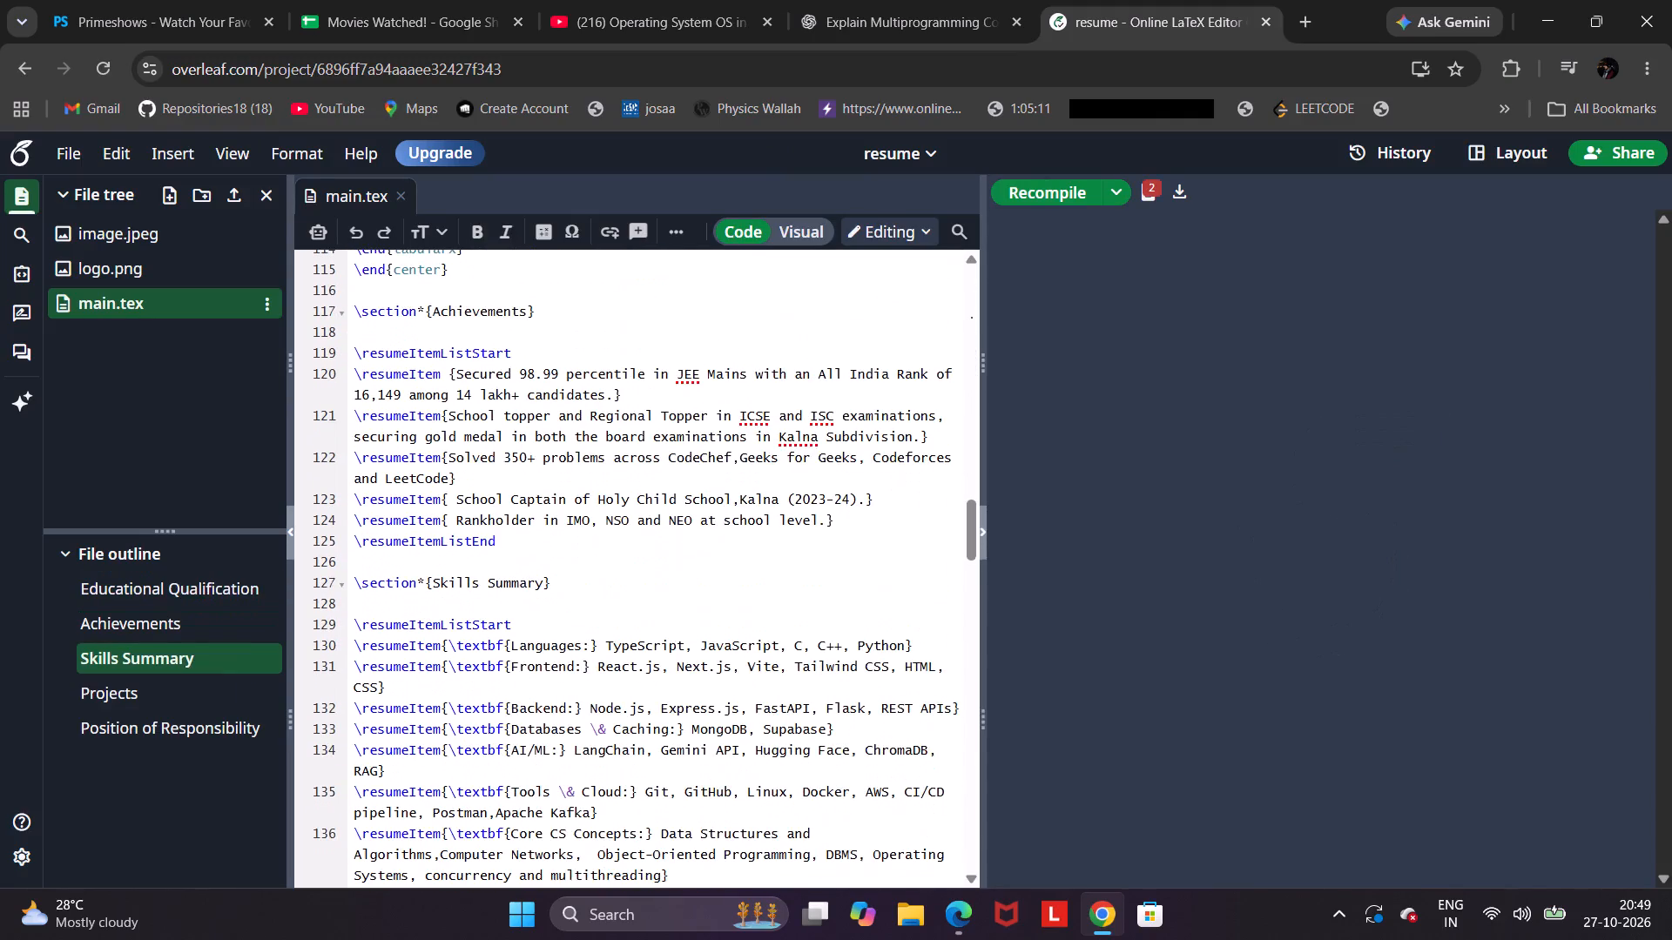
pyautogui.scroll(-1, 706, 538)
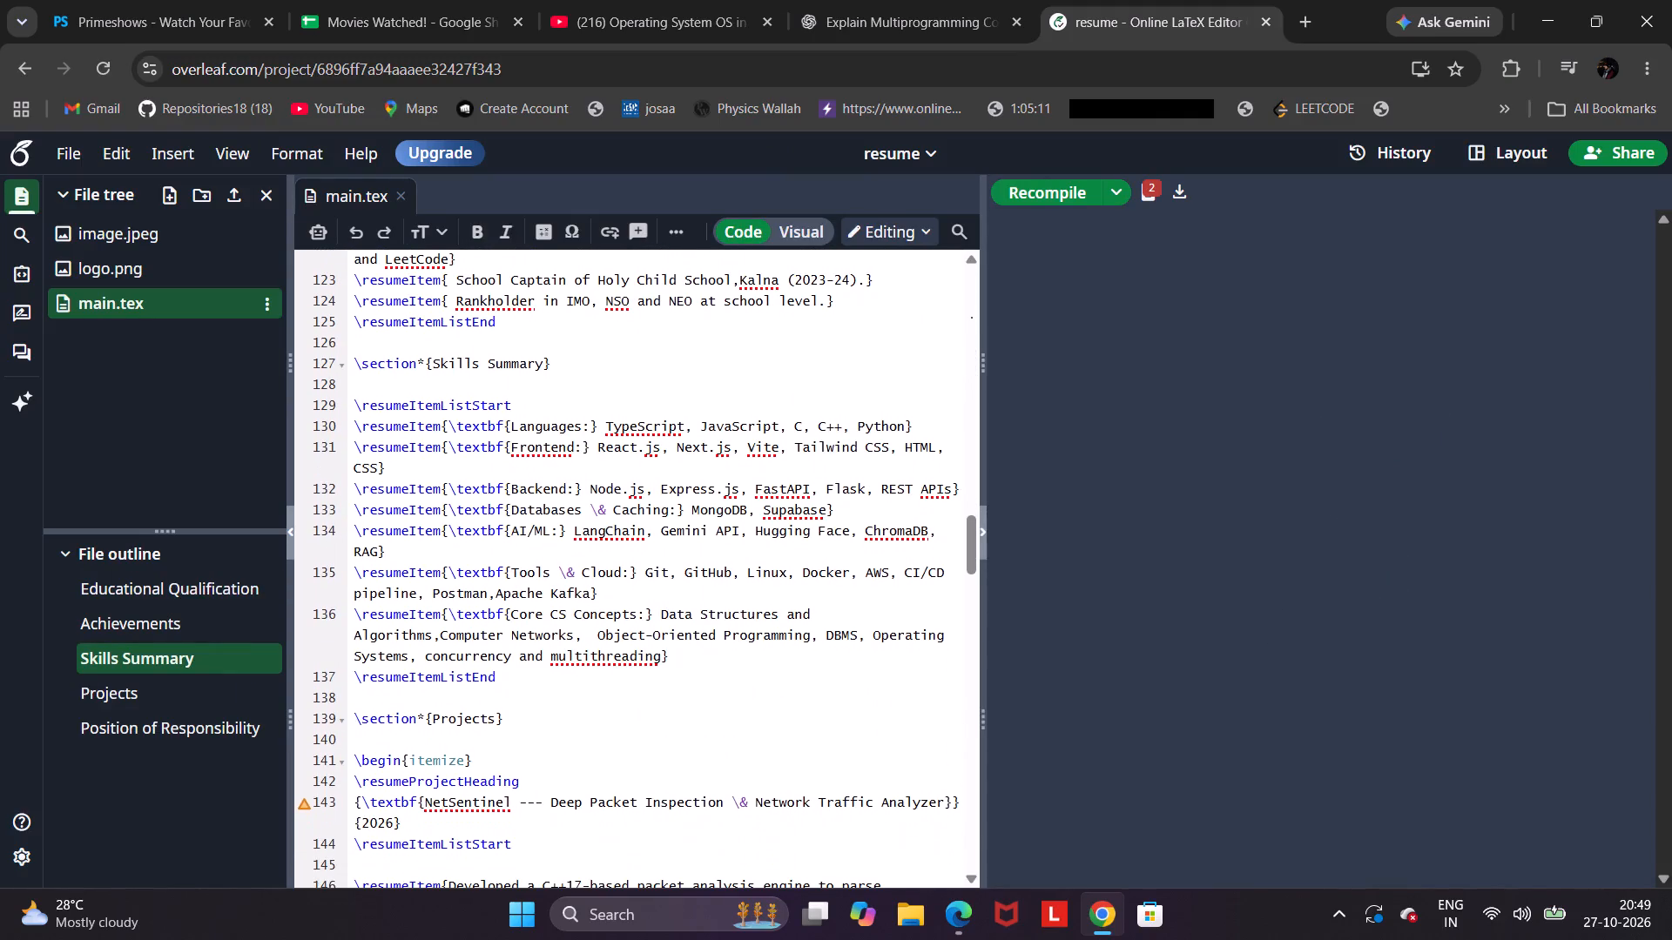
pyautogui.scroll(-2, 706, 538)
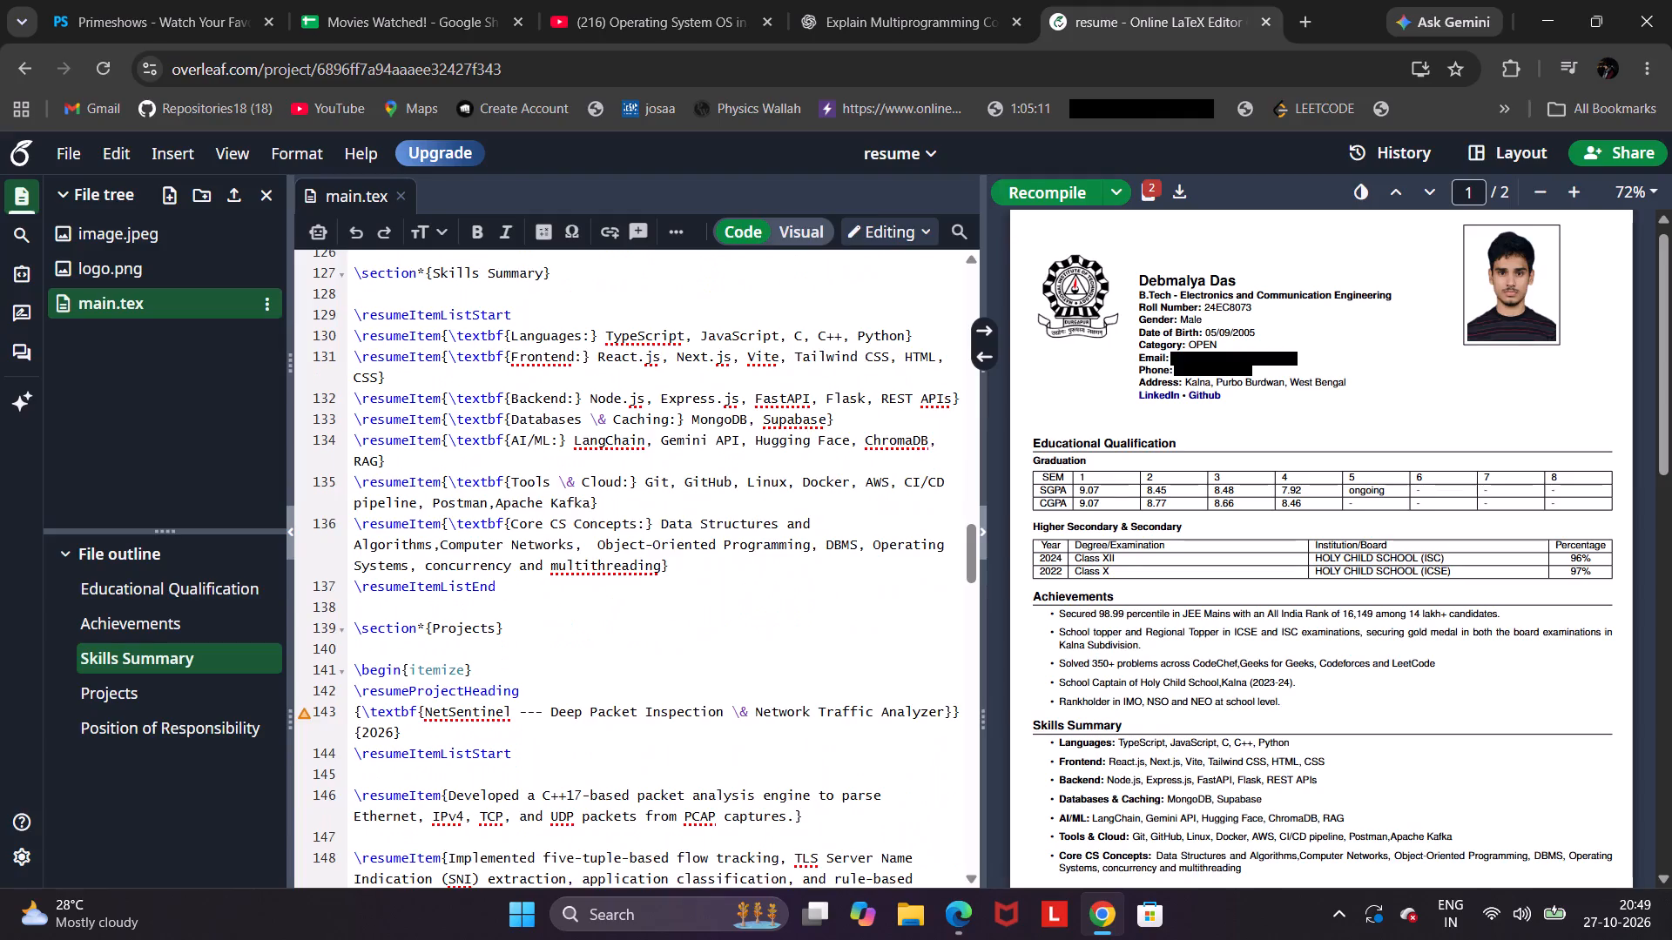
pyautogui.scroll(-4, 706, 538)
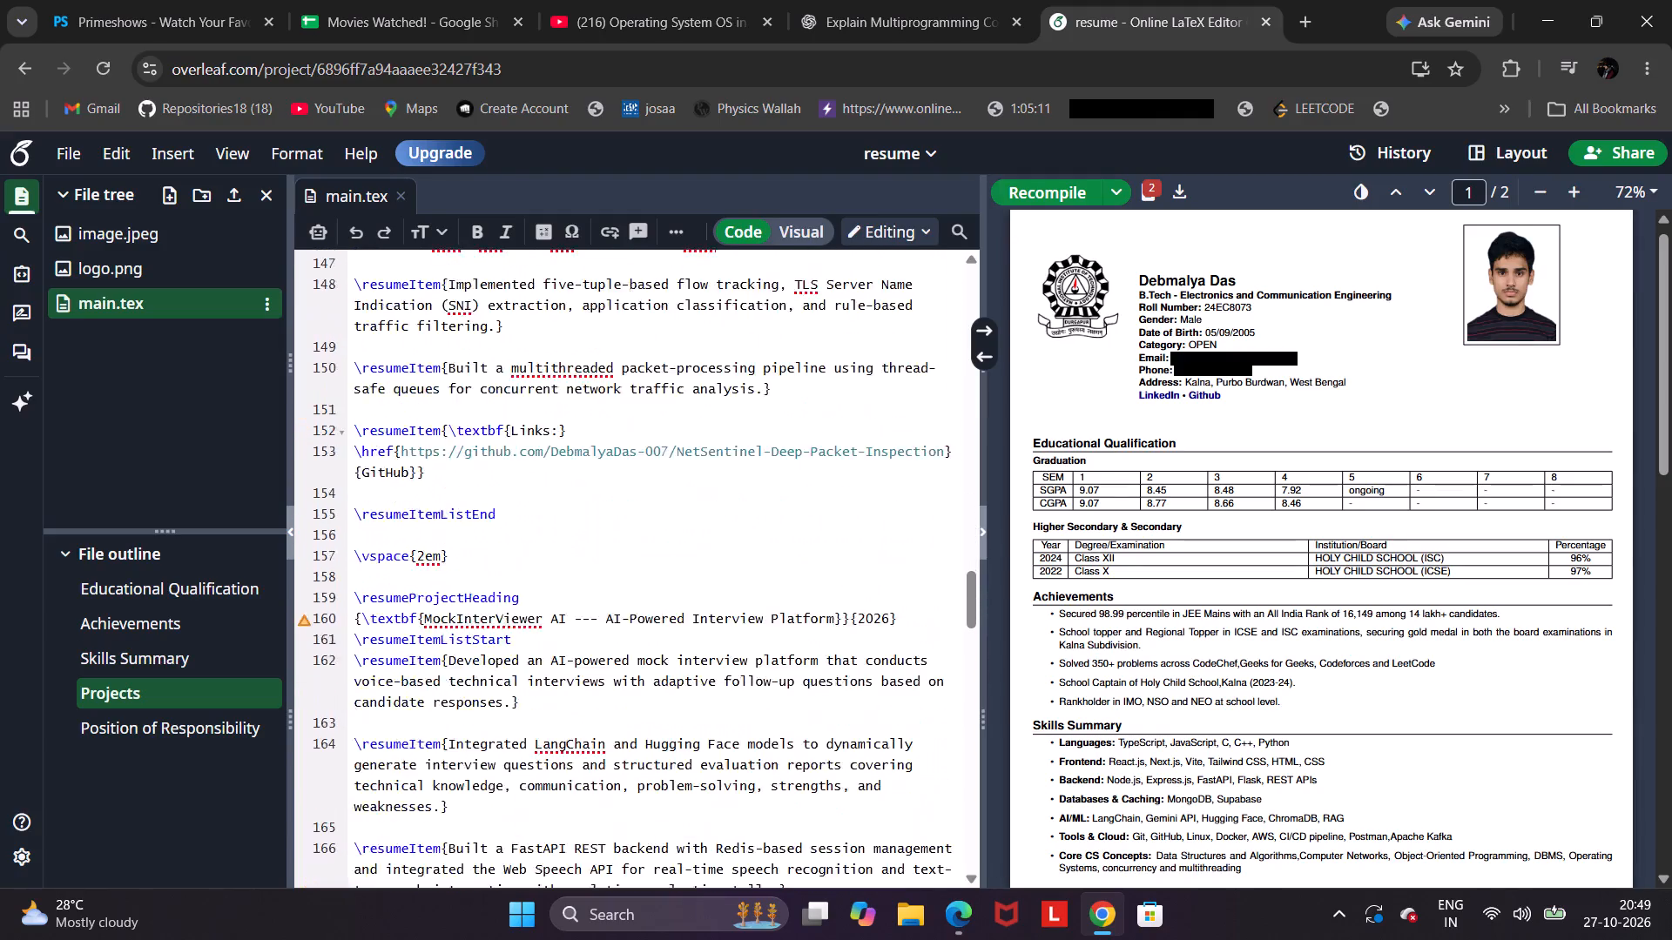
pyautogui.scroll(-4, 706, 538)
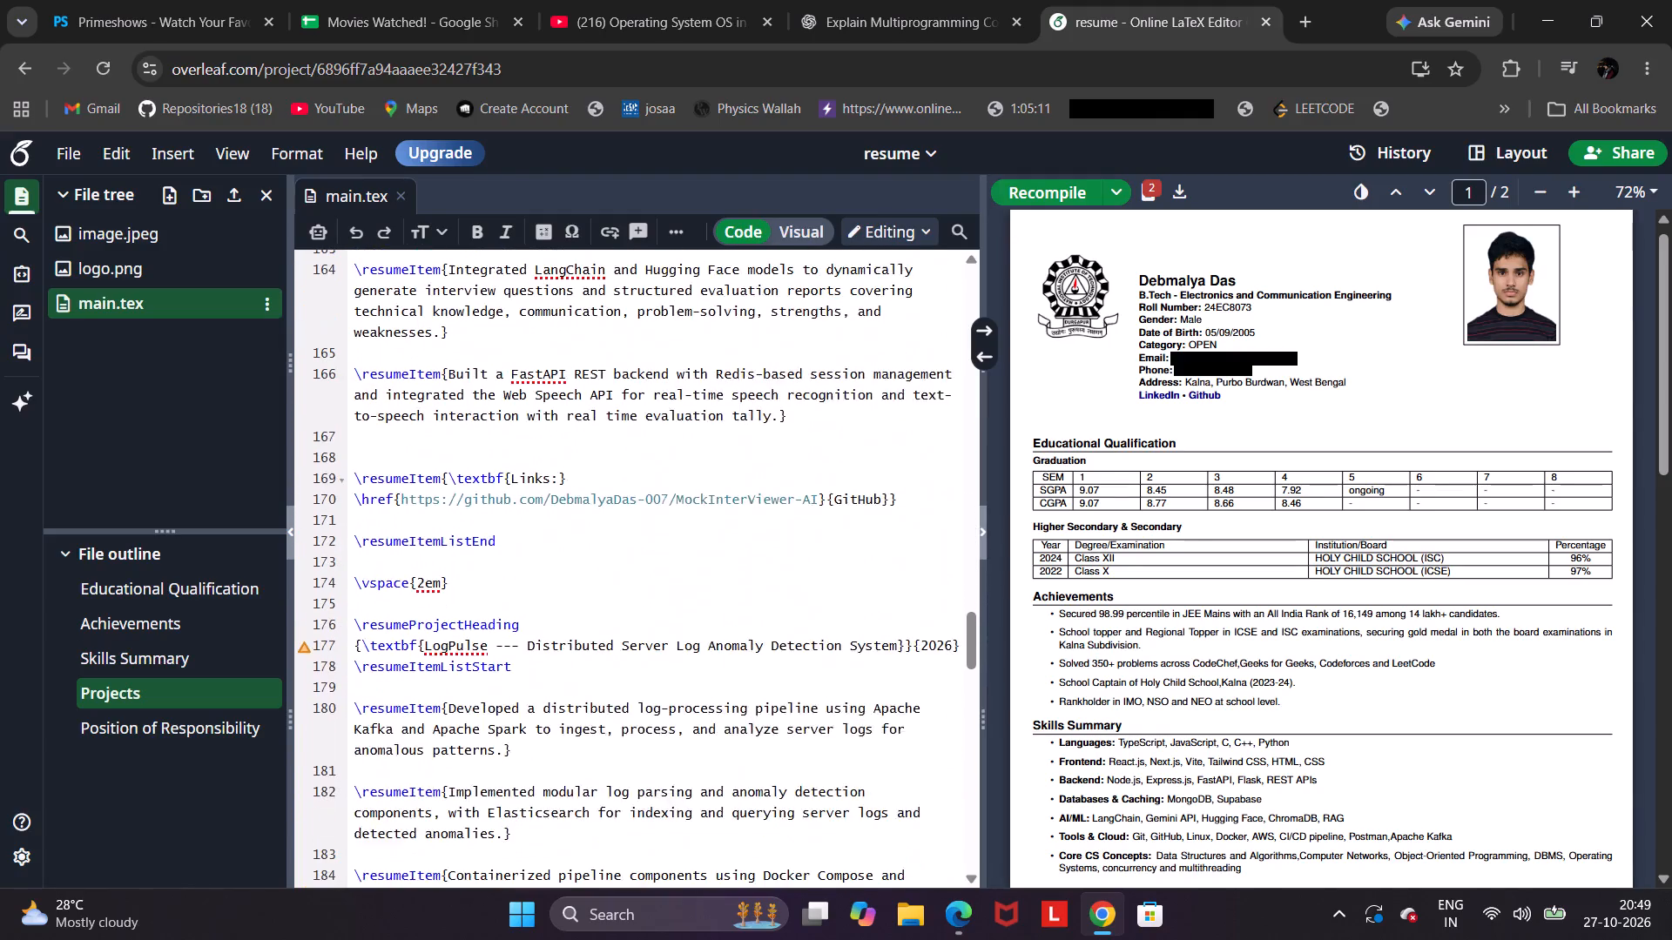
pyautogui.scroll(-5, 706, 538)
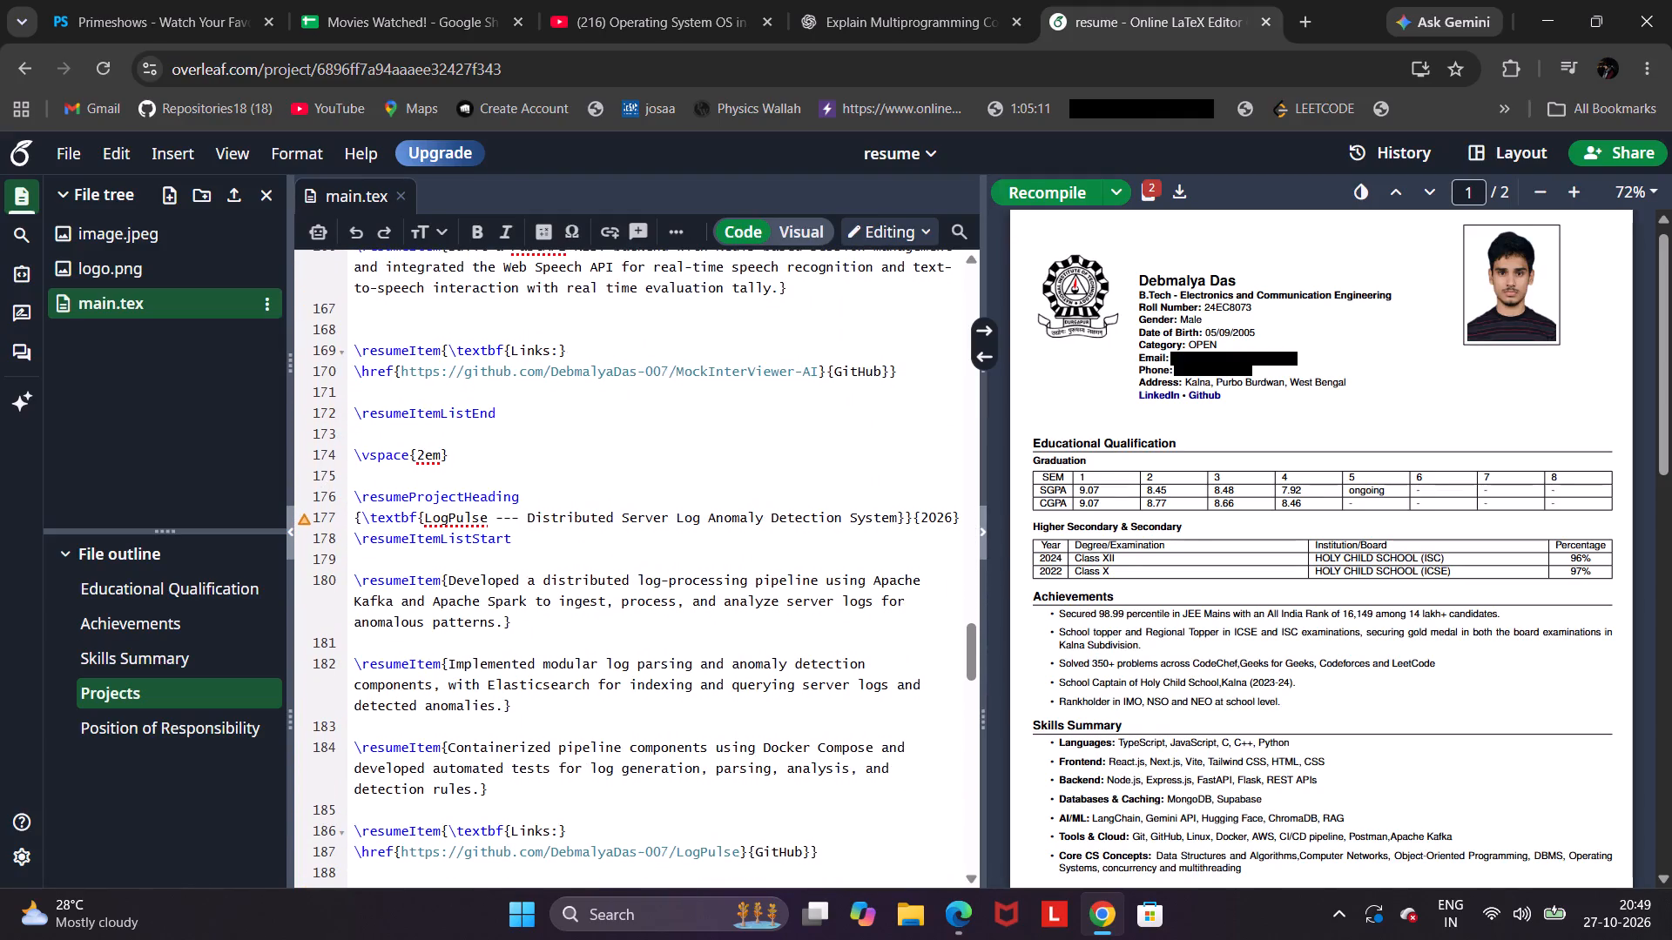
pyautogui.scroll(-1, 580, 808)
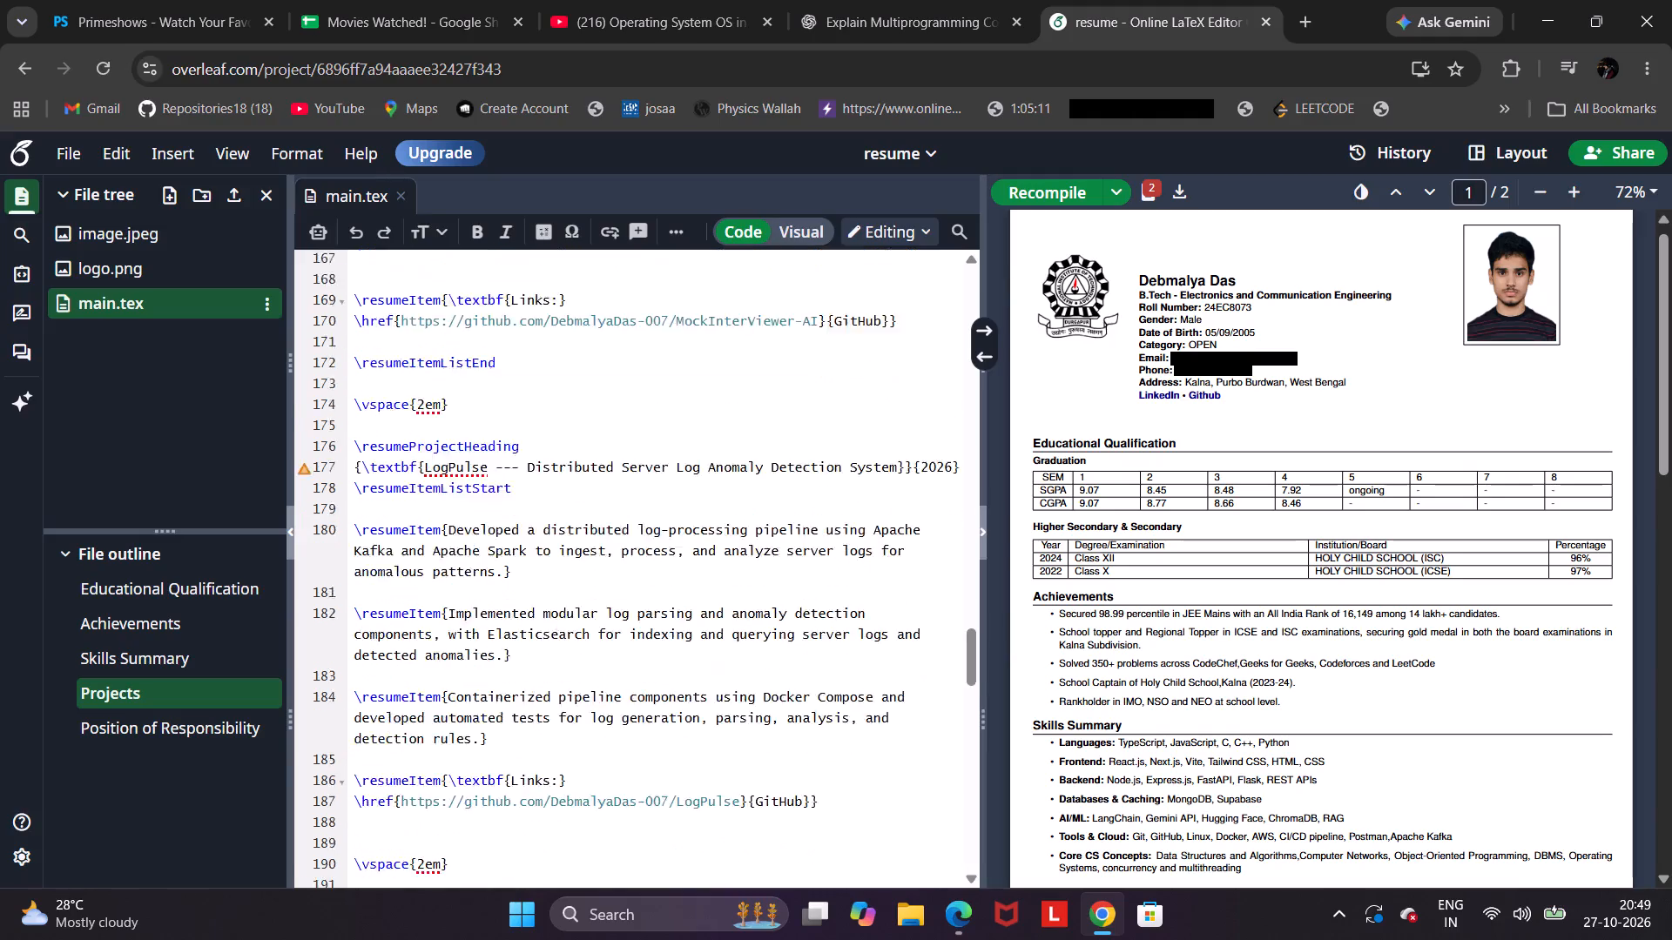
pyautogui.scroll(-1, 580, 808)
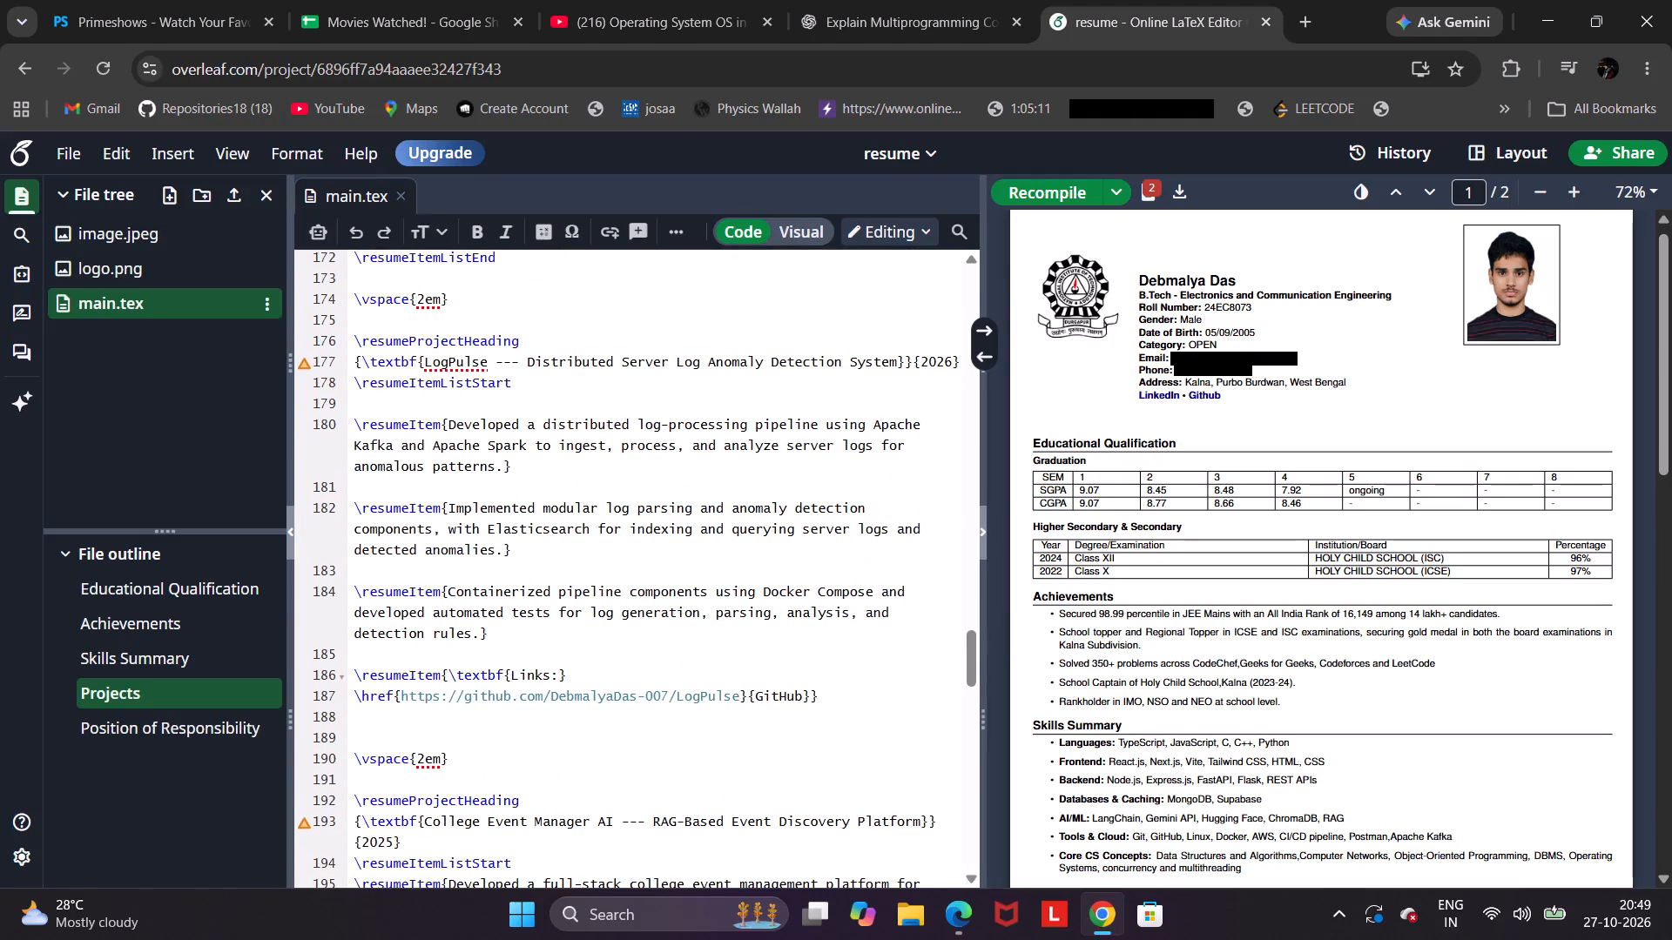
pyautogui.moveTo(454, 755); pyautogui.dragTo(337, 351)
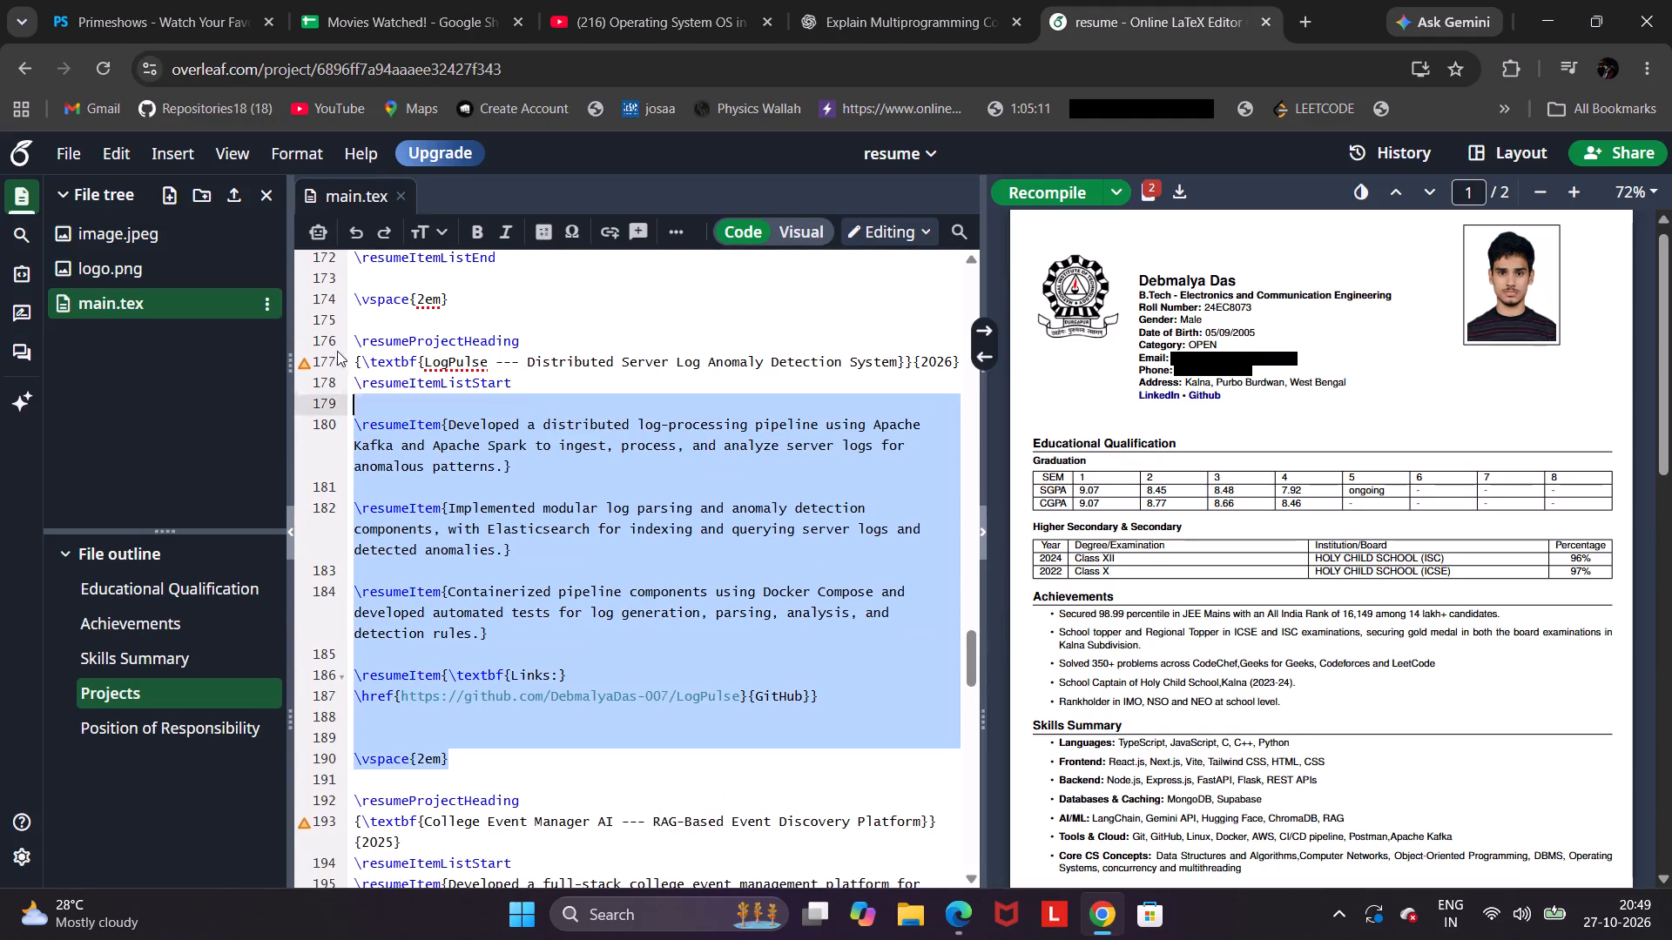
pyautogui.moveTo(337, 351); pyautogui.dragTo(334, 335)
pyautogui.press('BackSpace')
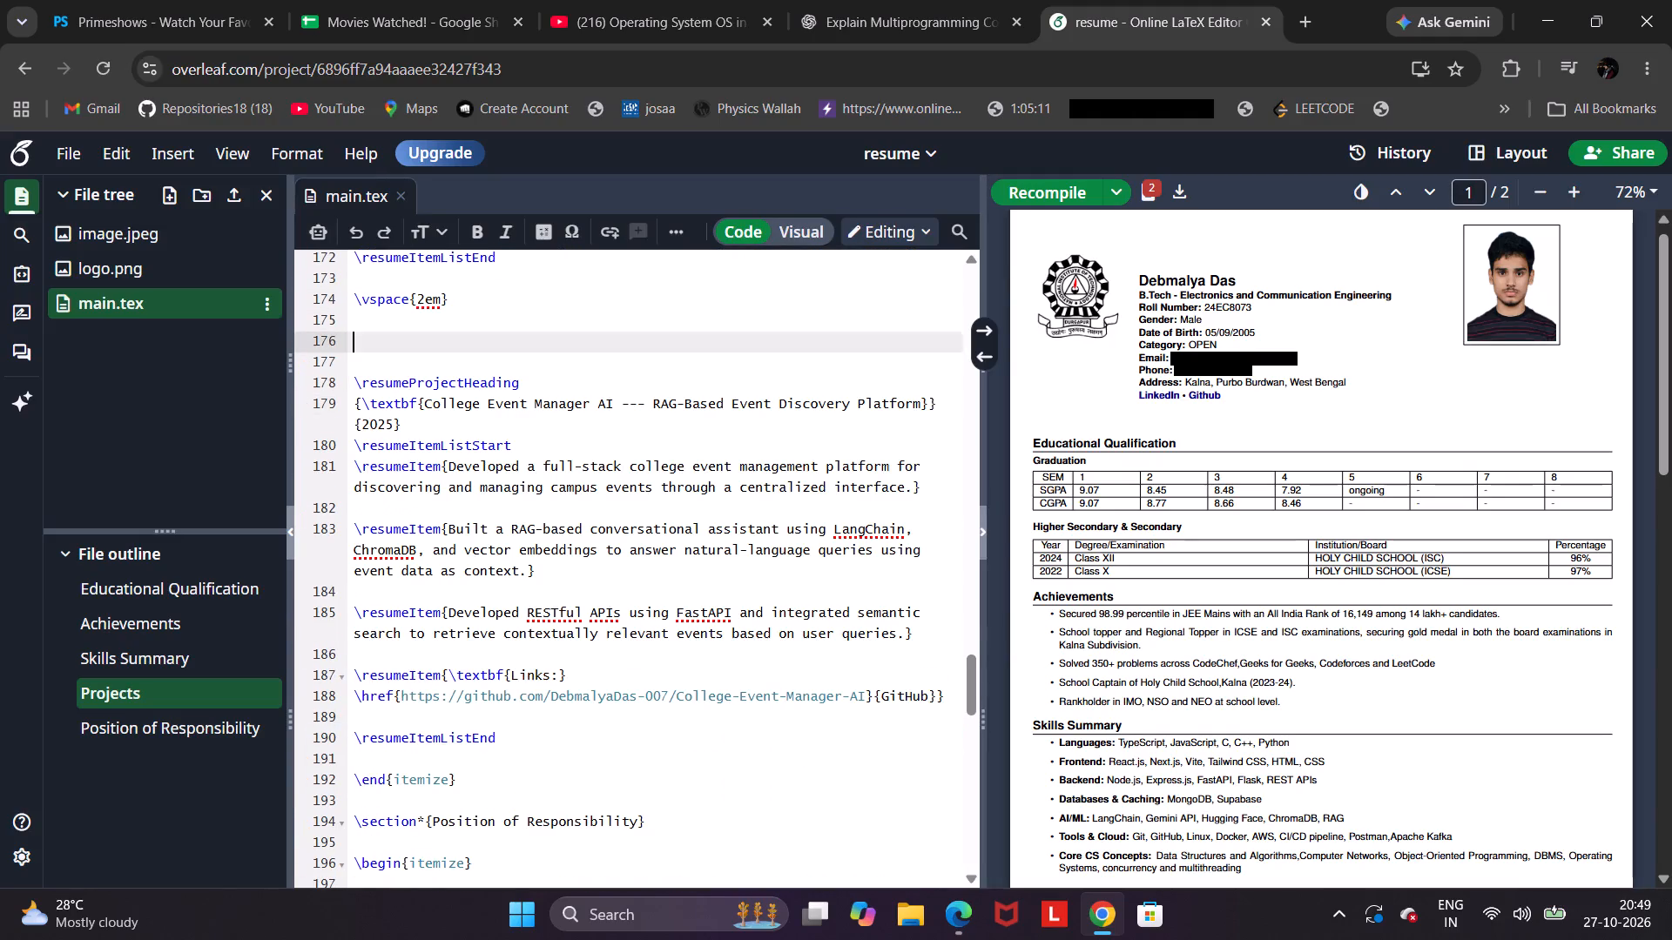
pyautogui.press('BackSpace')
pyautogui.press('BackSpace')
# Recompile the resume to update the PDF preview.
pyautogui.click(1361, 495)
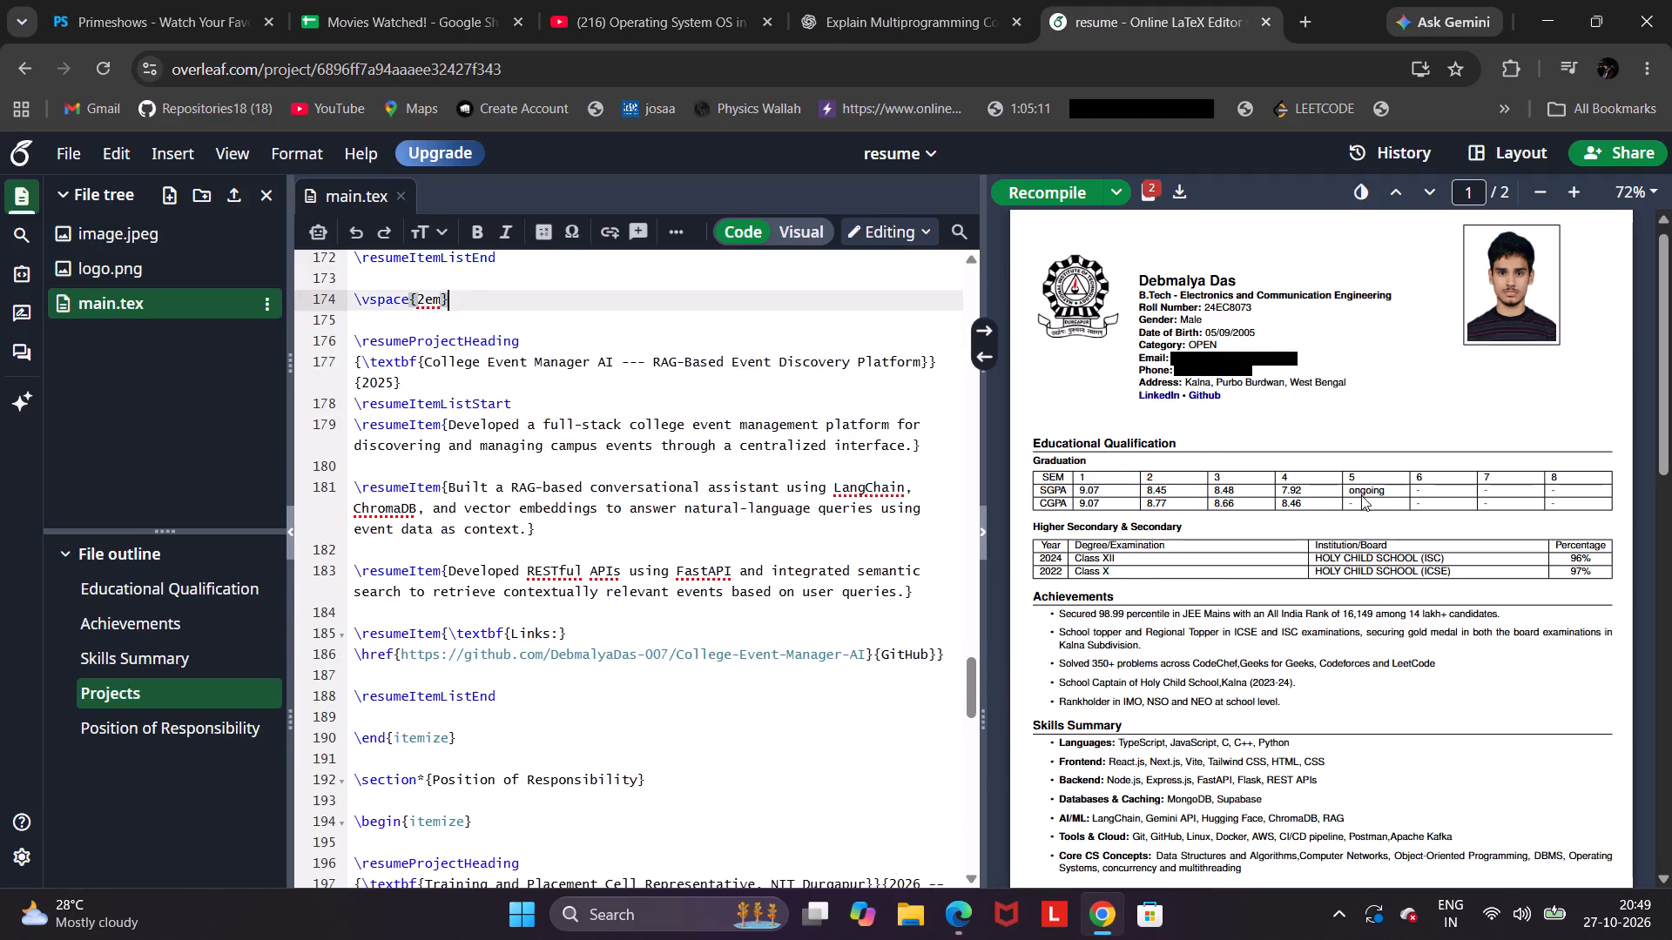
pyautogui.scroll(-3, 1361, 495)
pyautogui.click(1019, 196)
# Review the Skills Summary, Projects and Position of Responsibility sections and the page layout in the PDF preview.
pyautogui.scroll(-4, 1410, 417)
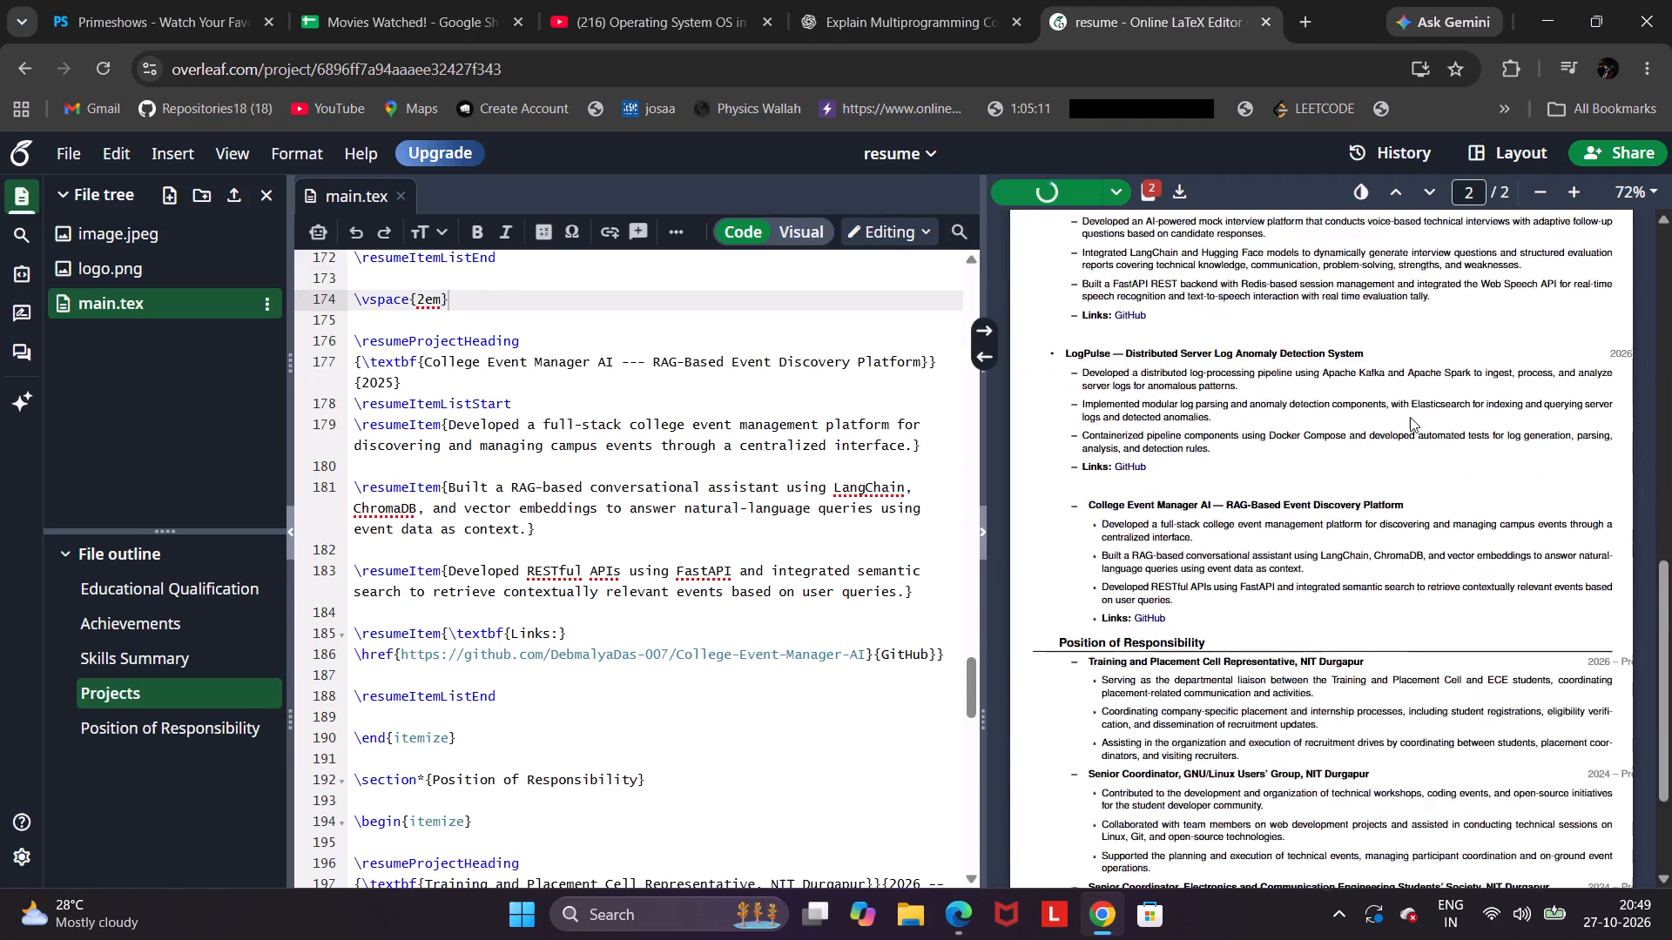
pyautogui.scroll(2, 1410, 417)
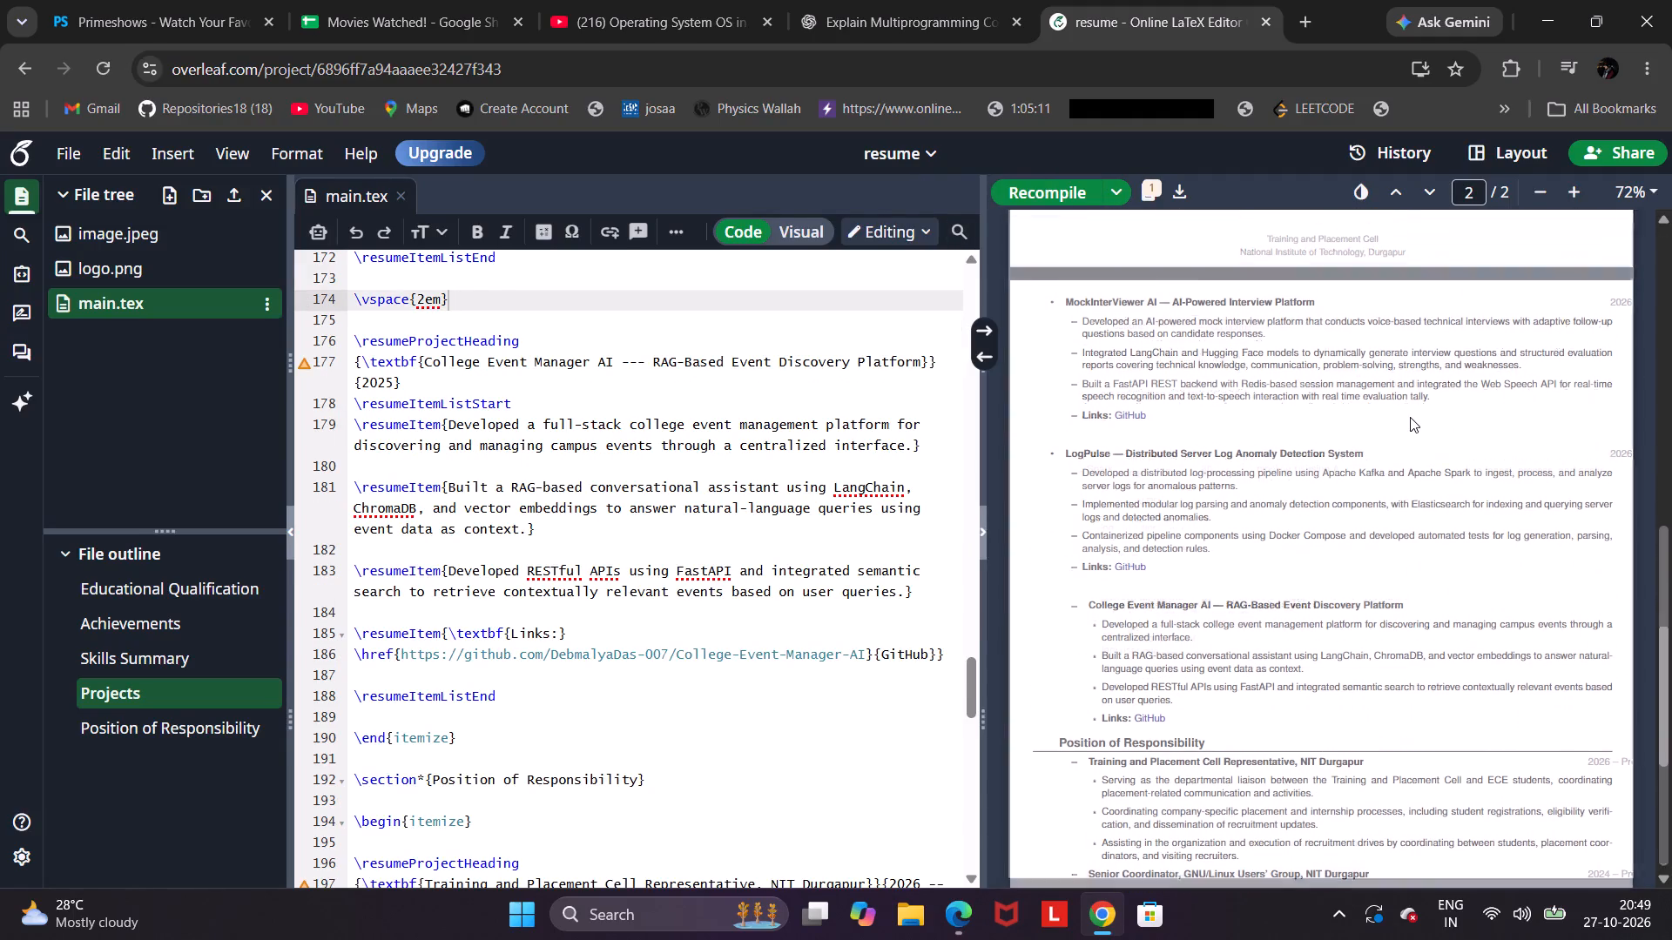
pyautogui.scroll(3, 1410, 417)
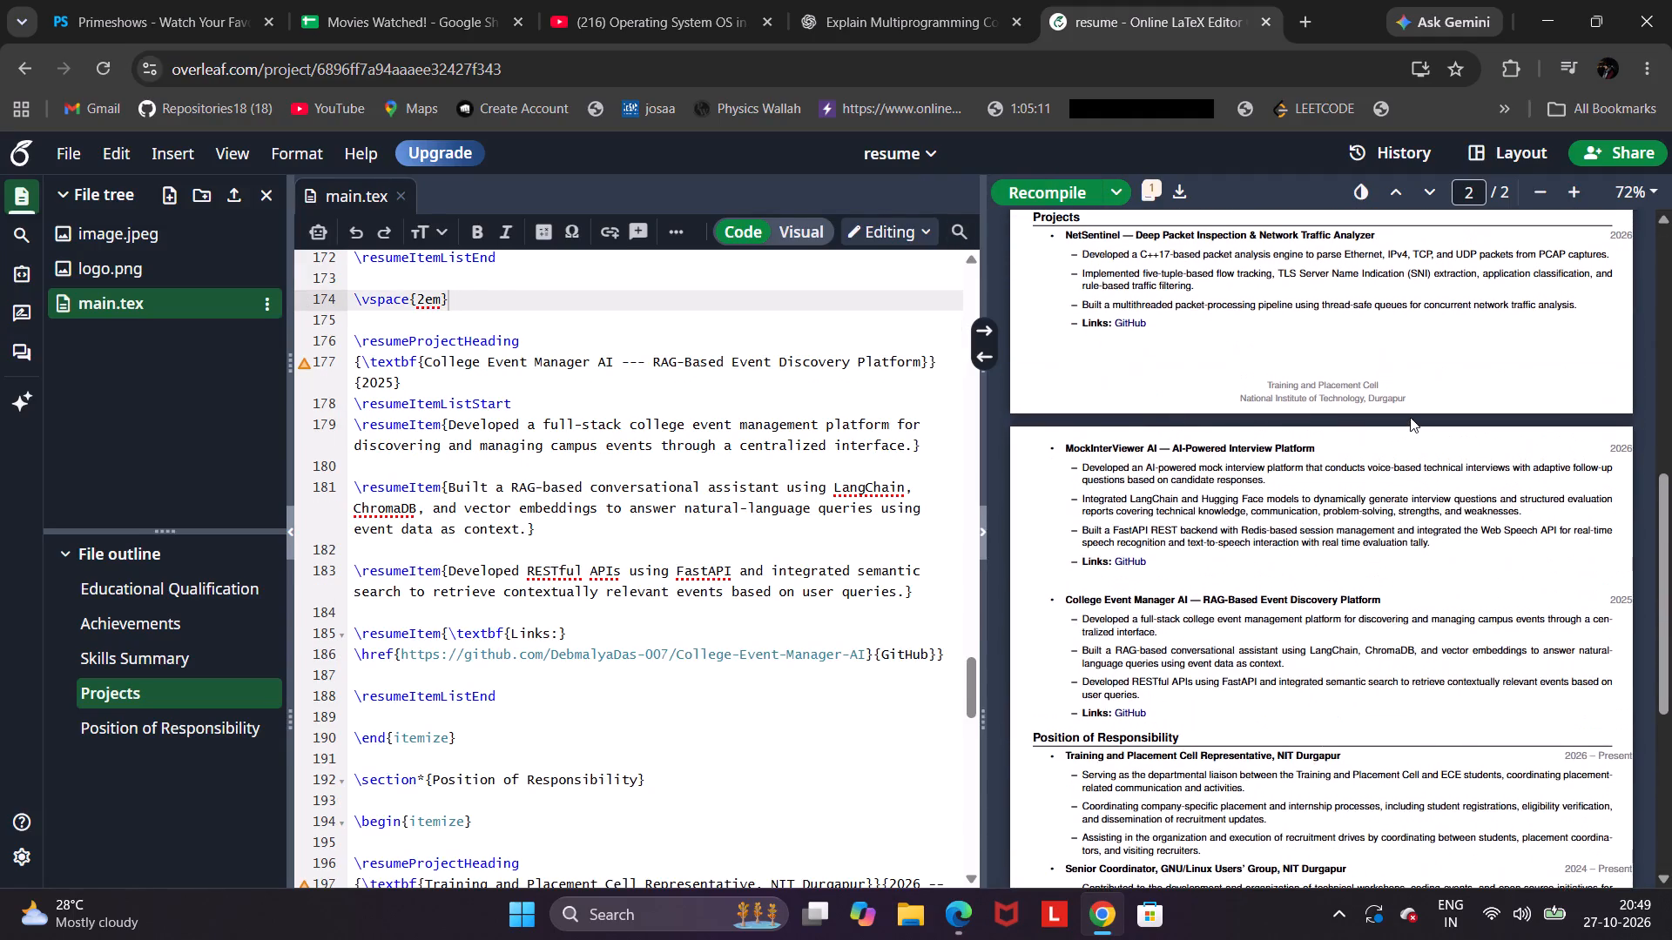
pyautogui.scroll(2, 1410, 417)
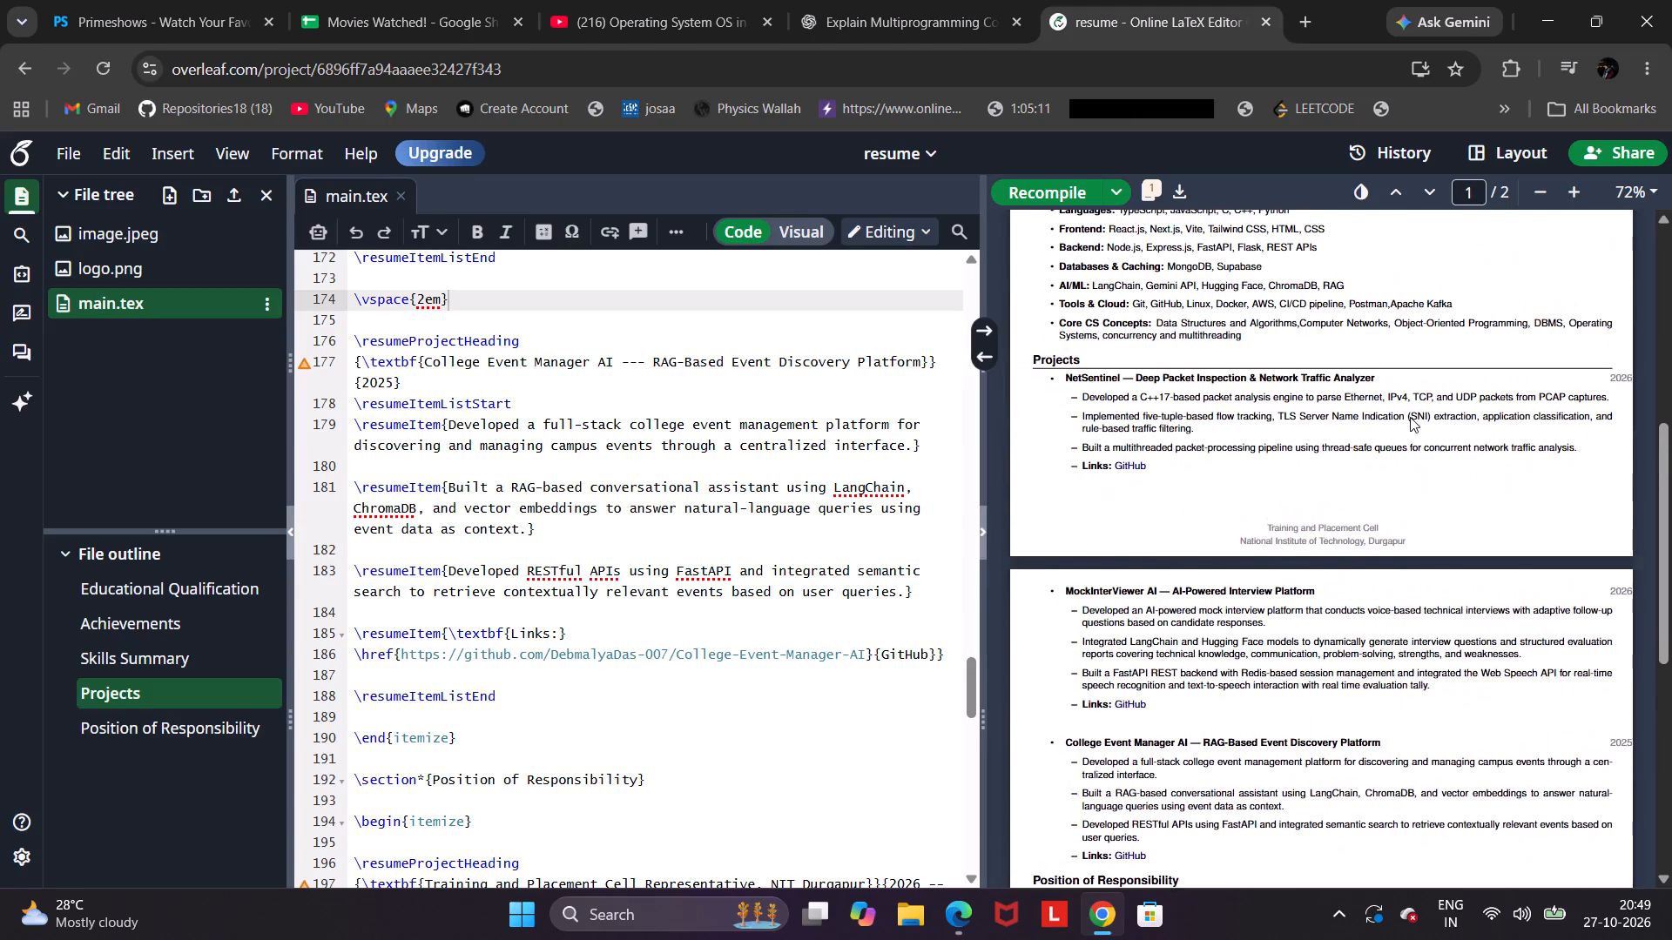
pyautogui.scroll(1, 1410, 417)
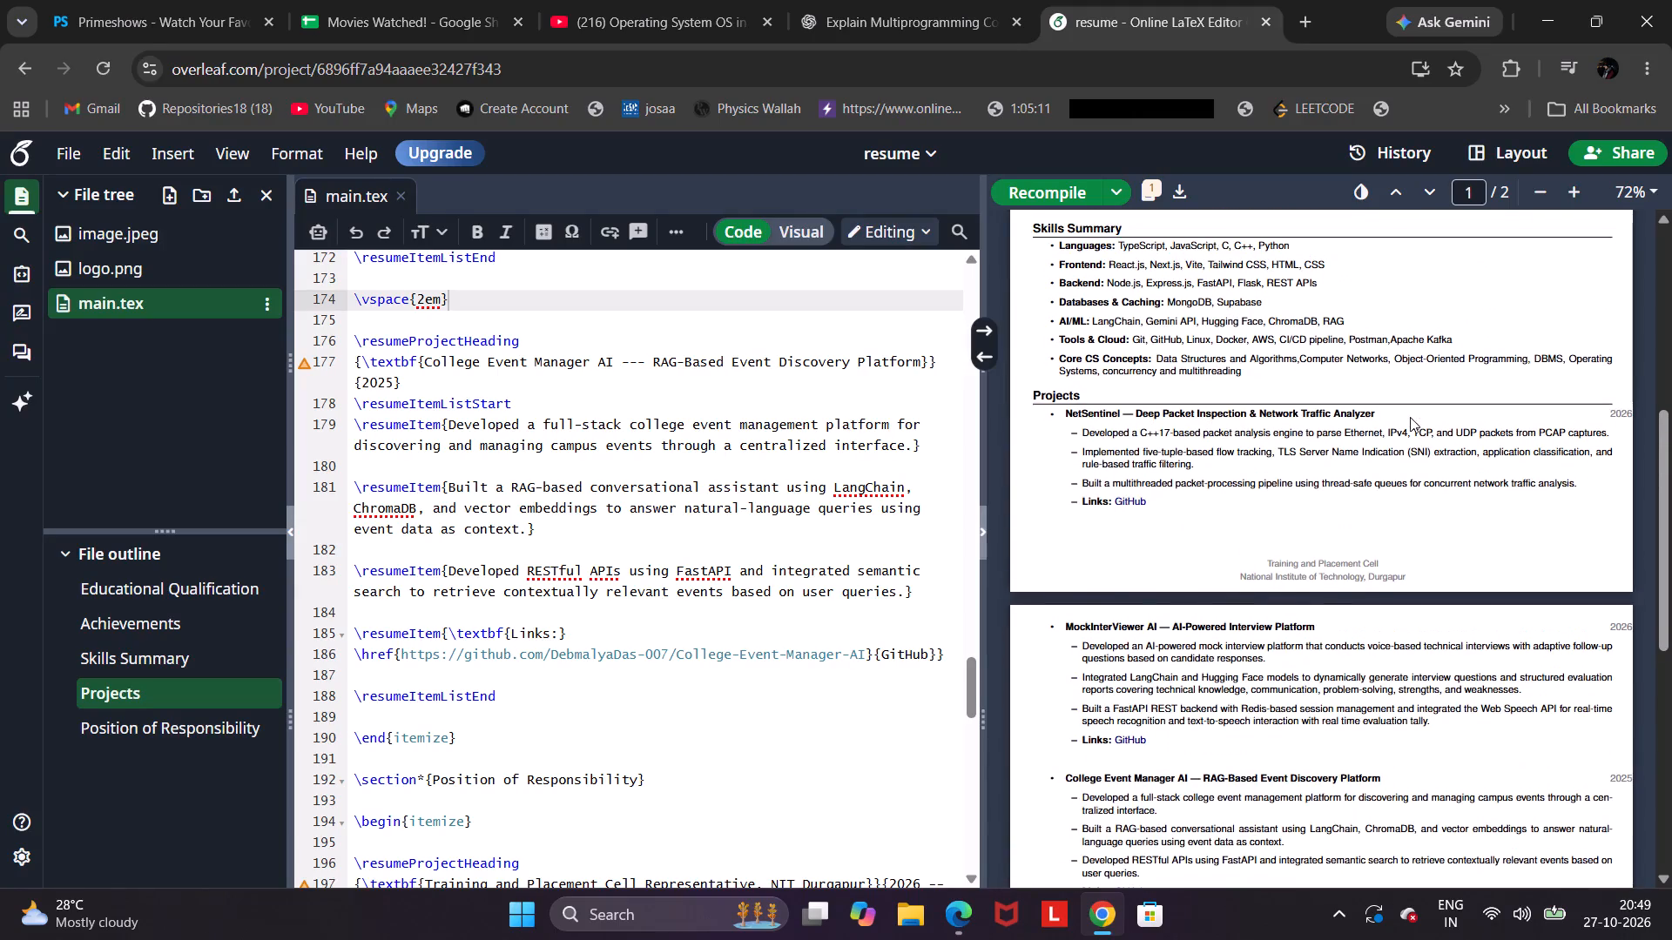
pyautogui.scroll(-2, 1410, 417)
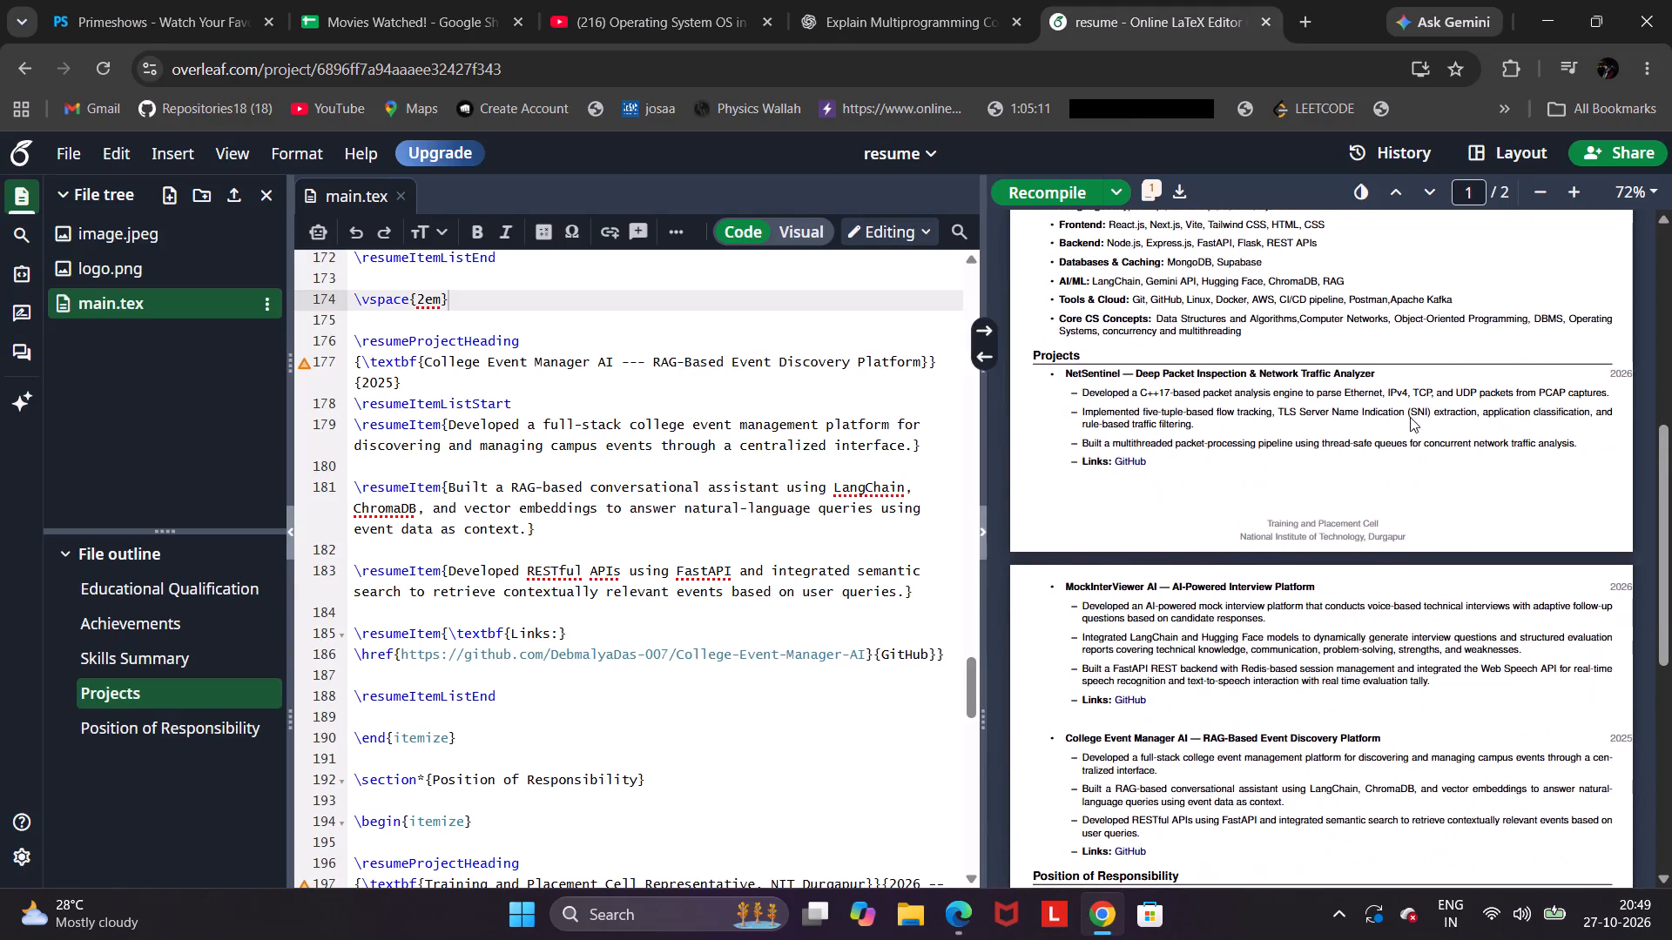
pyautogui.scroll(-2, 1410, 417)
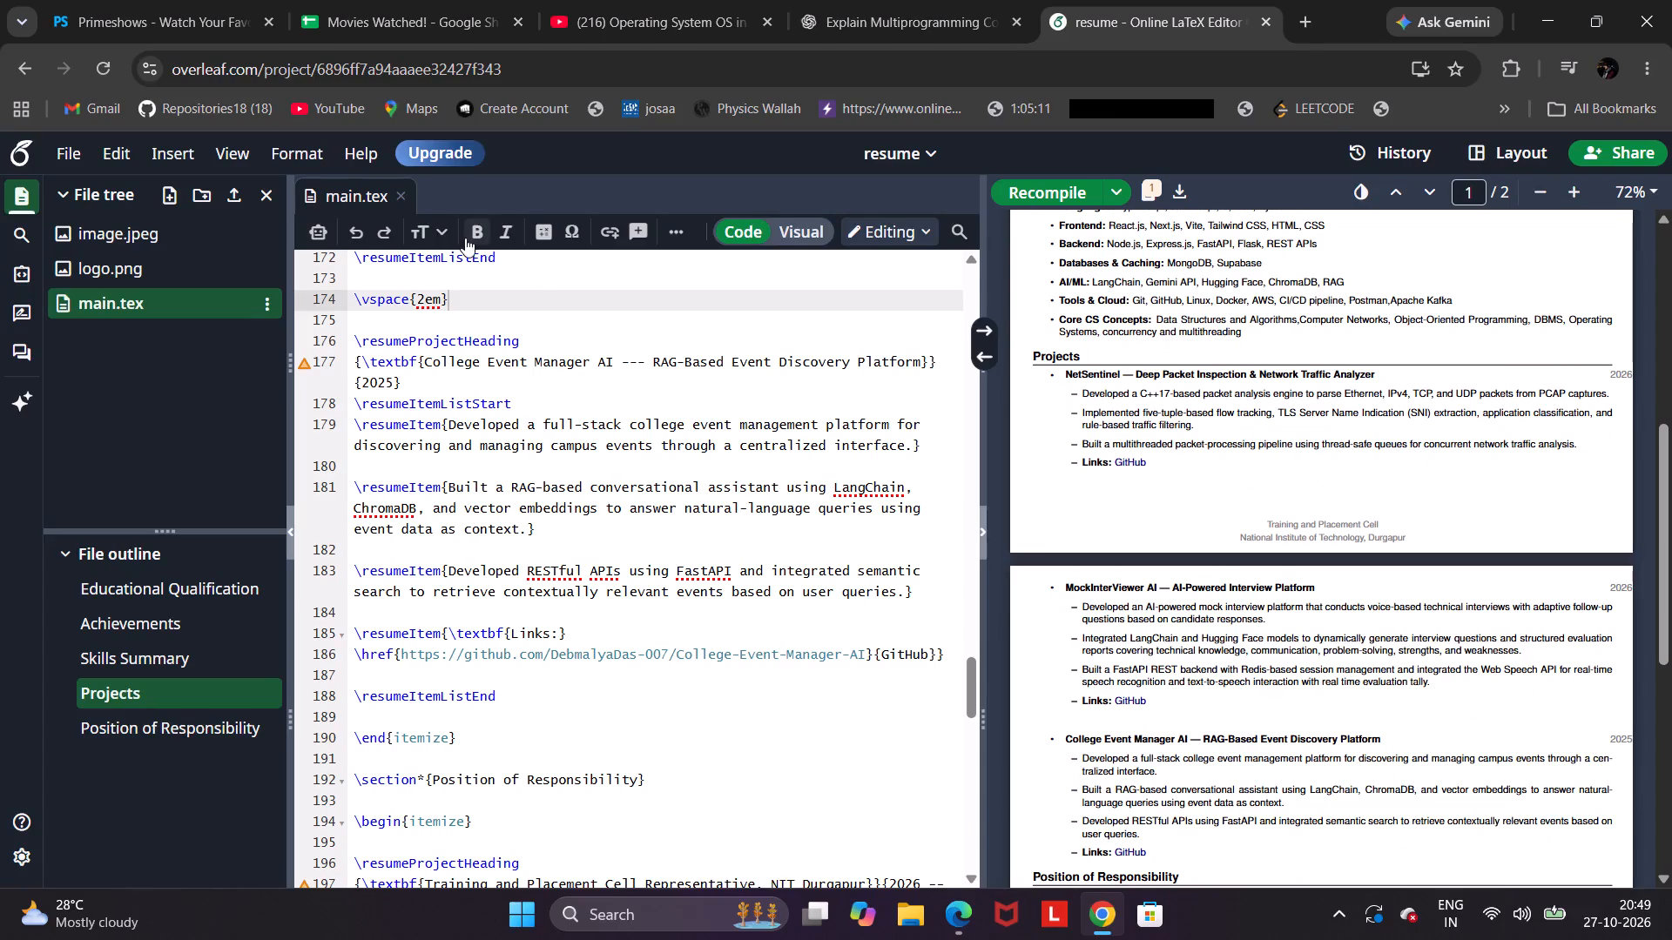
# Rename the resume project to the resume owner's full name followed by ECE, written without spaces.
pyautogui.rightClick(868, 146)
pyautogui.click(801, 204)
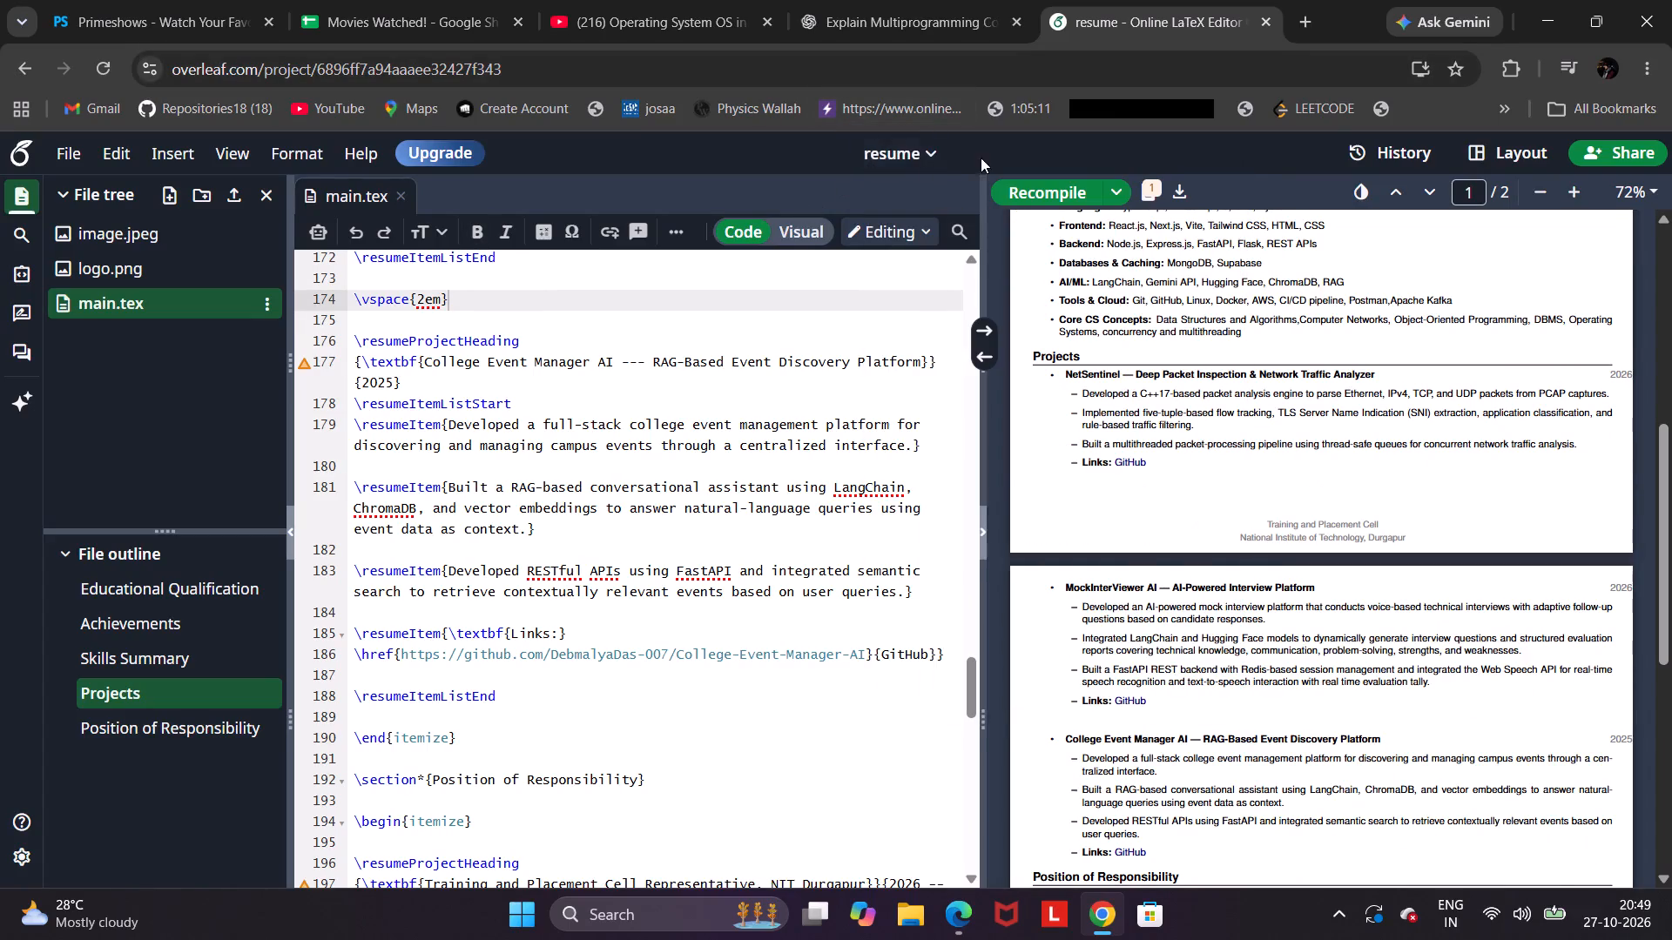
pyautogui.click(915, 158)
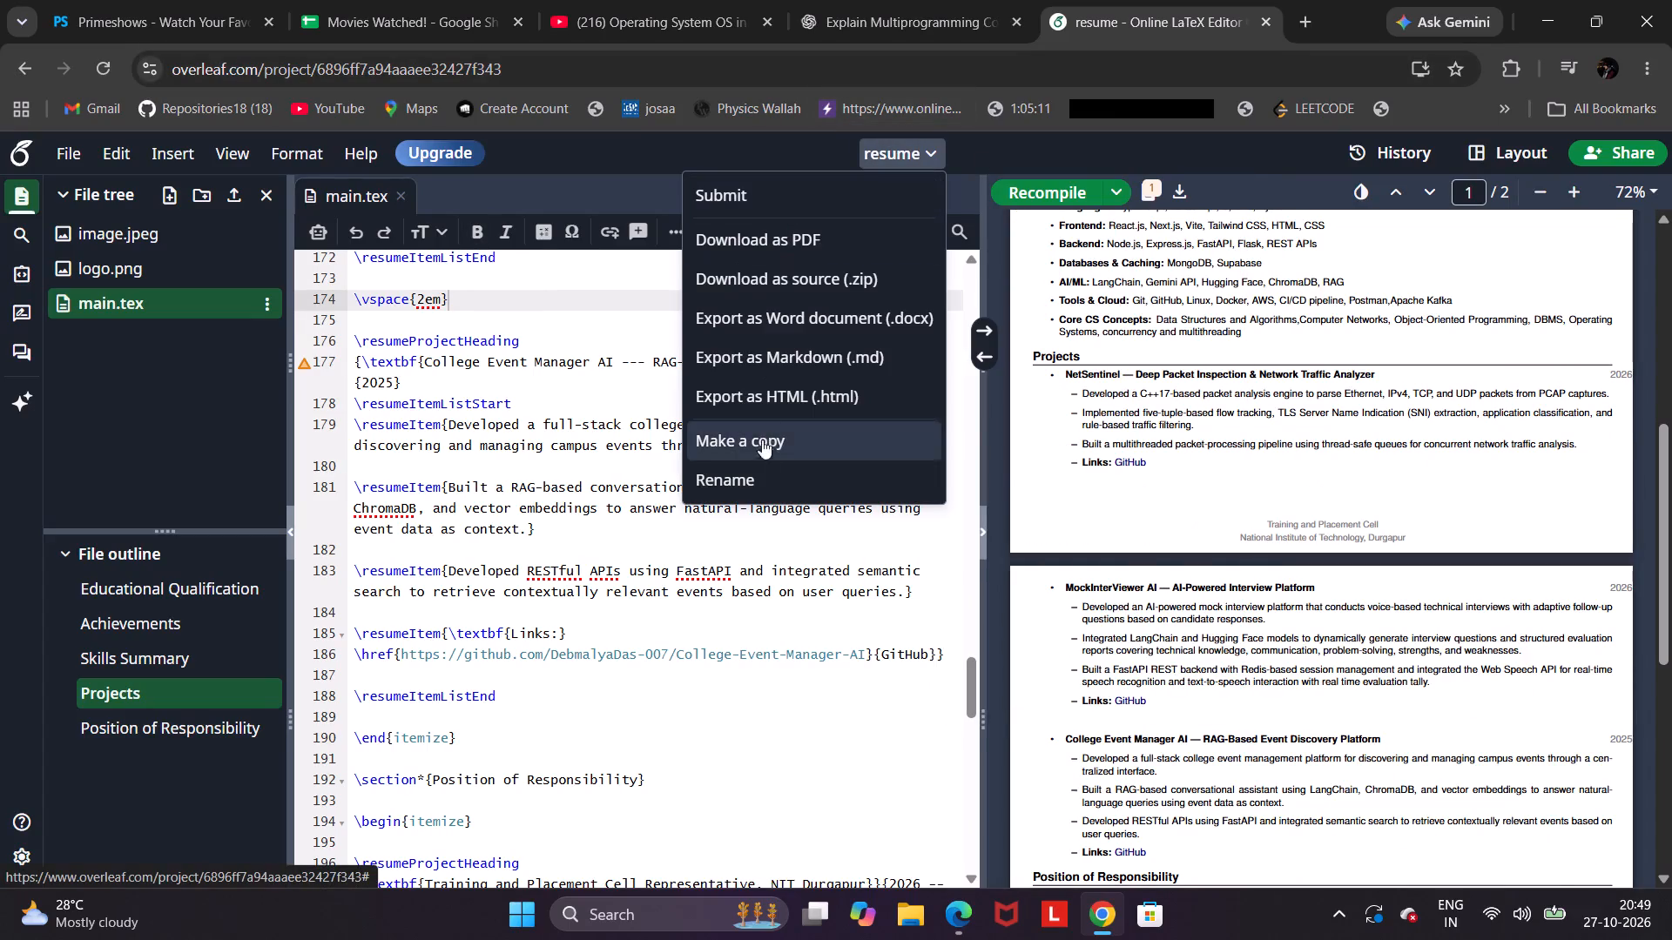
pyautogui.rightClick(761, 473)
pyautogui.click(741, 474)
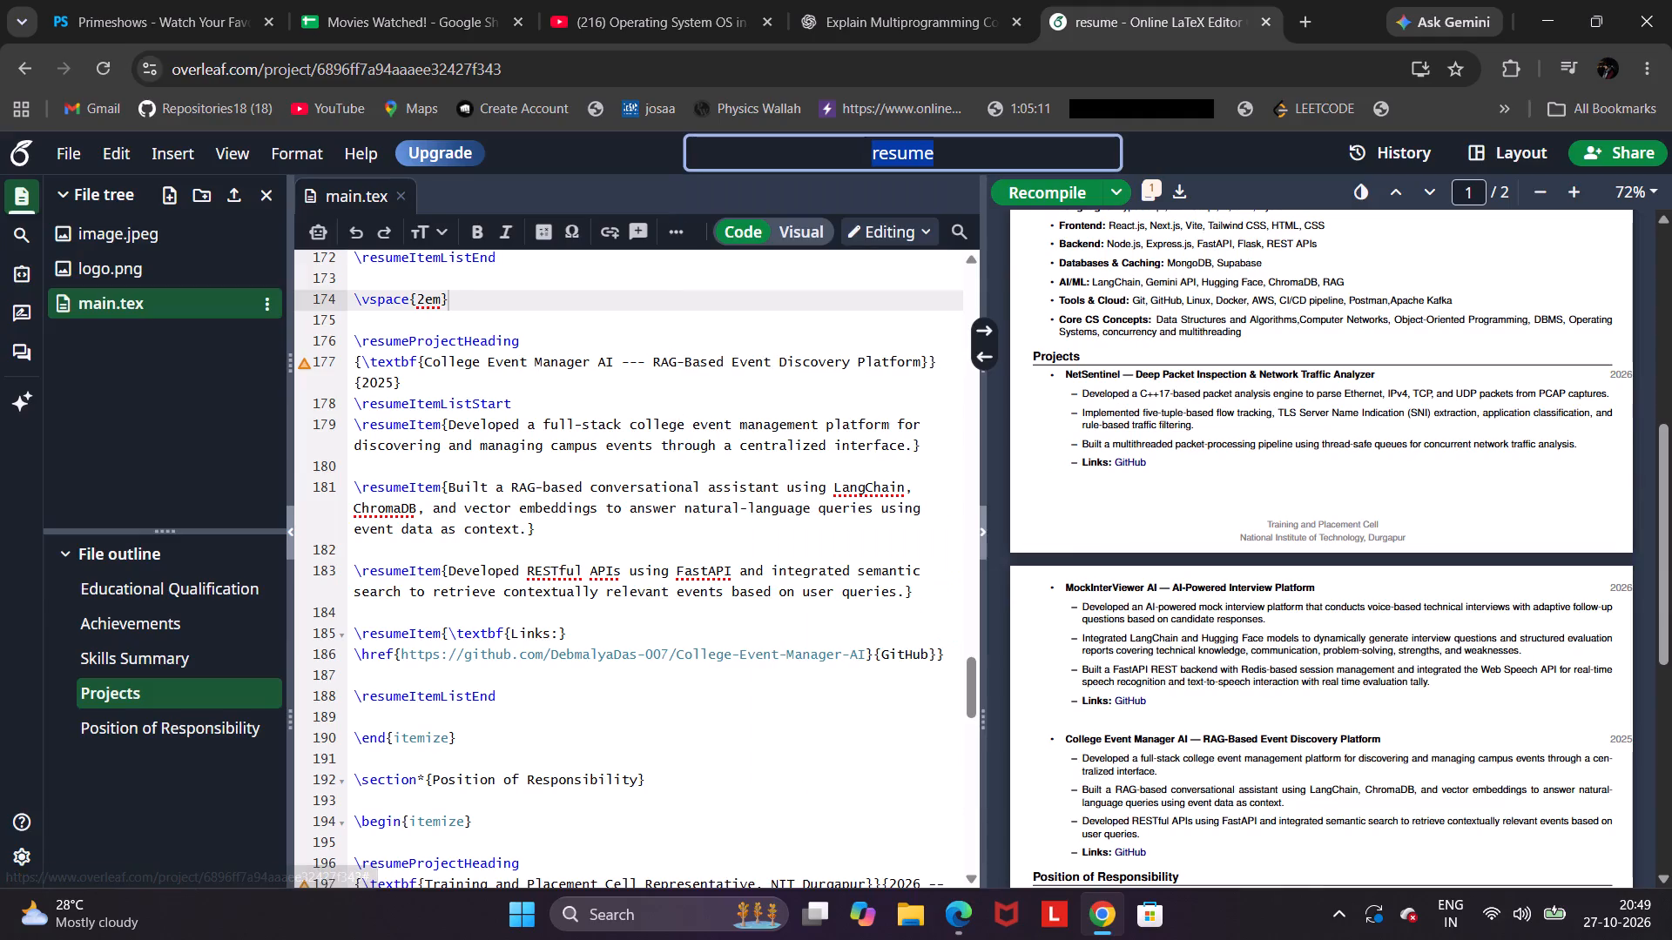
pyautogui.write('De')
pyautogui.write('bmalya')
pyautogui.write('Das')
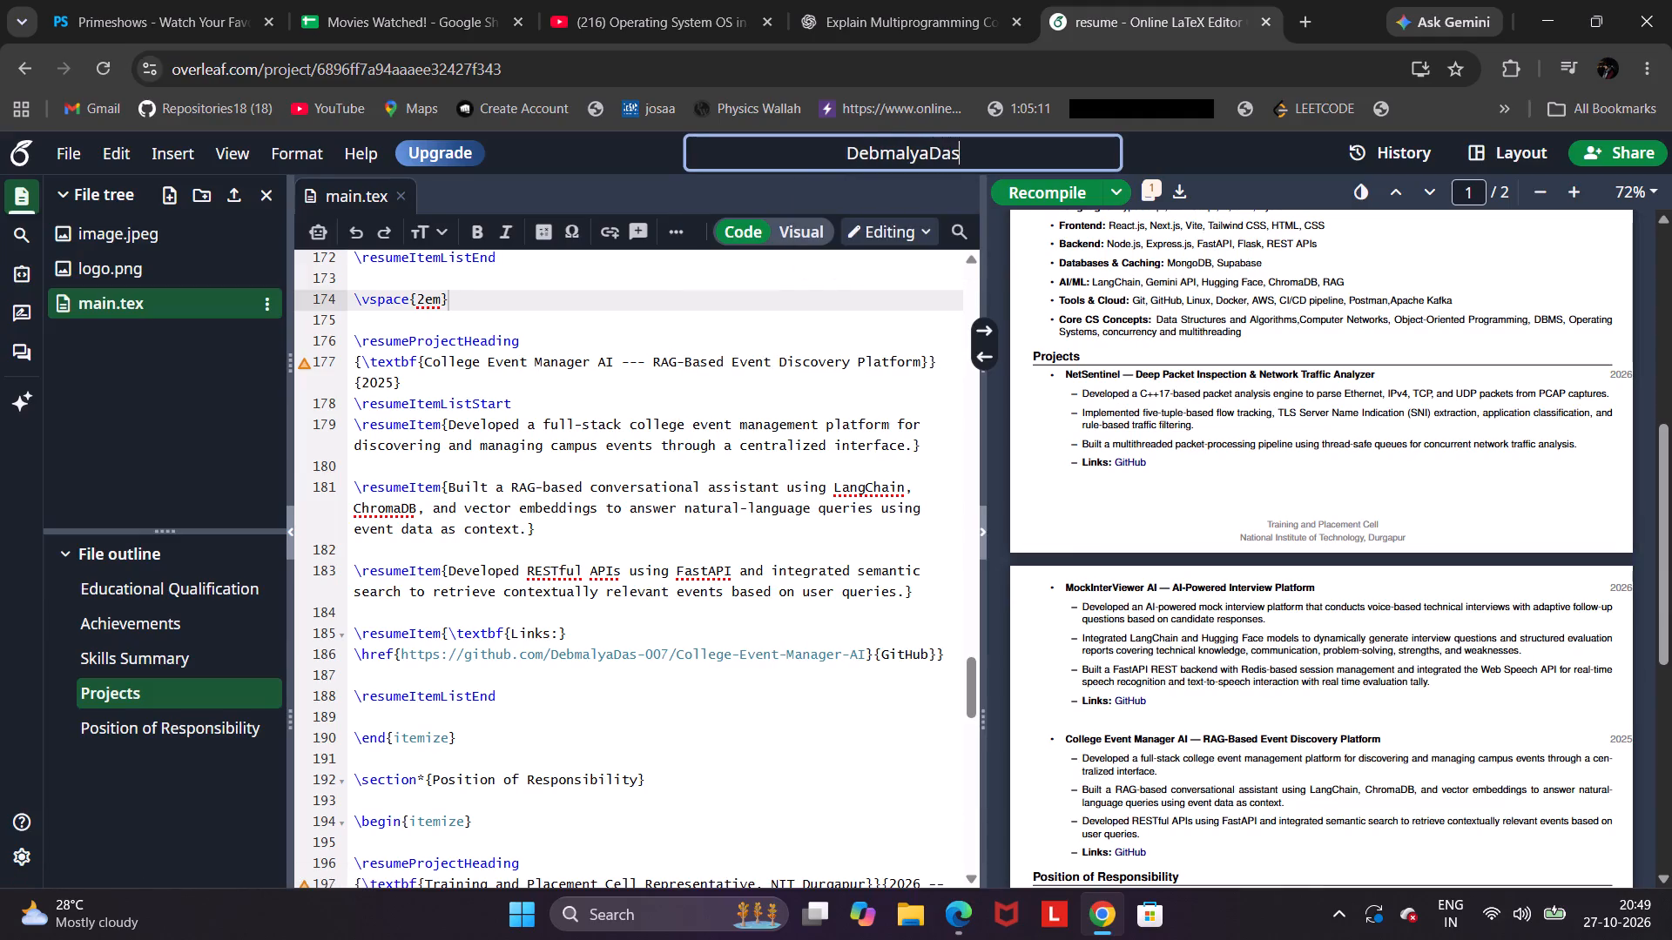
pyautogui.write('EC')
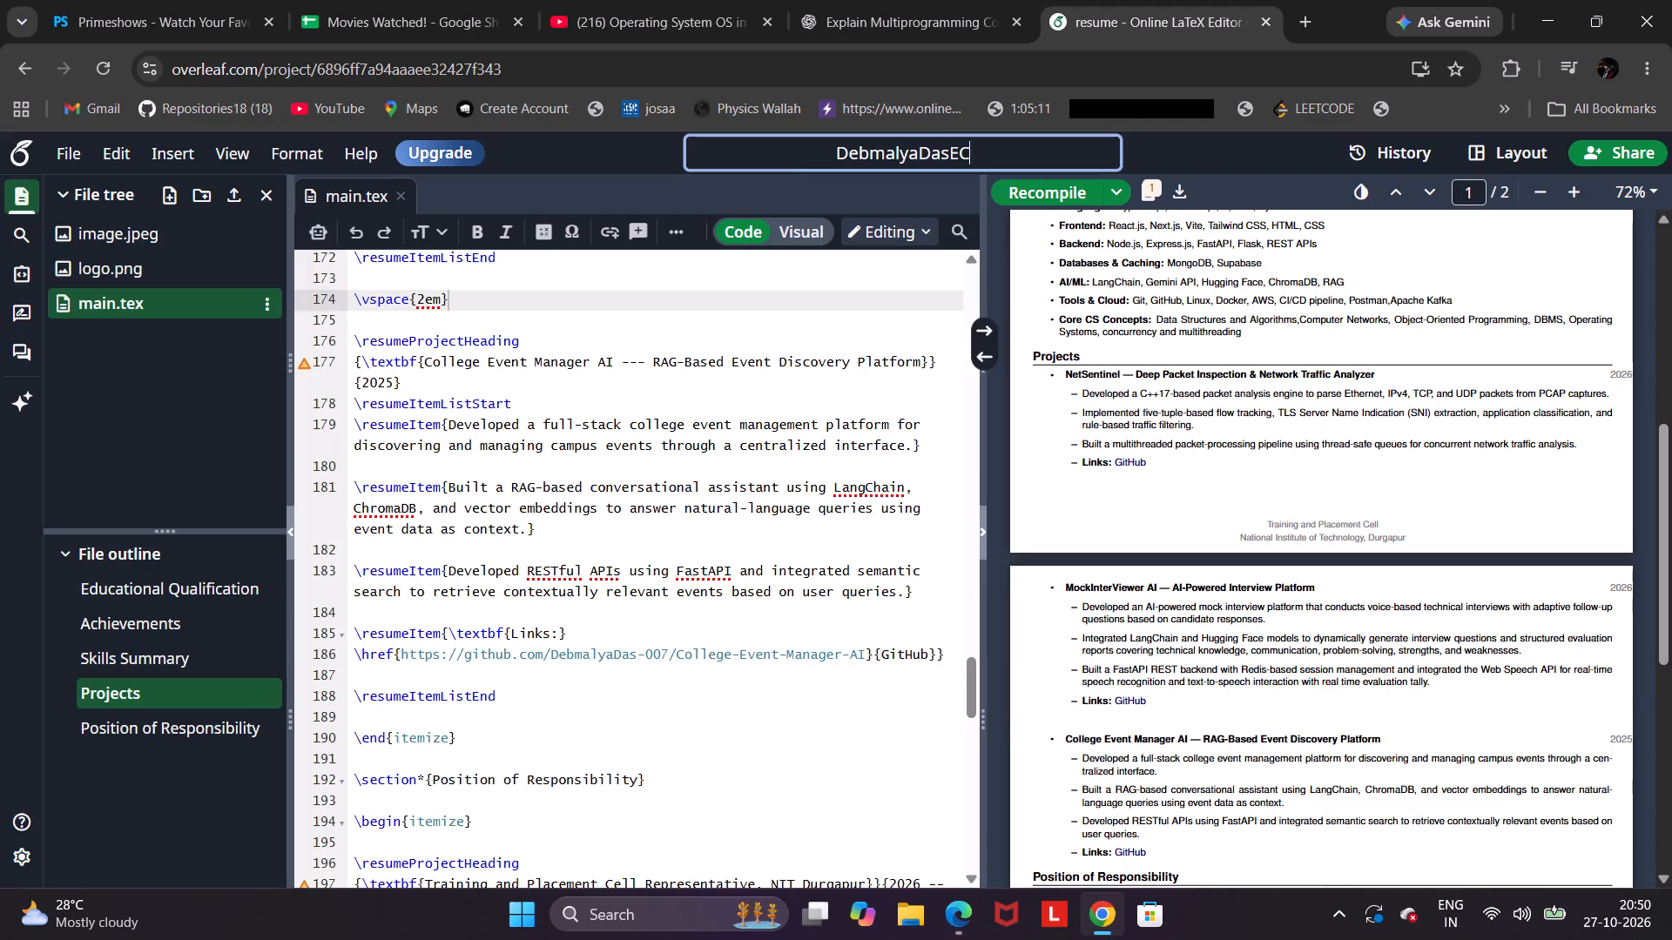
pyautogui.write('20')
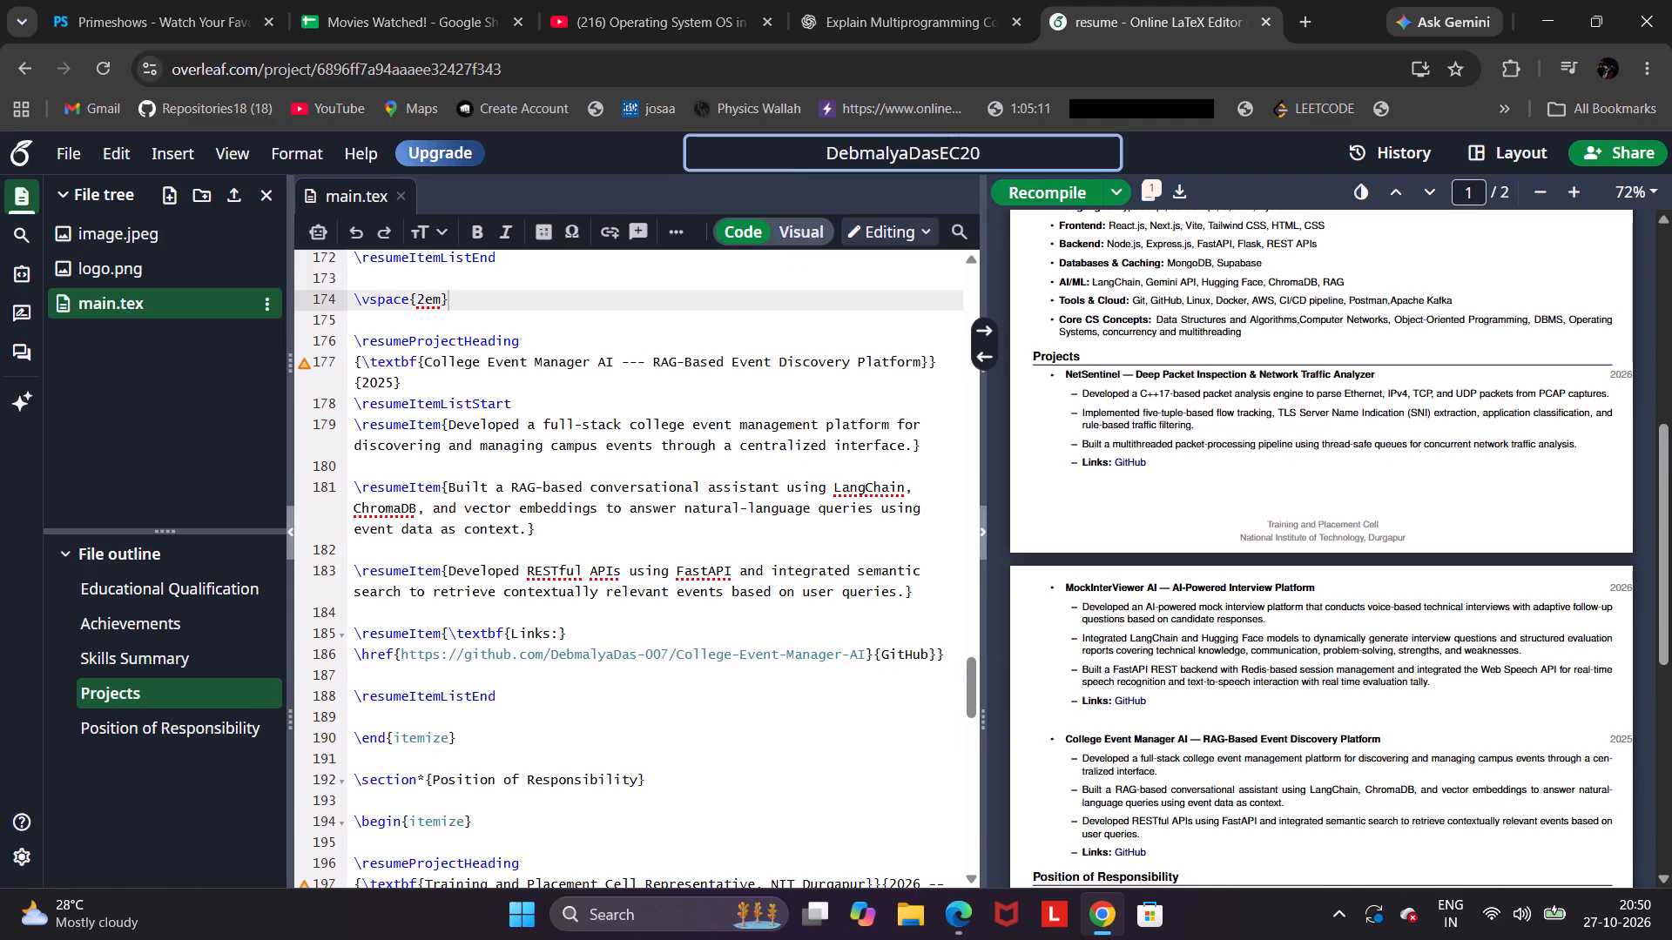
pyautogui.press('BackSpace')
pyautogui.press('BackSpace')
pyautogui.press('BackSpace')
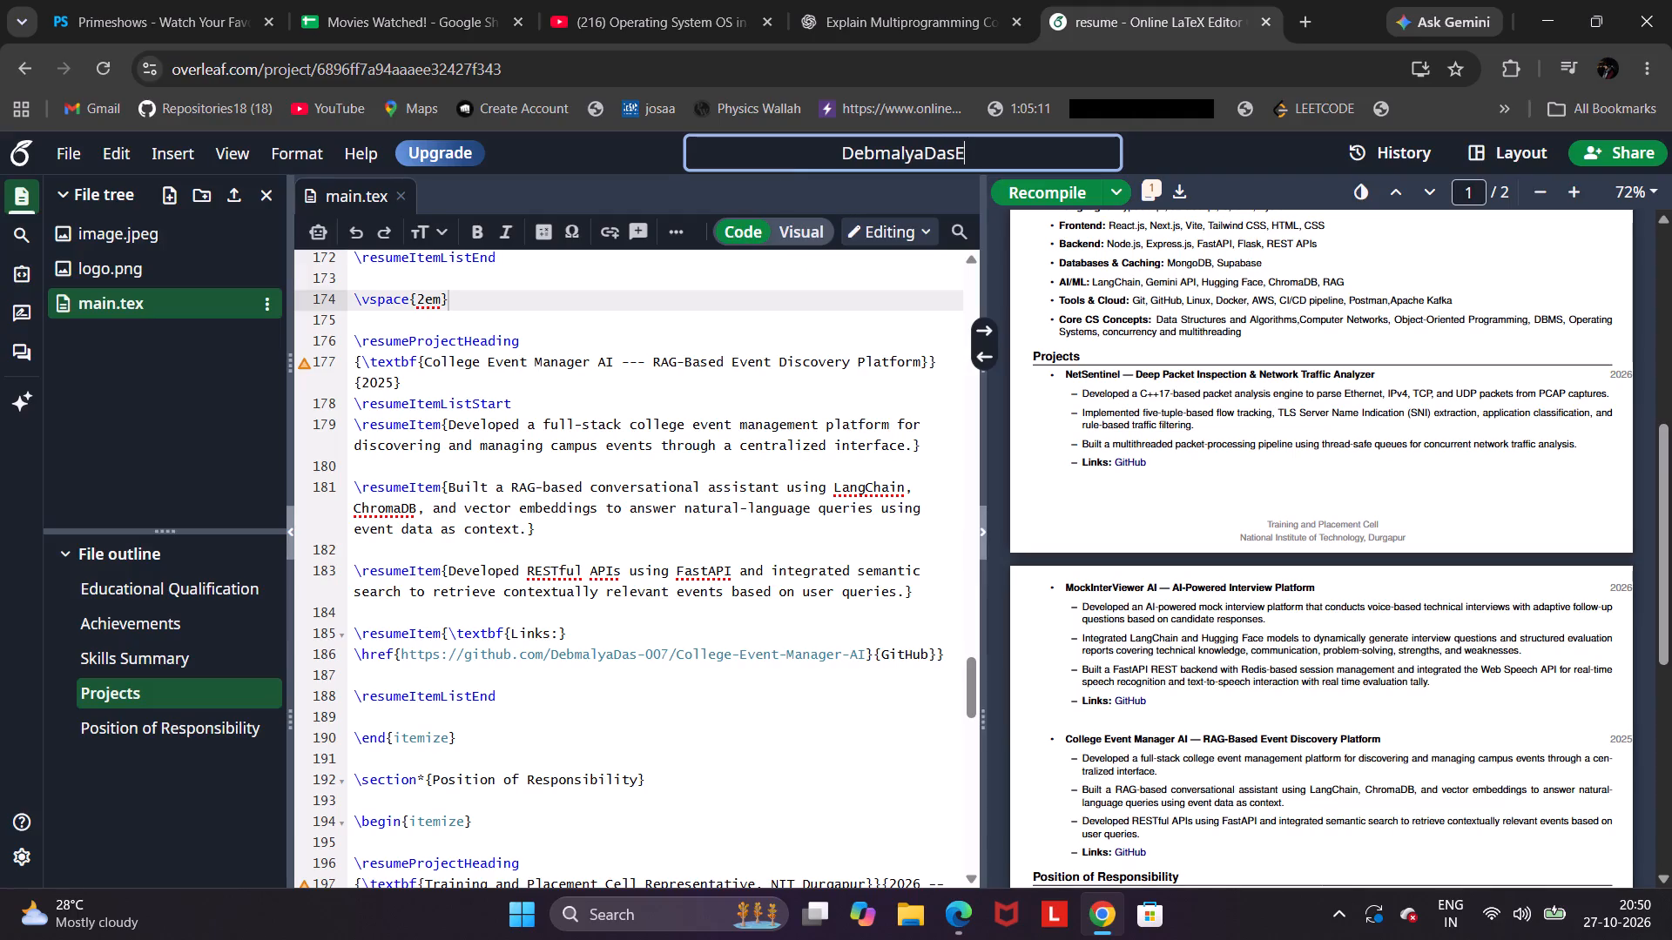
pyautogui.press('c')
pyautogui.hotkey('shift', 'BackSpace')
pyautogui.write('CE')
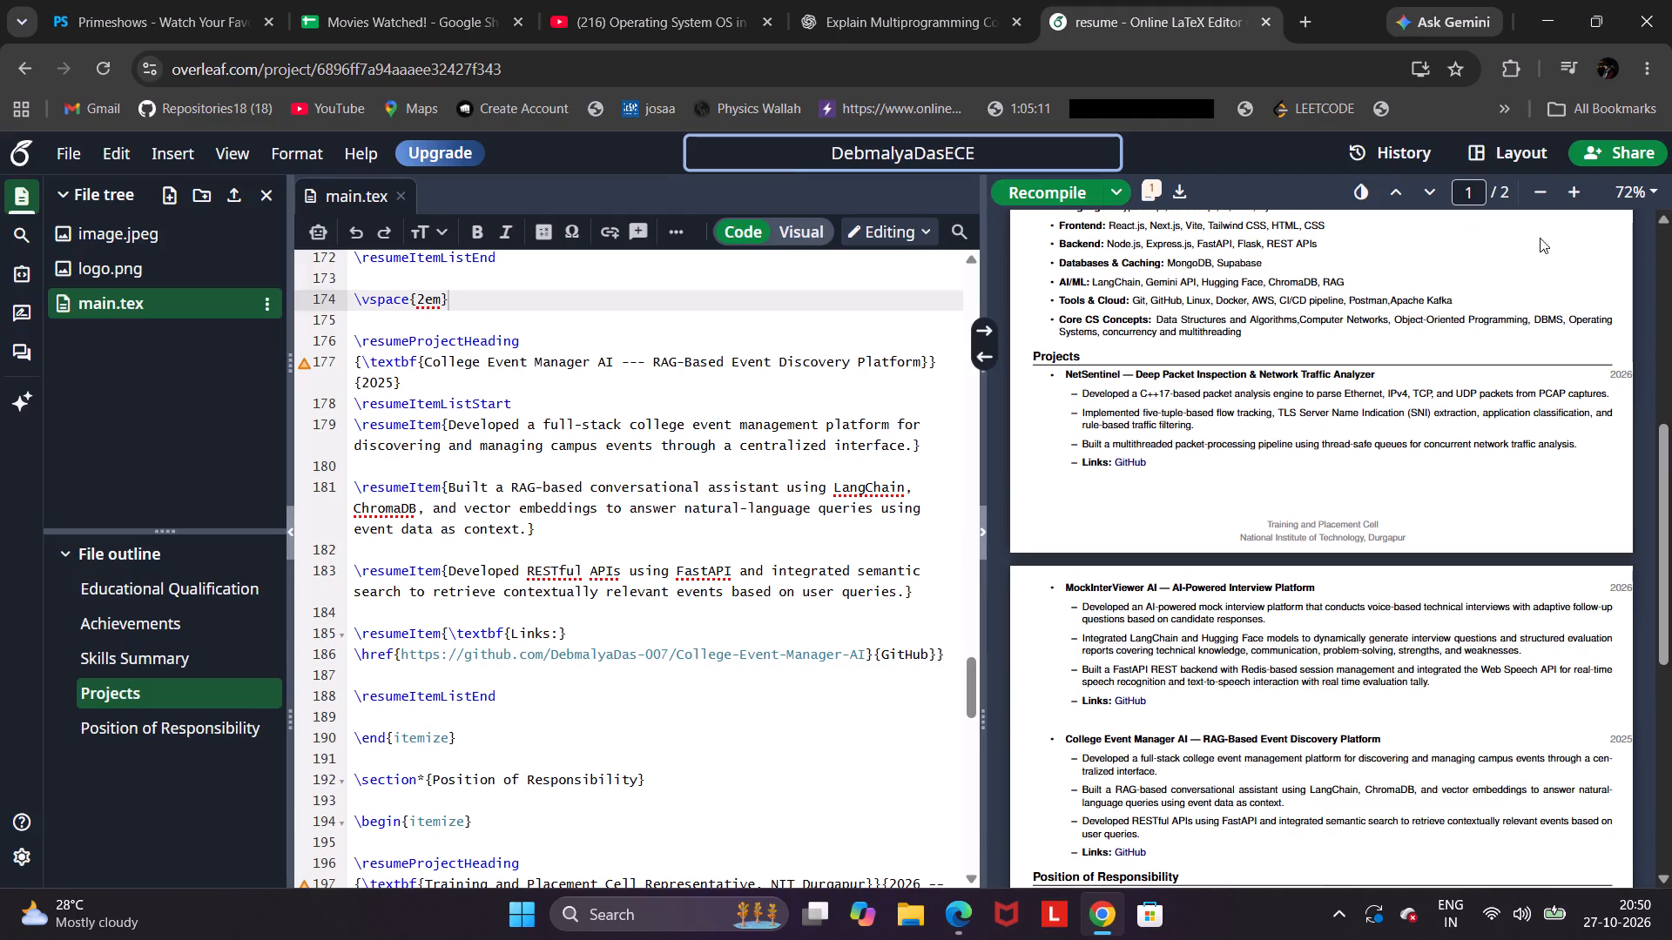
pyautogui.click(1446, 362)
# Download the compiled resume as a PDF.
pyautogui.scroll(-7, 1112, 332)
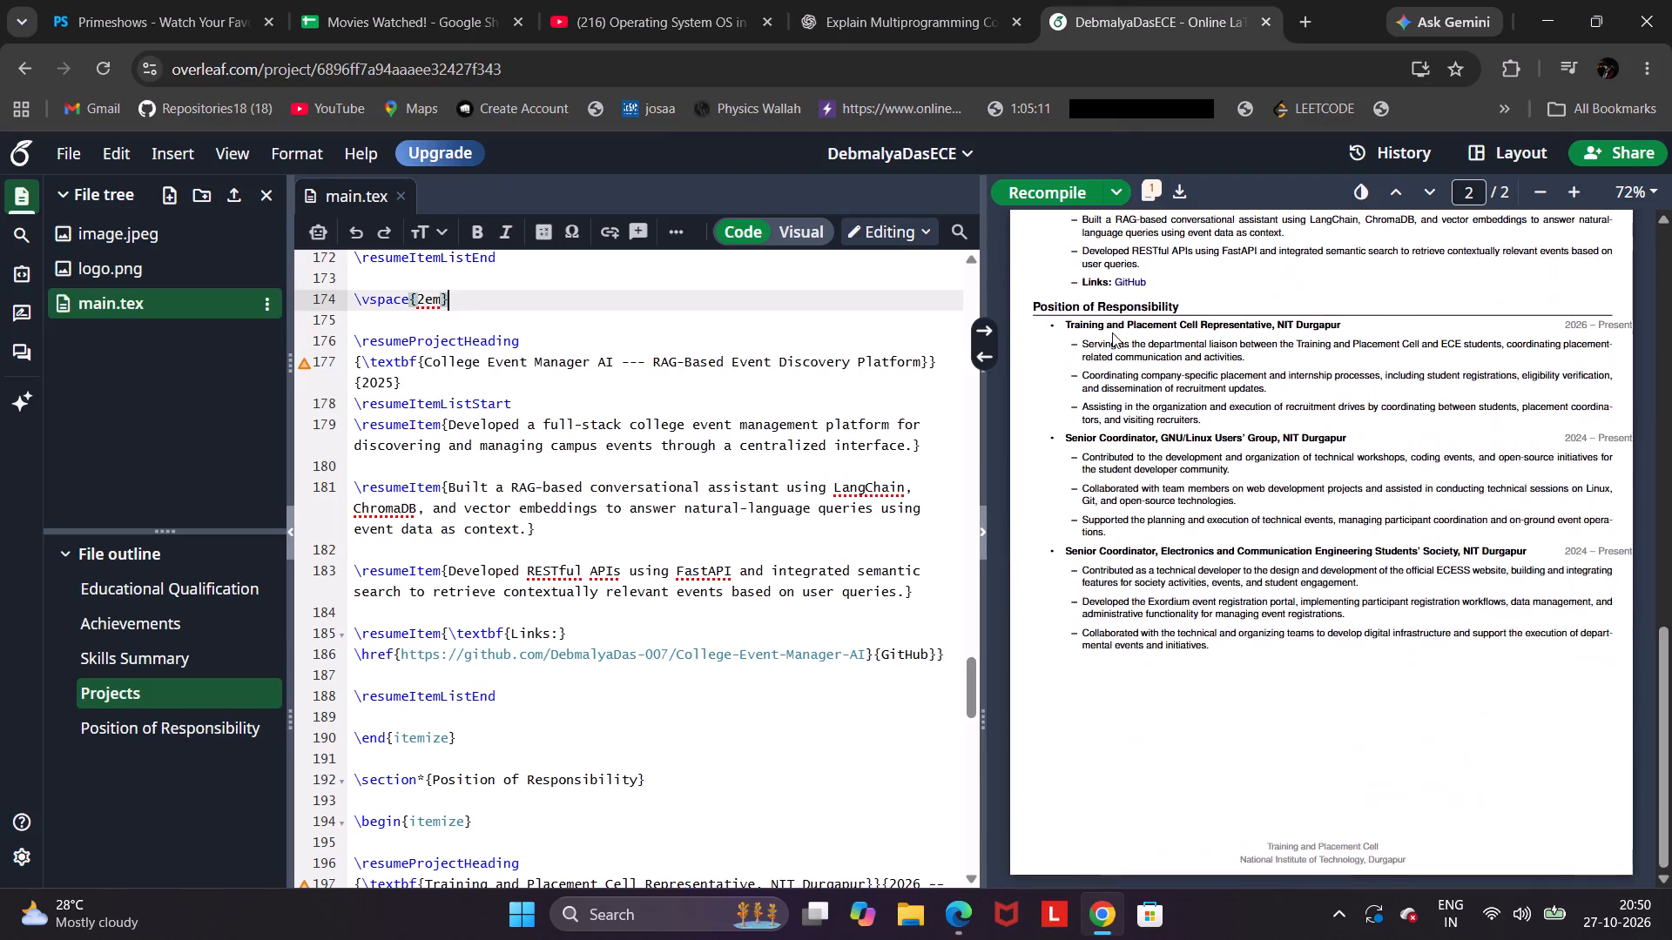
pyautogui.scroll(9, 1112, 332)
pyautogui.click(1174, 201)
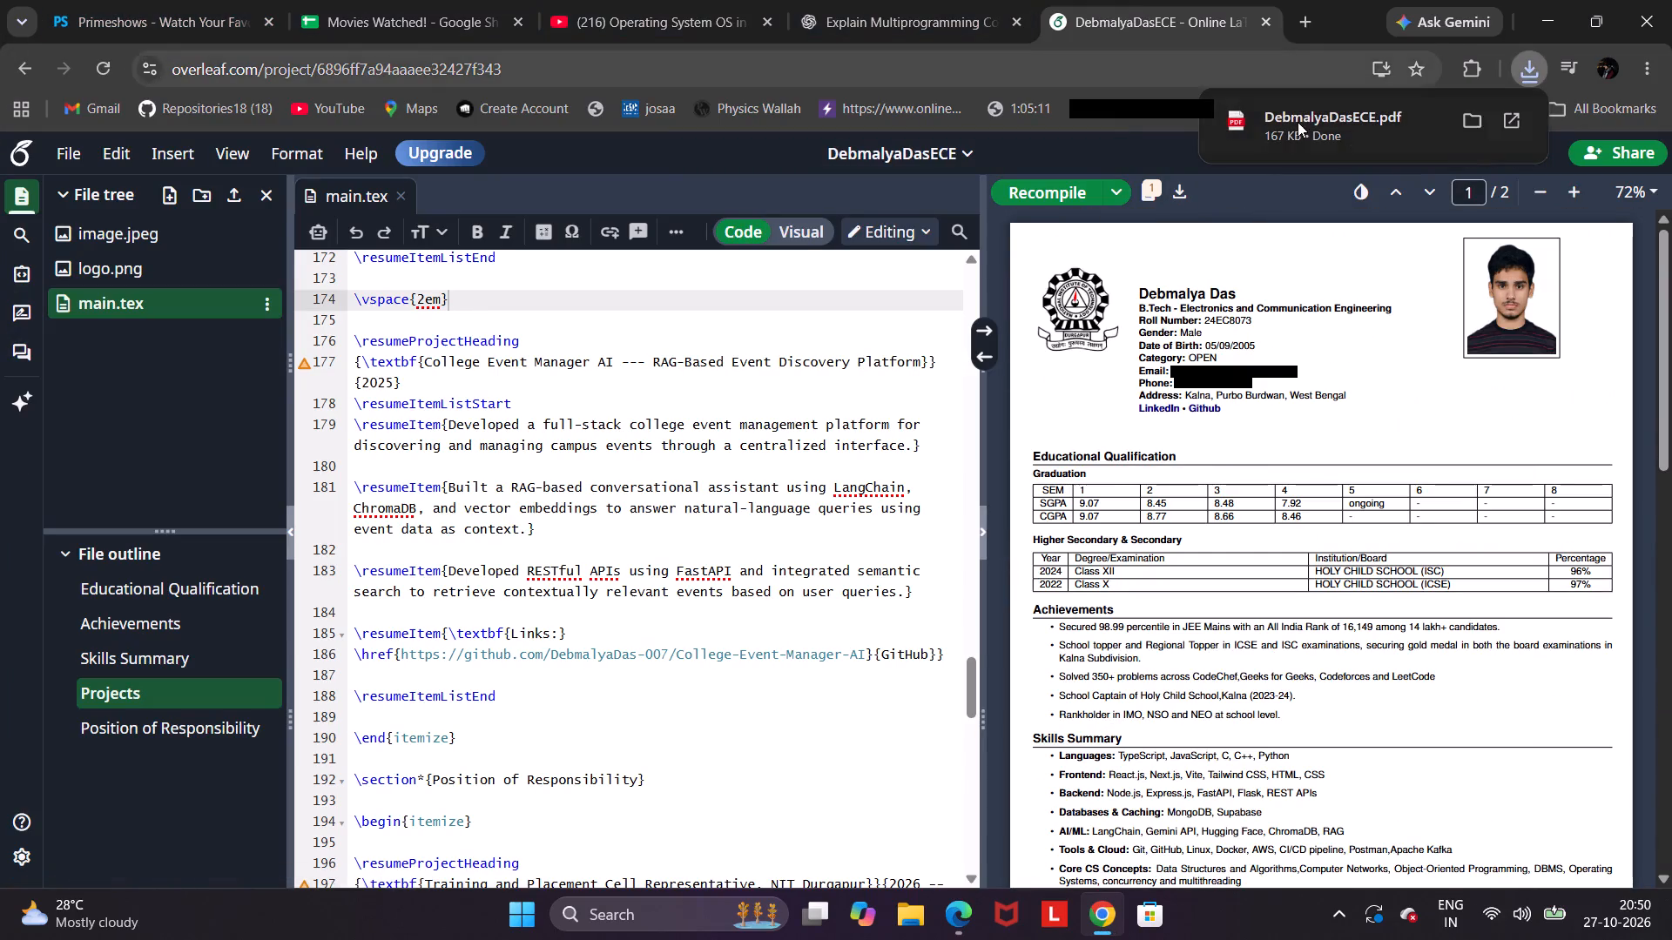
# Open the downloaded resume PDF and review its header, education tables, Achievements, Skills Summary and Projects sections.
pyautogui.click(1298, 127)
pyautogui.scroll(-1, 1021, 235)
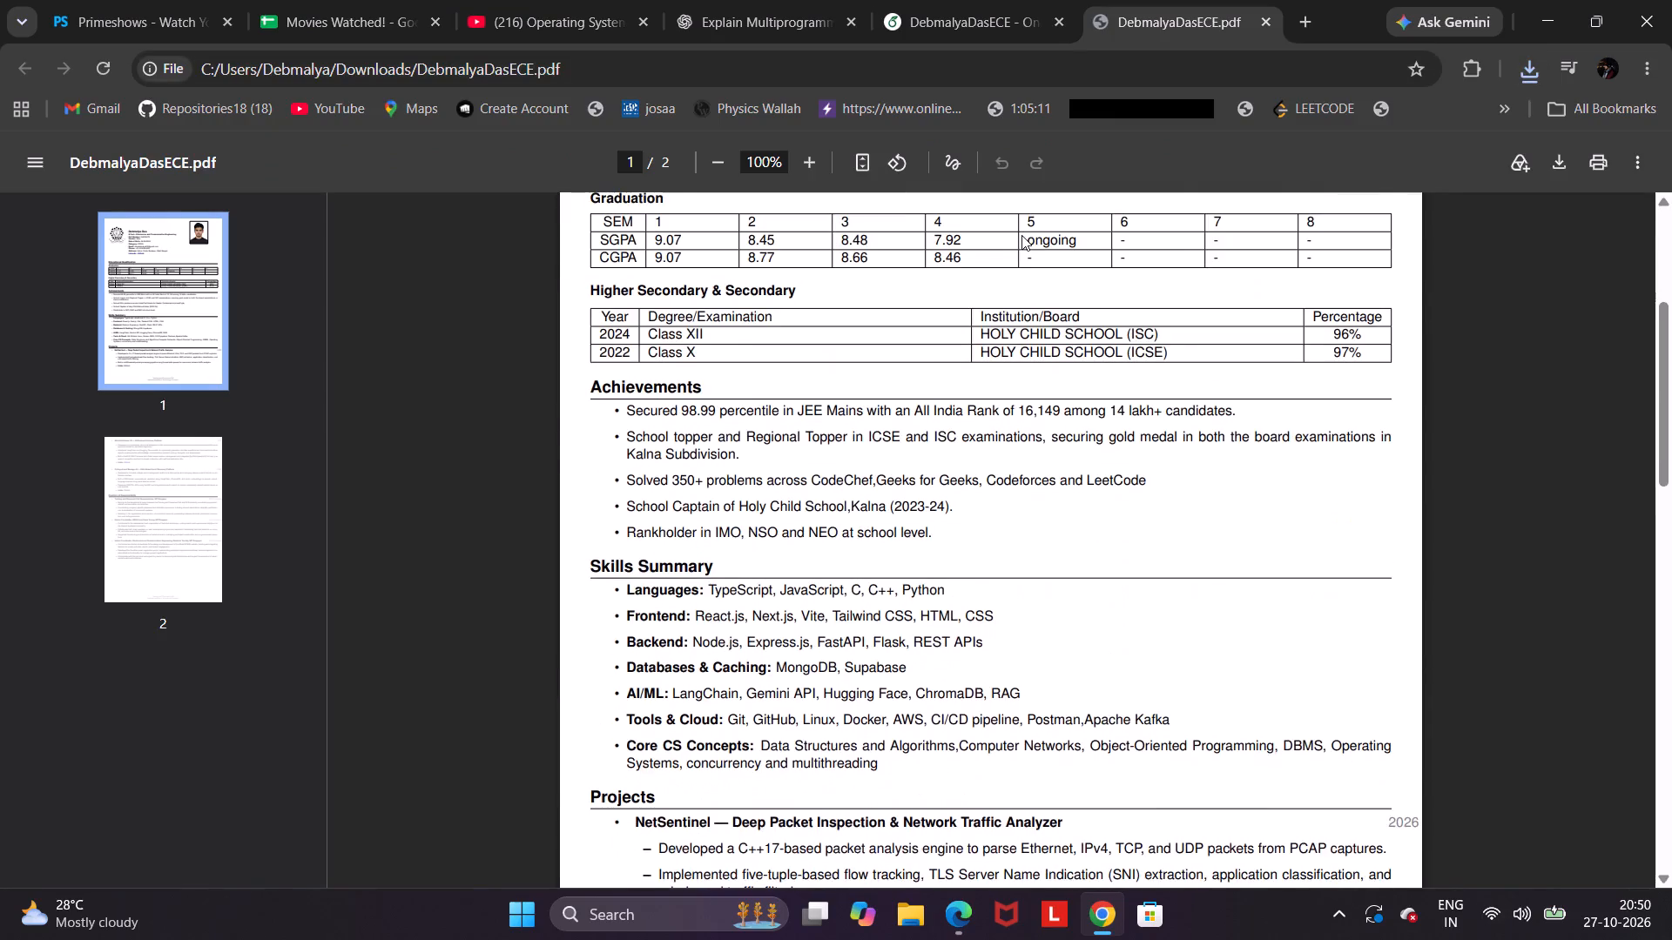
pyautogui.scroll(-2, 1021, 235)
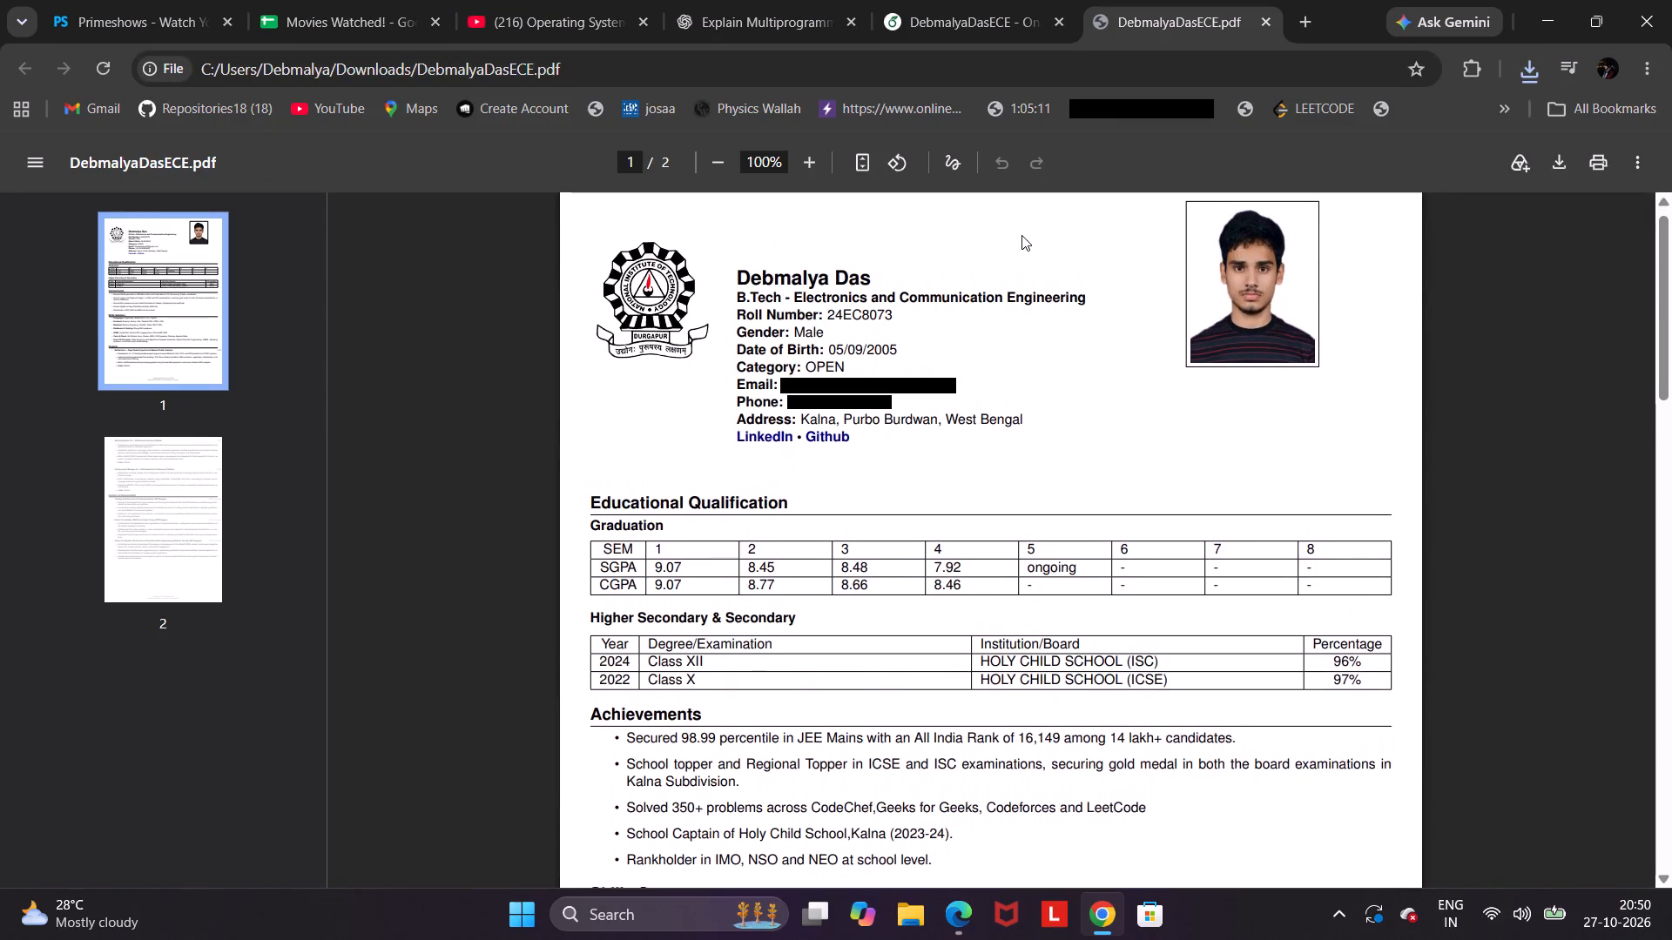
pyautogui.scroll(-2, 1021, 235)
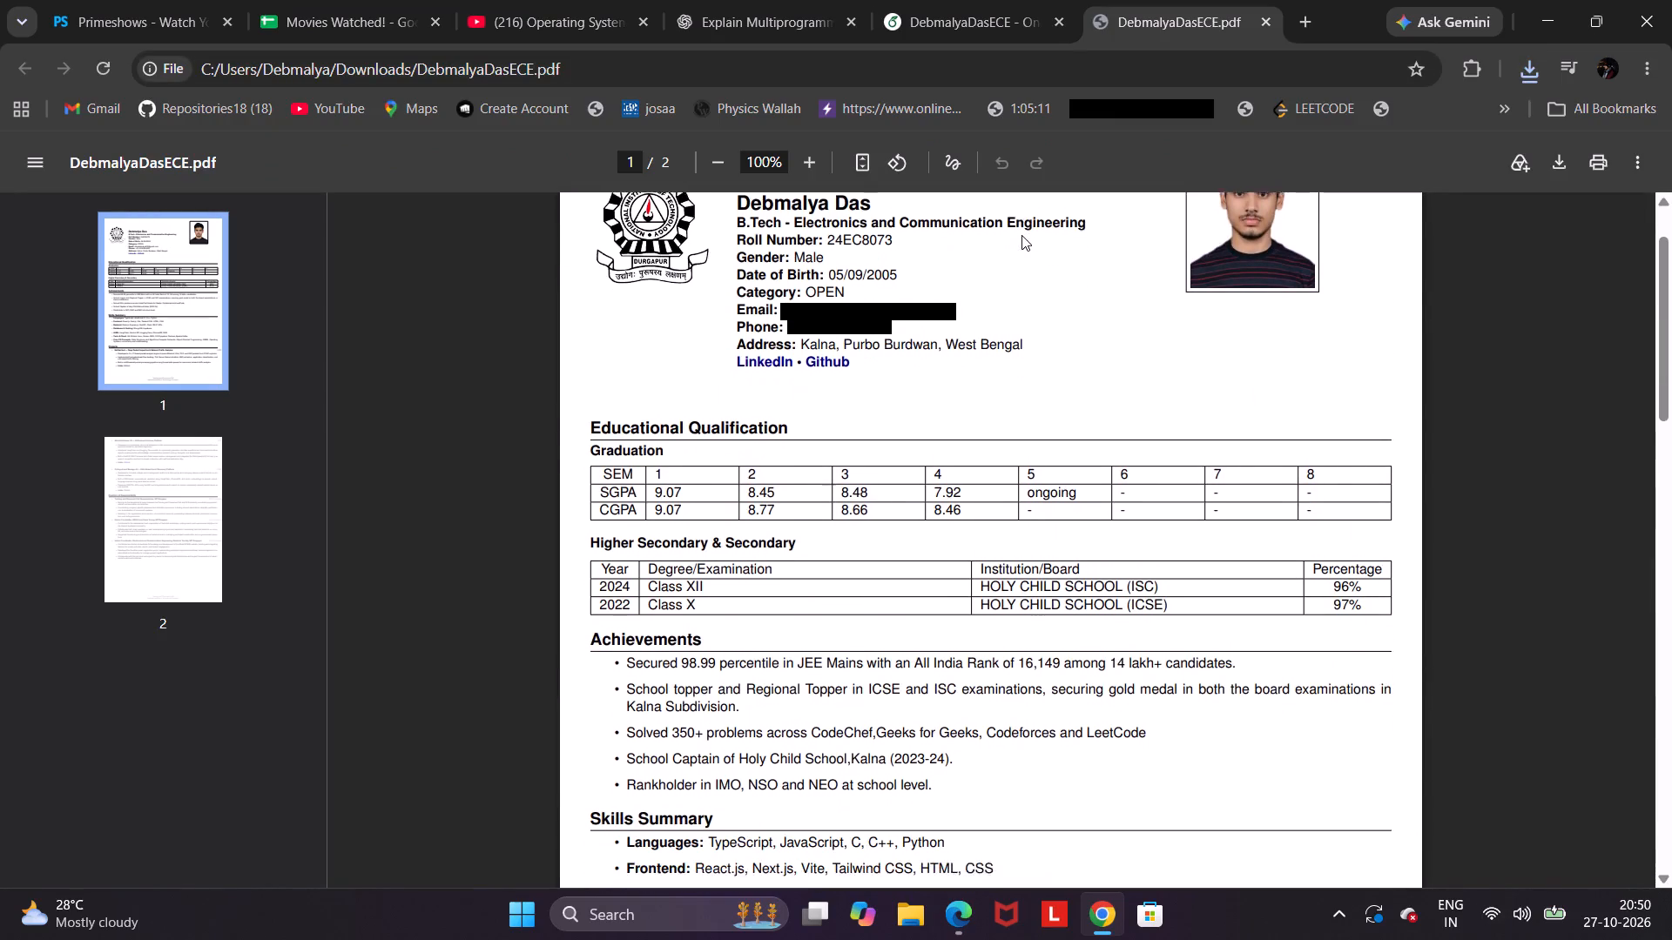
pyautogui.scroll(-1, 1021, 235)
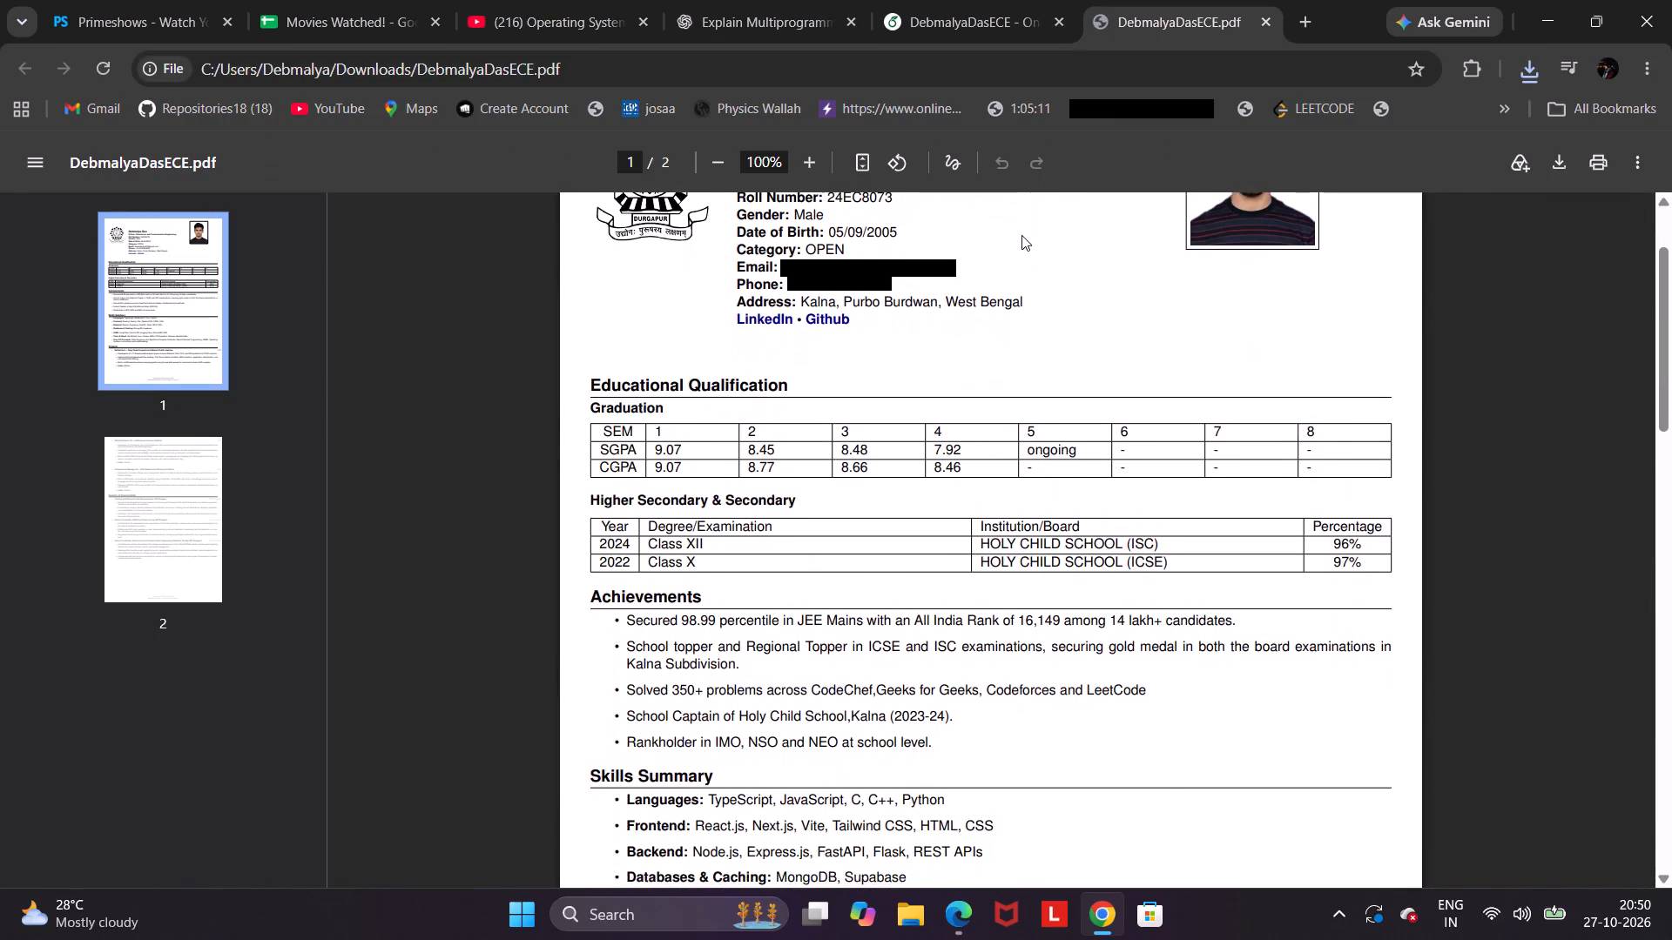
pyautogui.scroll(-2, 1021, 235)
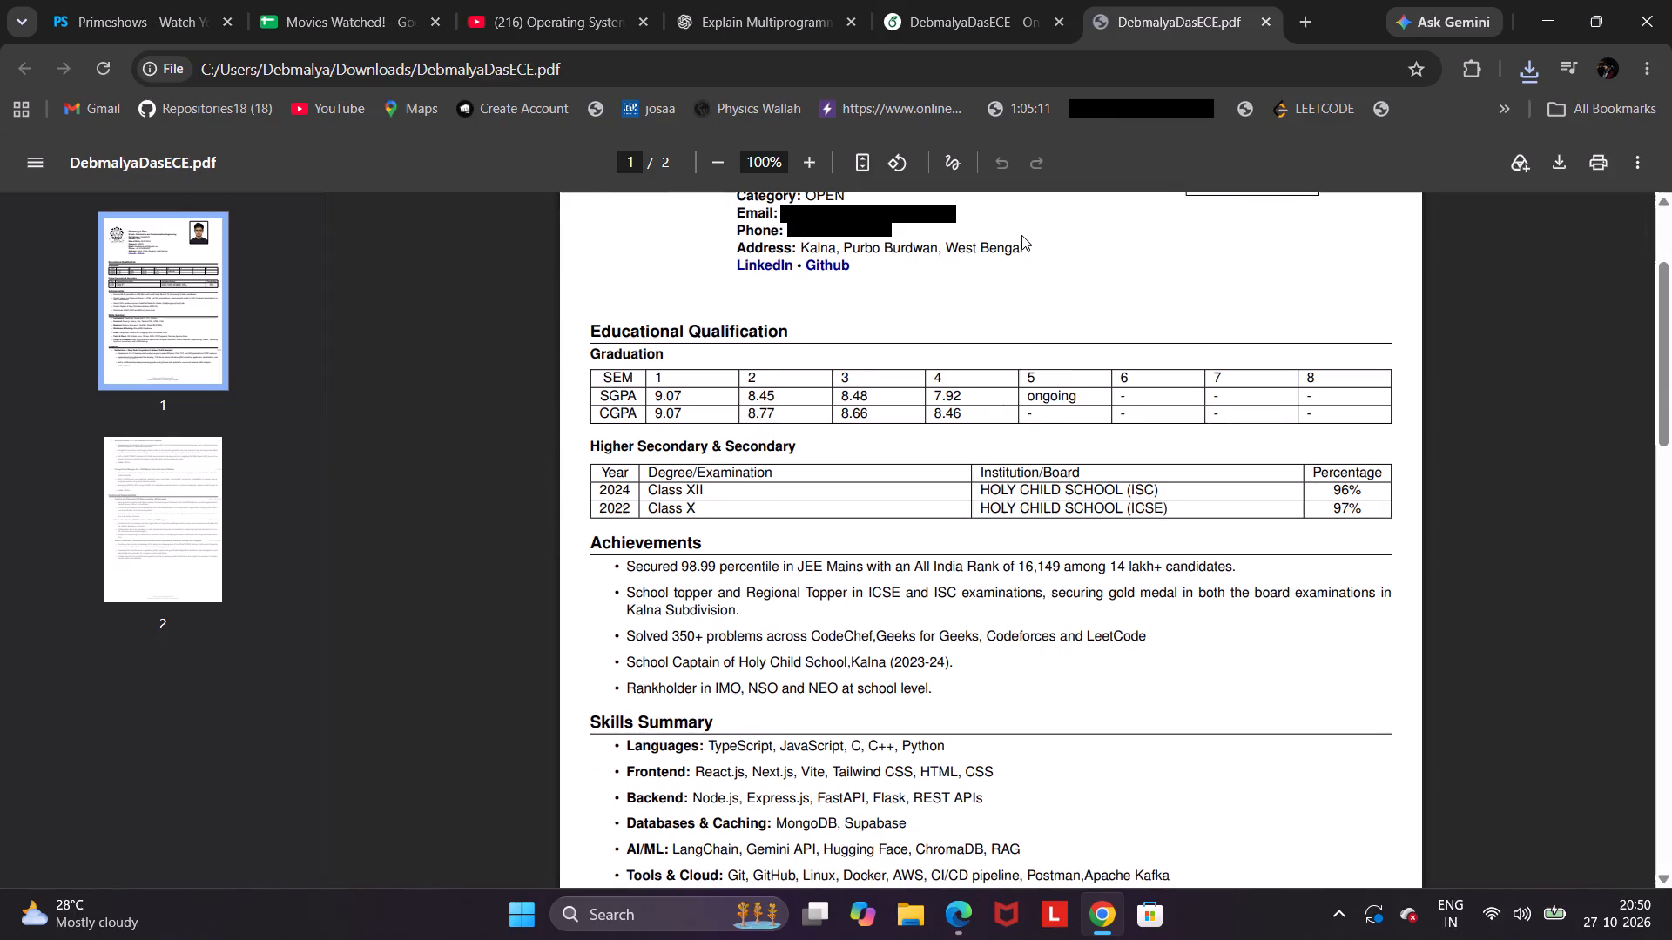
pyautogui.scroll(1, 1021, 235)
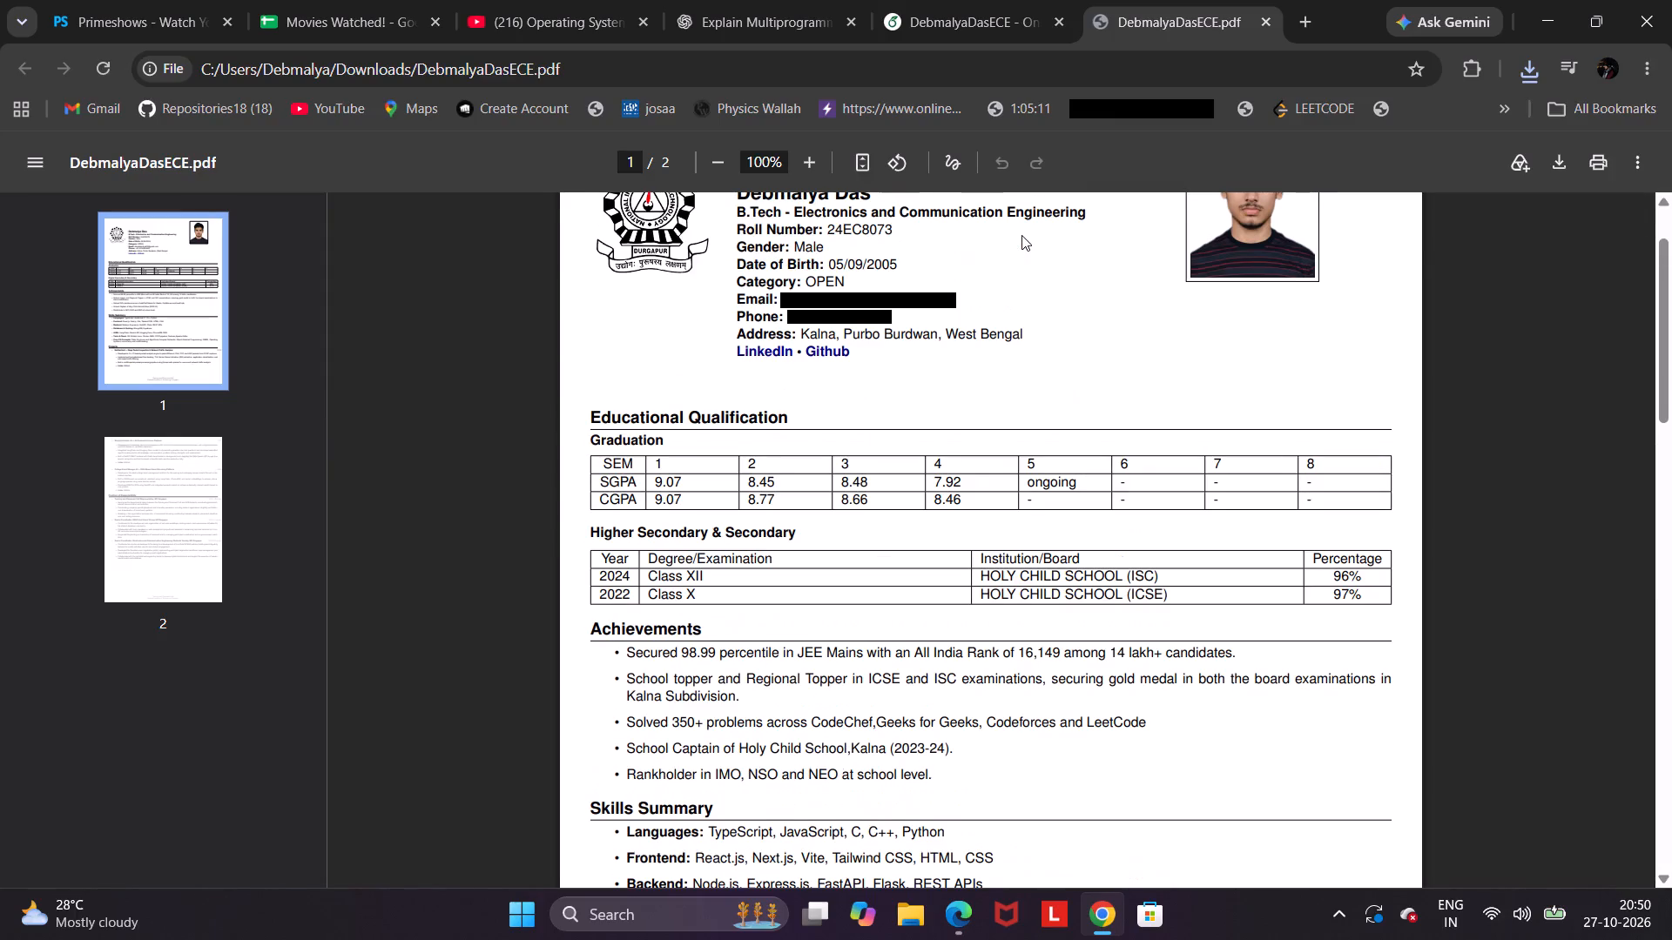
pyautogui.scroll(1, 1021, 235)
pyautogui.click(962, 9)
pyautogui.click(1100, 19)
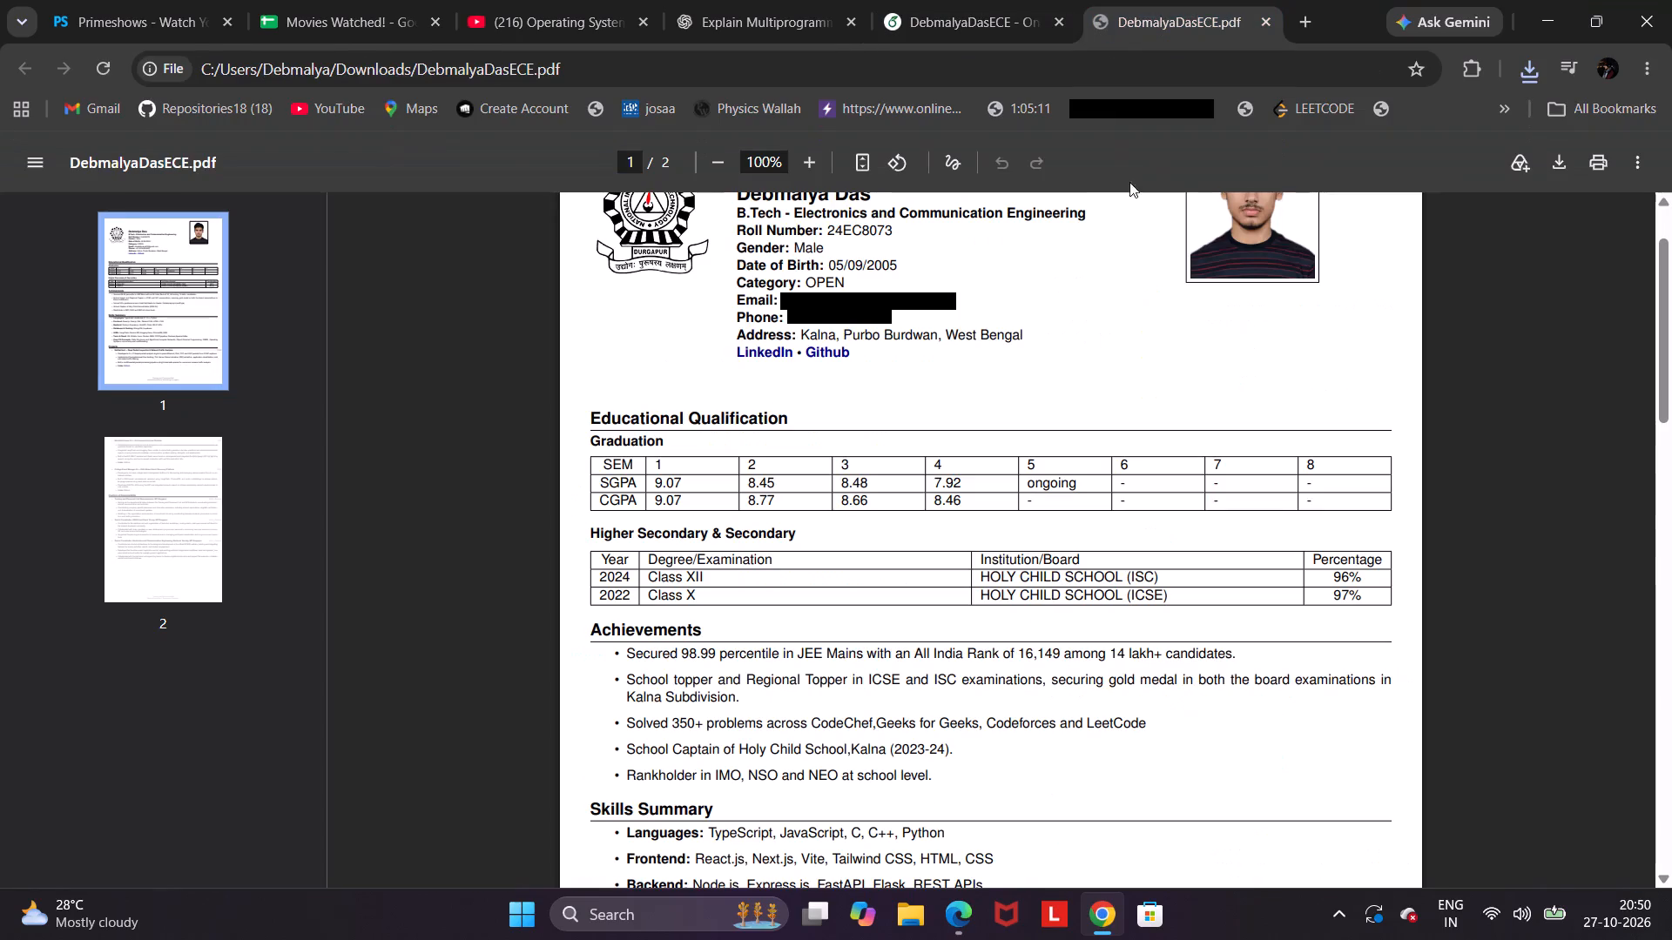
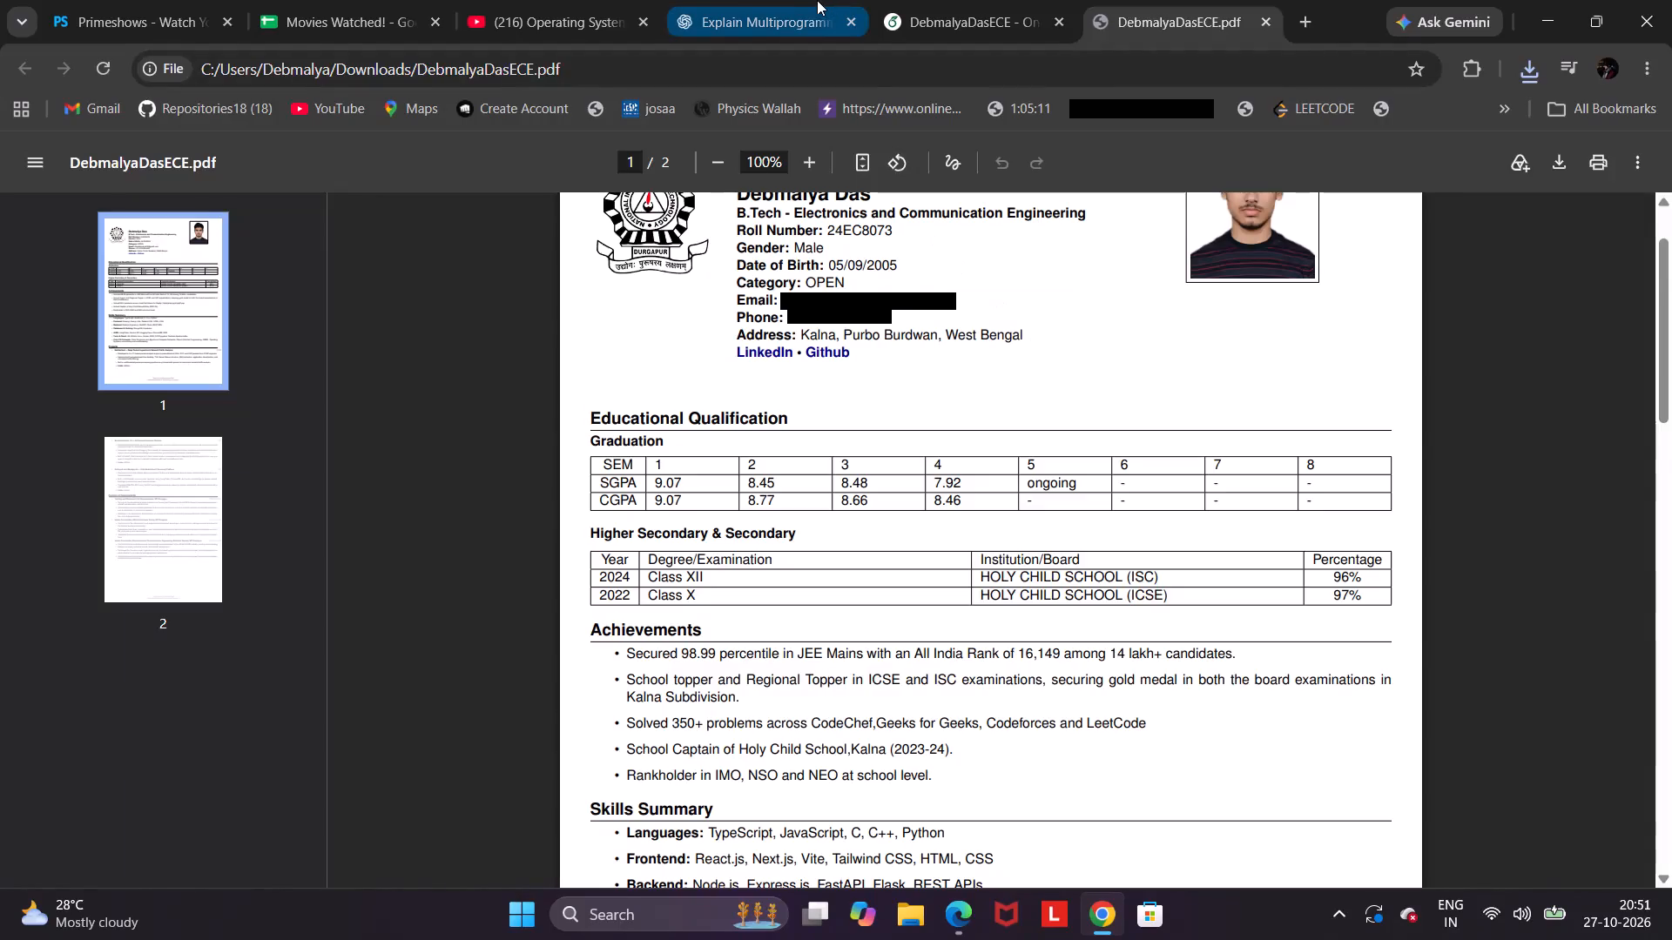
# Return to the resume project in Overleaf and review the LaTeX source from the preamble through Projects, alongside the compiled preview.
pyautogui.click(810, 0)
pyautogui.click(927, 8)
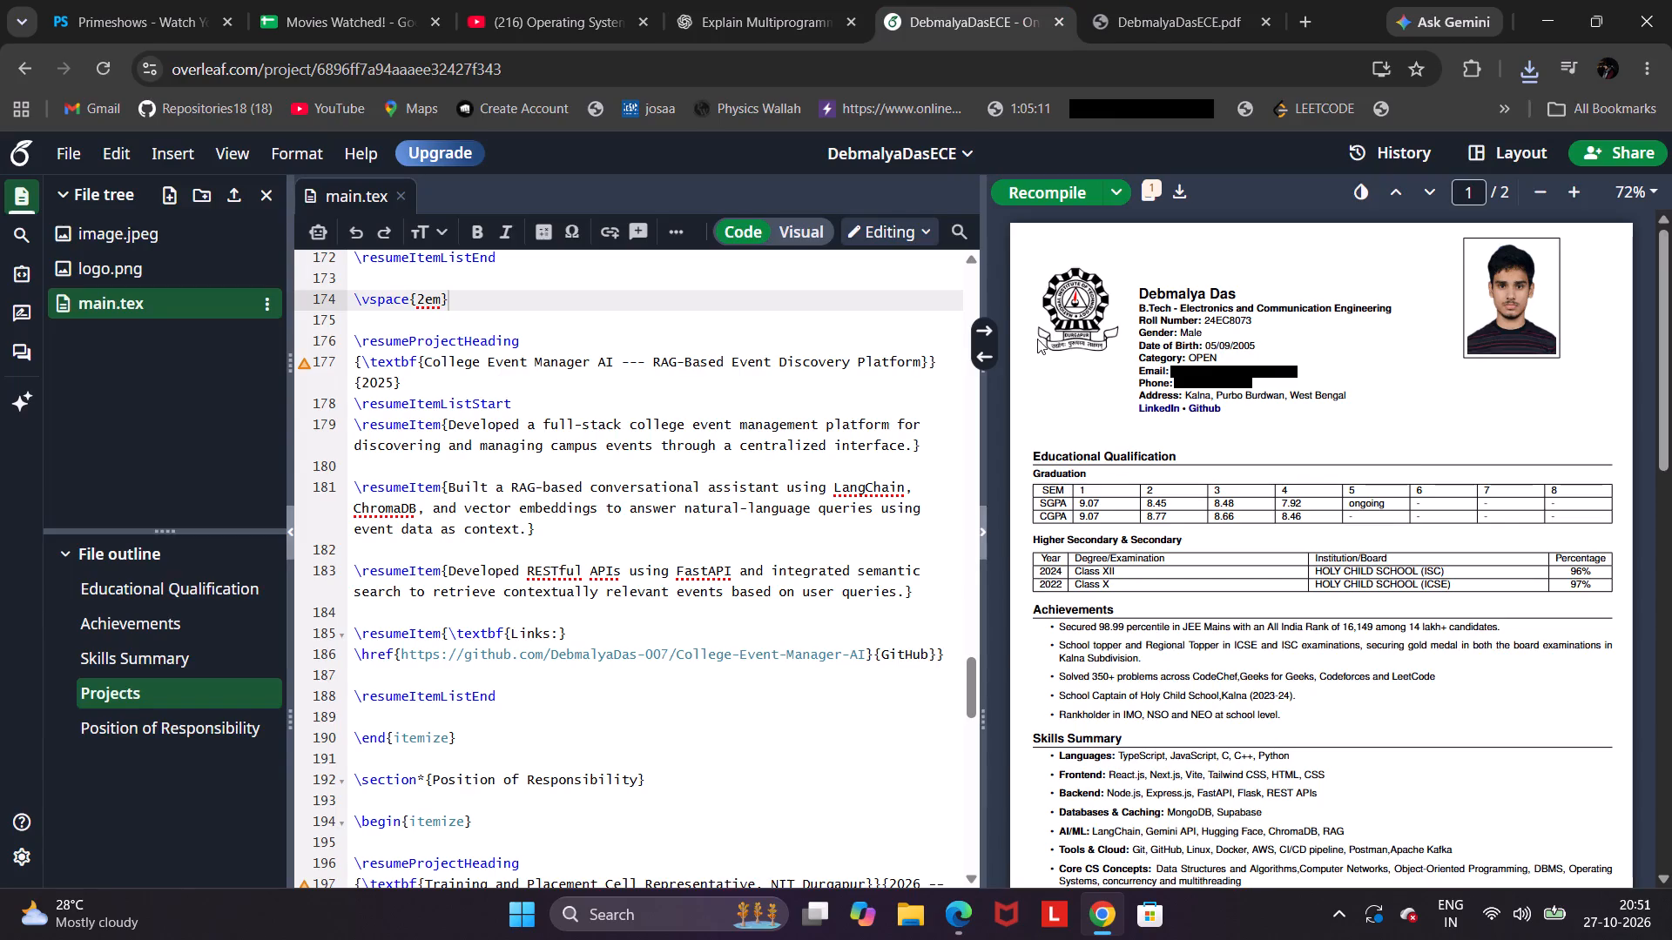
pyautogui.scroll(7, 673, 527)
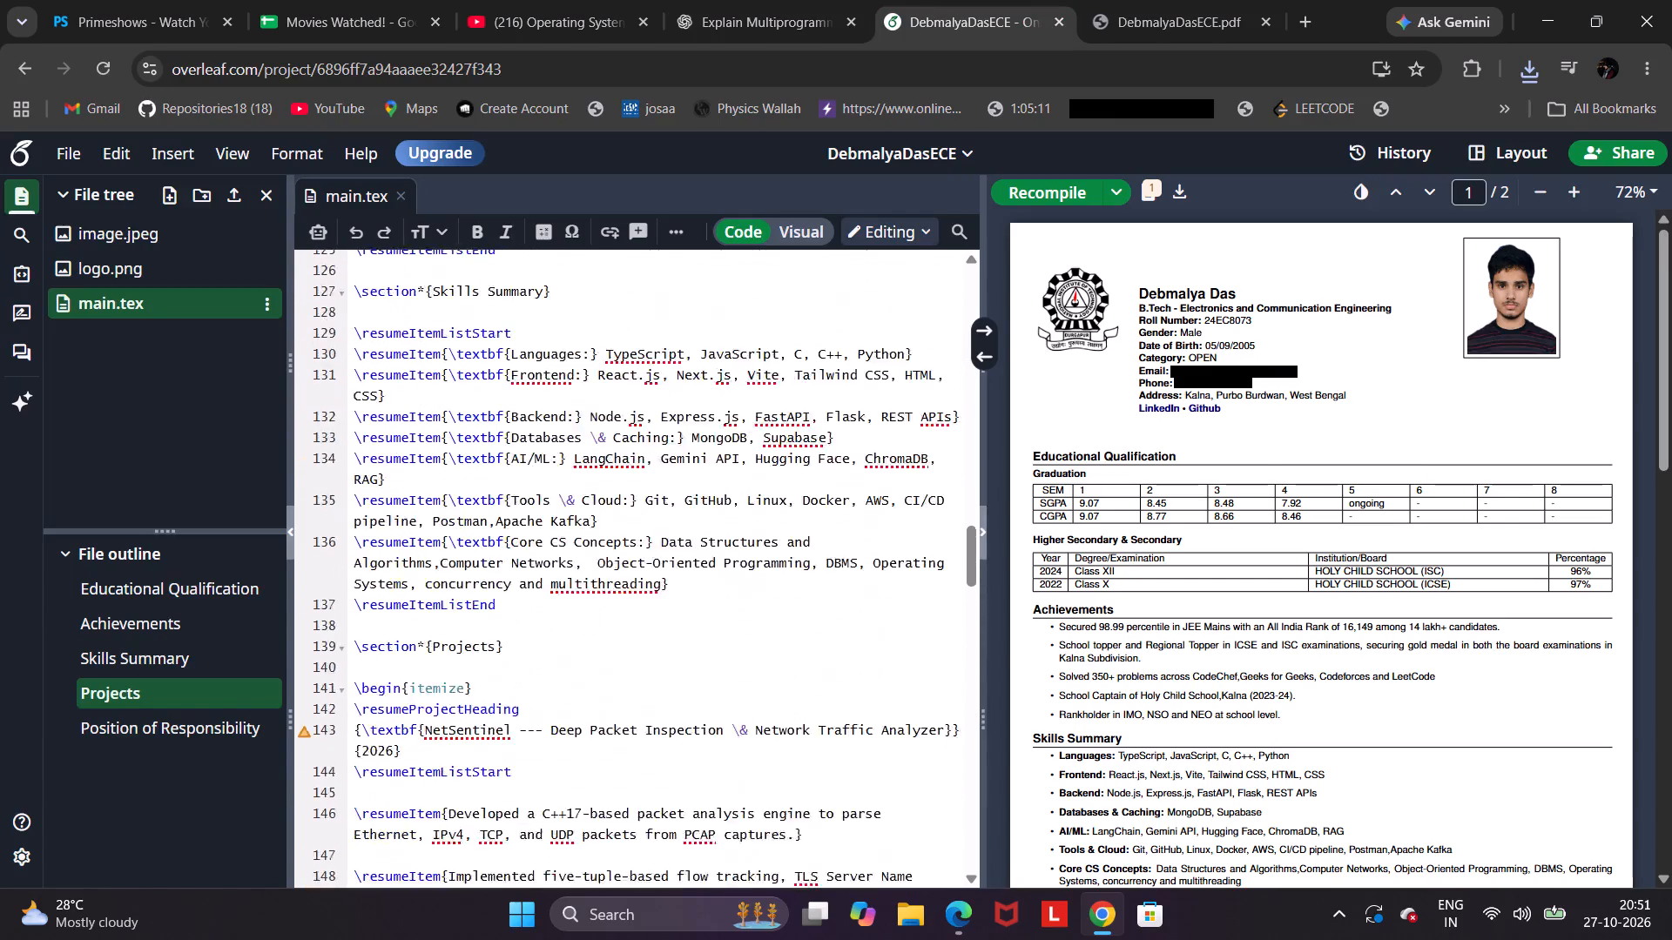
pyautogui.scroll(13, 673, 527)
pyautogui.scroll(-2, 673, 527)
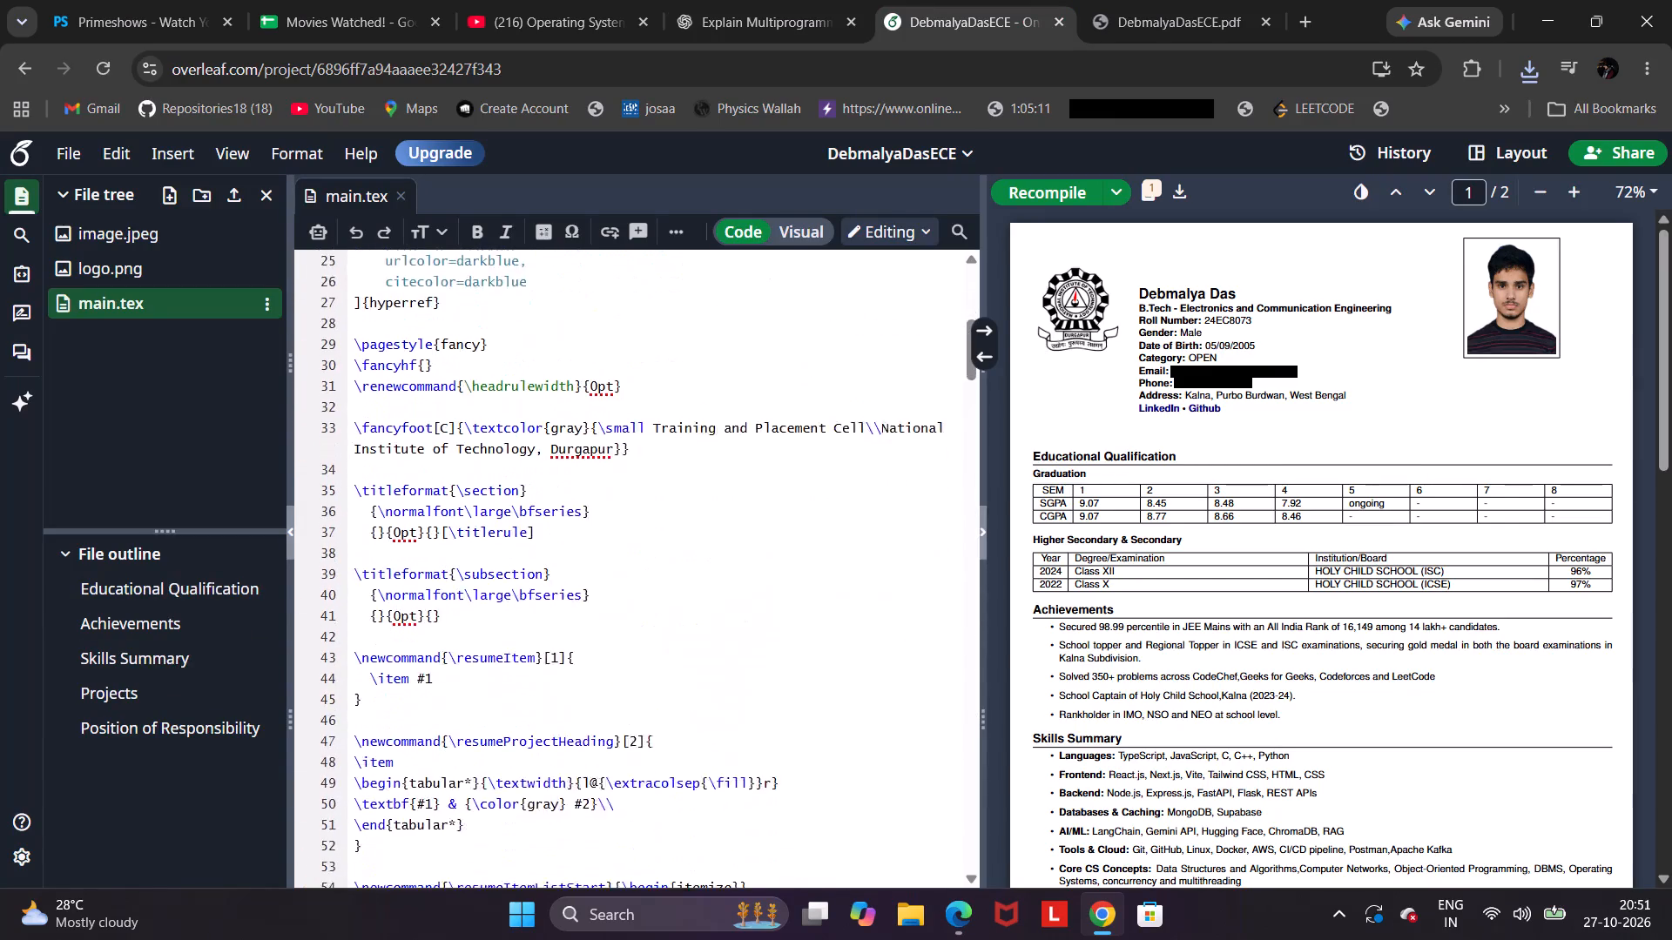
pyautogui.scroll(-3, 673, 527)
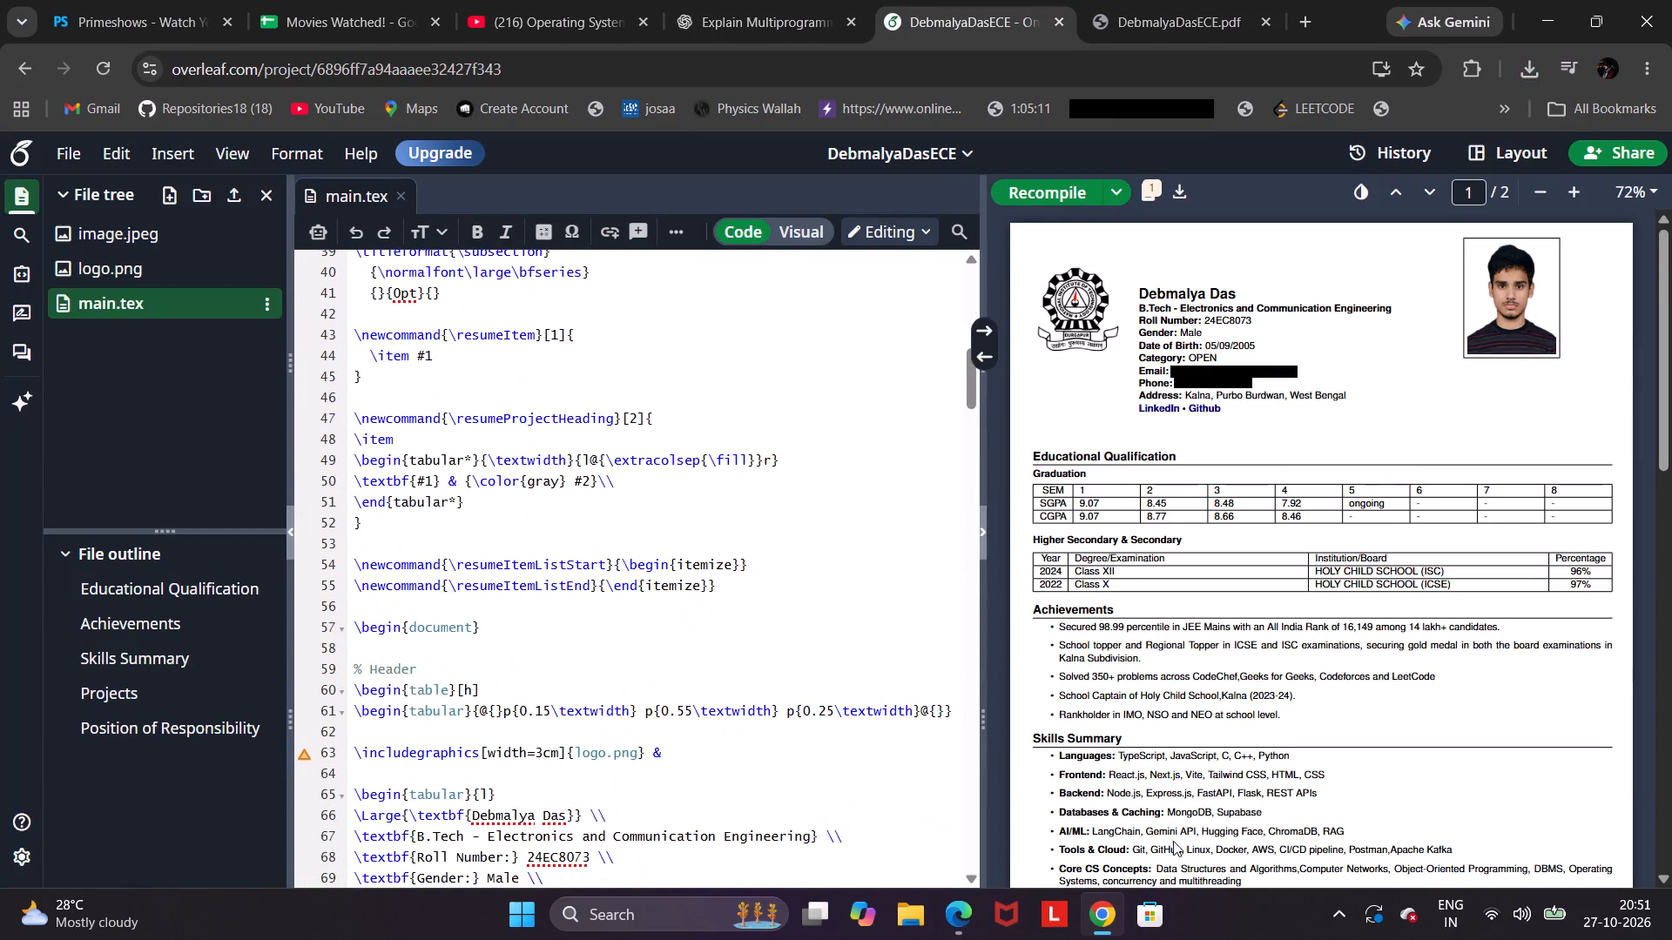
pyautogui.click(1185, 845)
pyautogui.scroll(-2, 1185, 845)
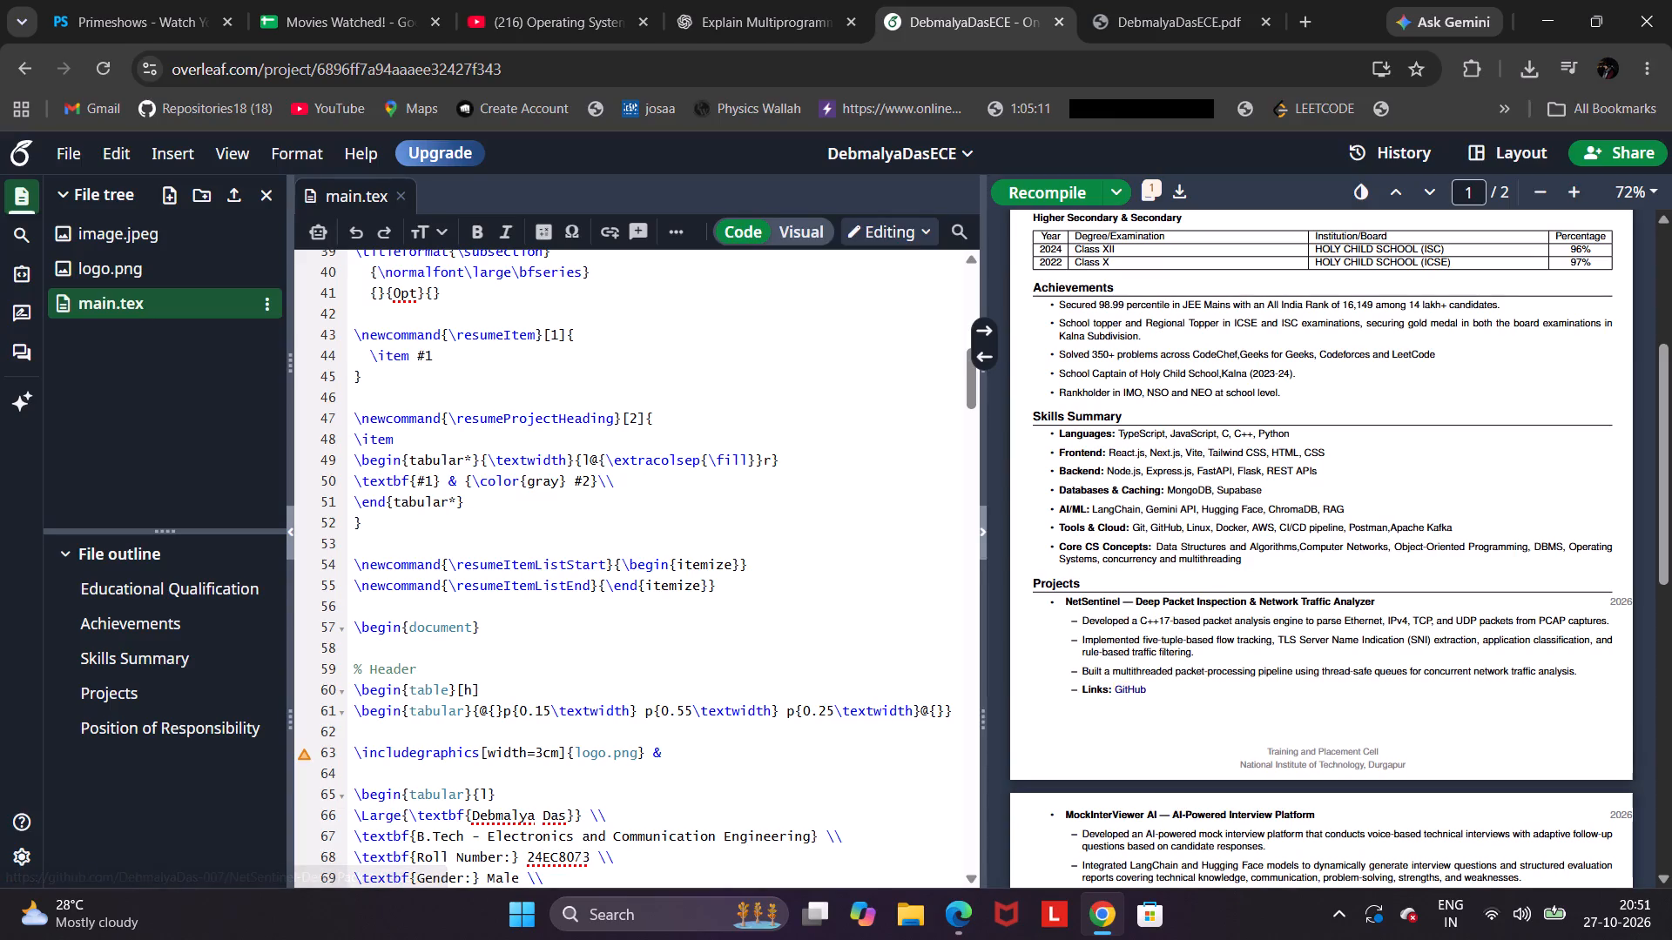
pyautogui.scroll(2, 1127, 548)
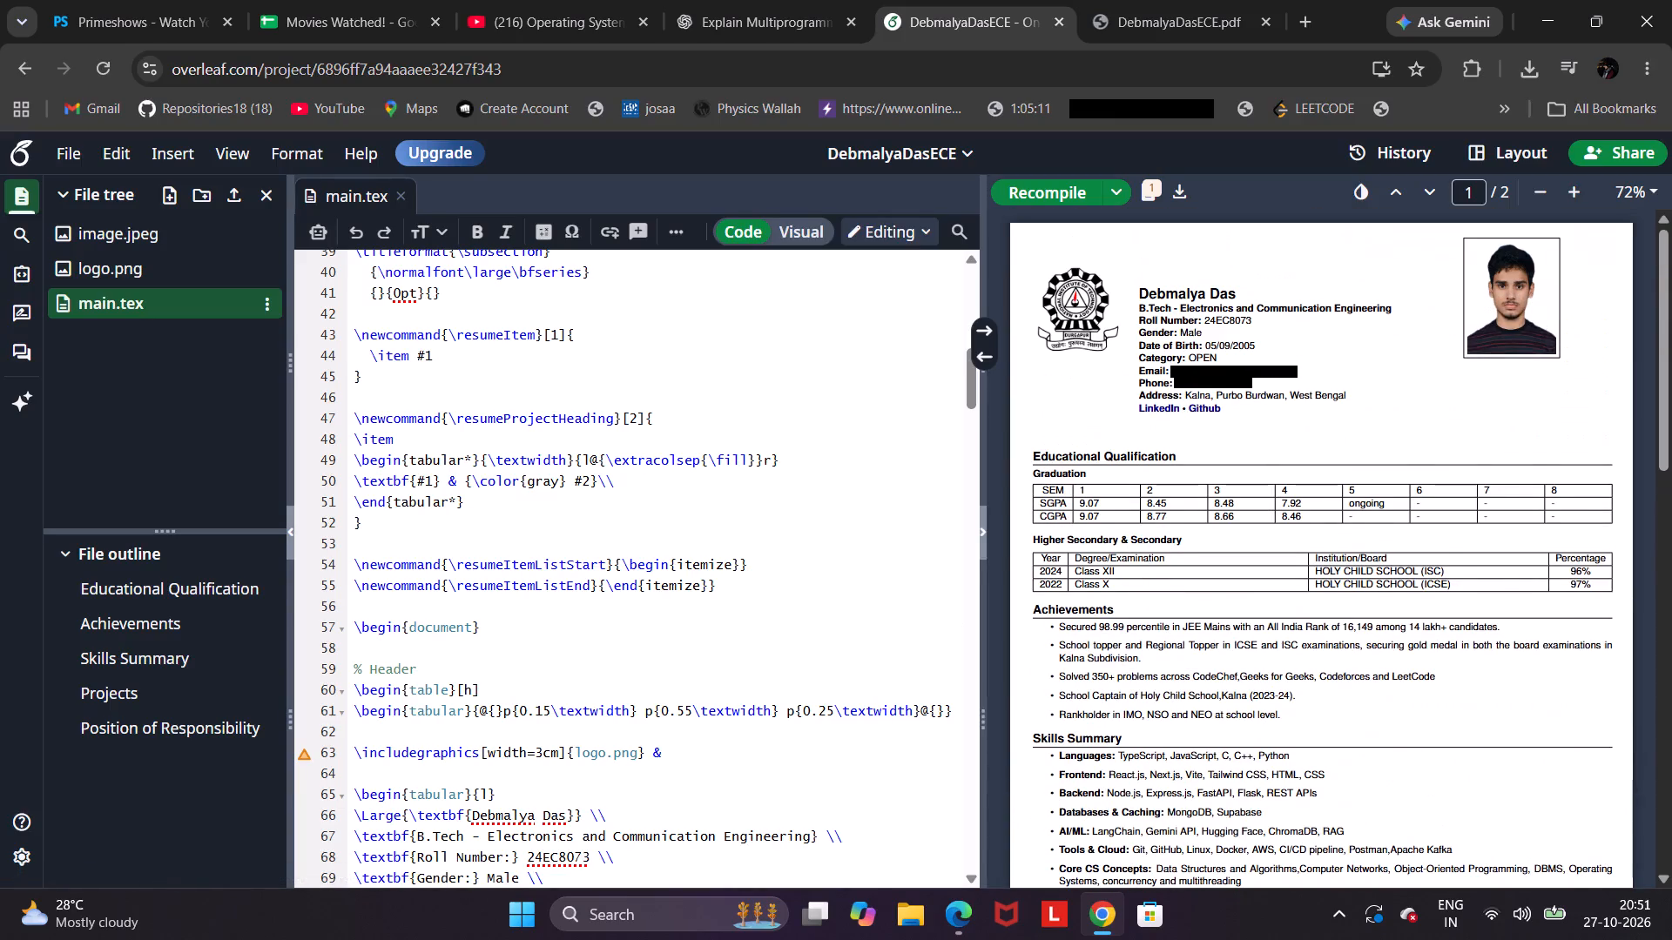
pyautogui.scroll(1, 455, 536)
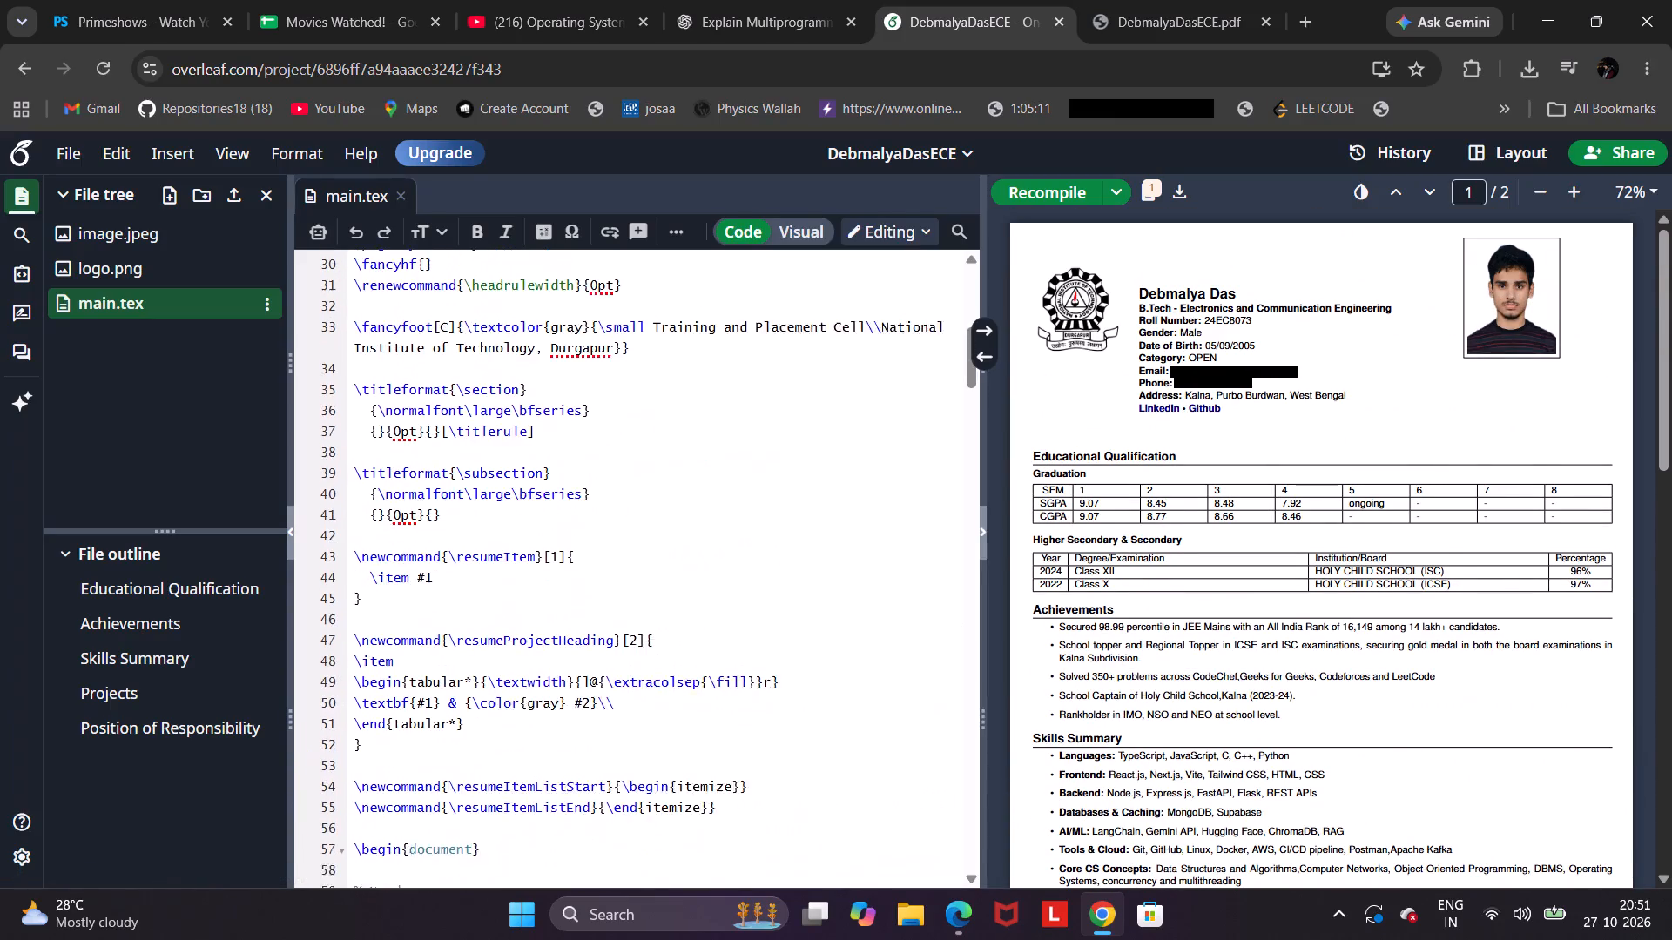
pyautogui.scroll(1, 455, 536)
pyautogui.scroll(-5, 455, 536)
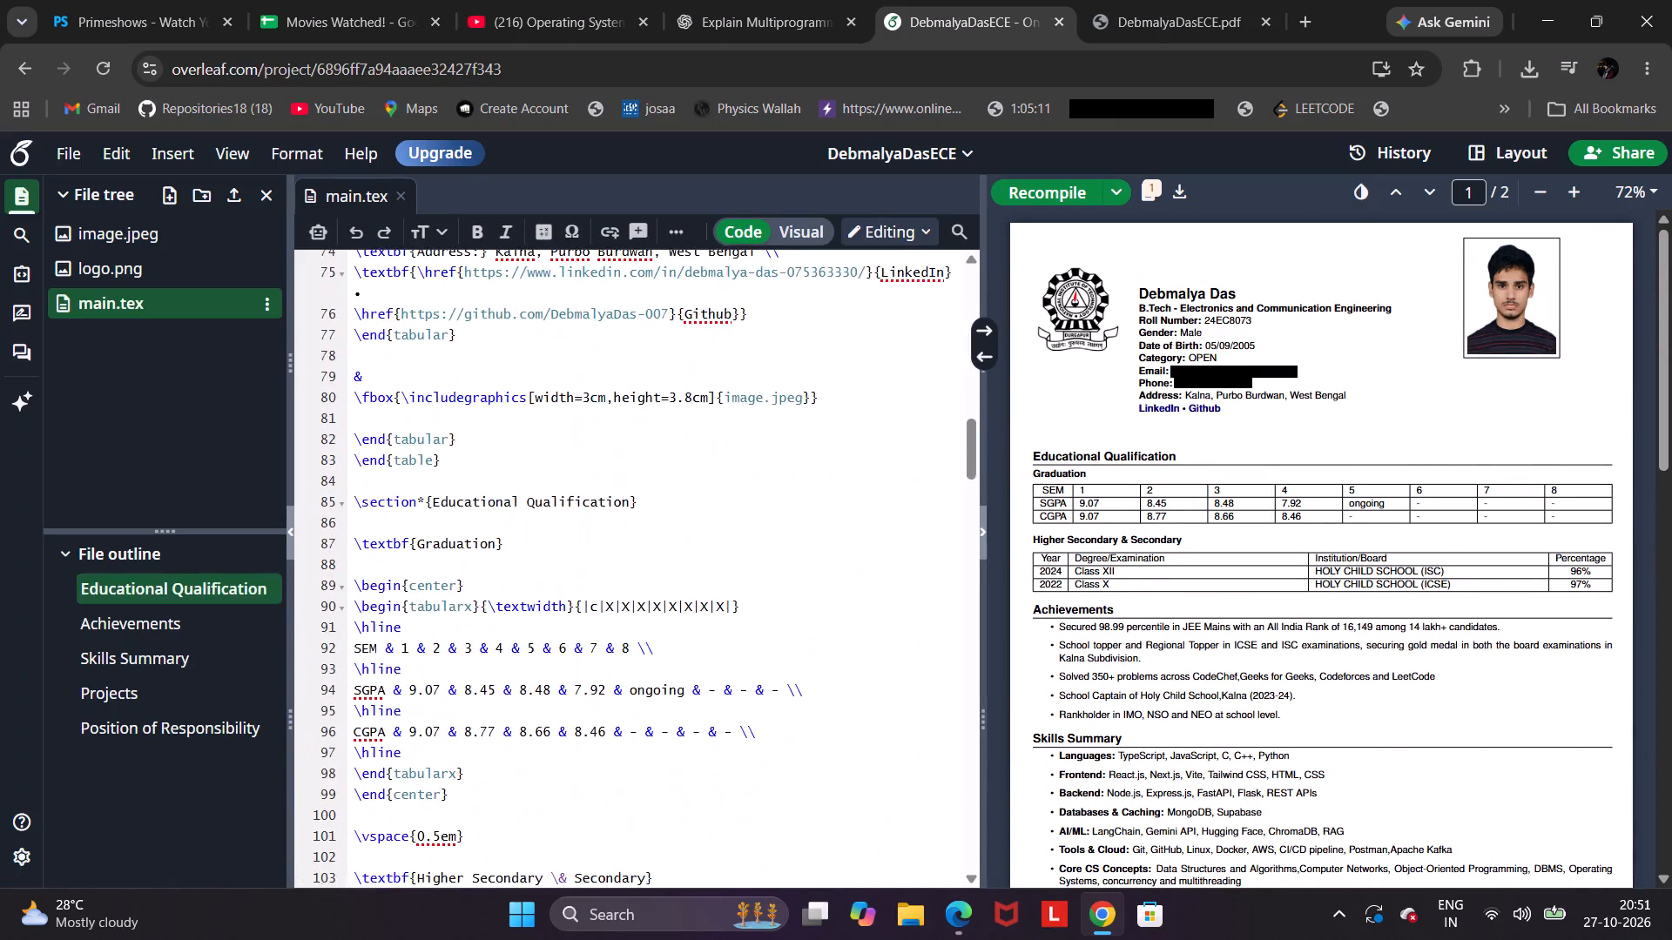
pyautogui.scroll(-2, 455, 536)
pyautogui.scroll(1, 455, 536)
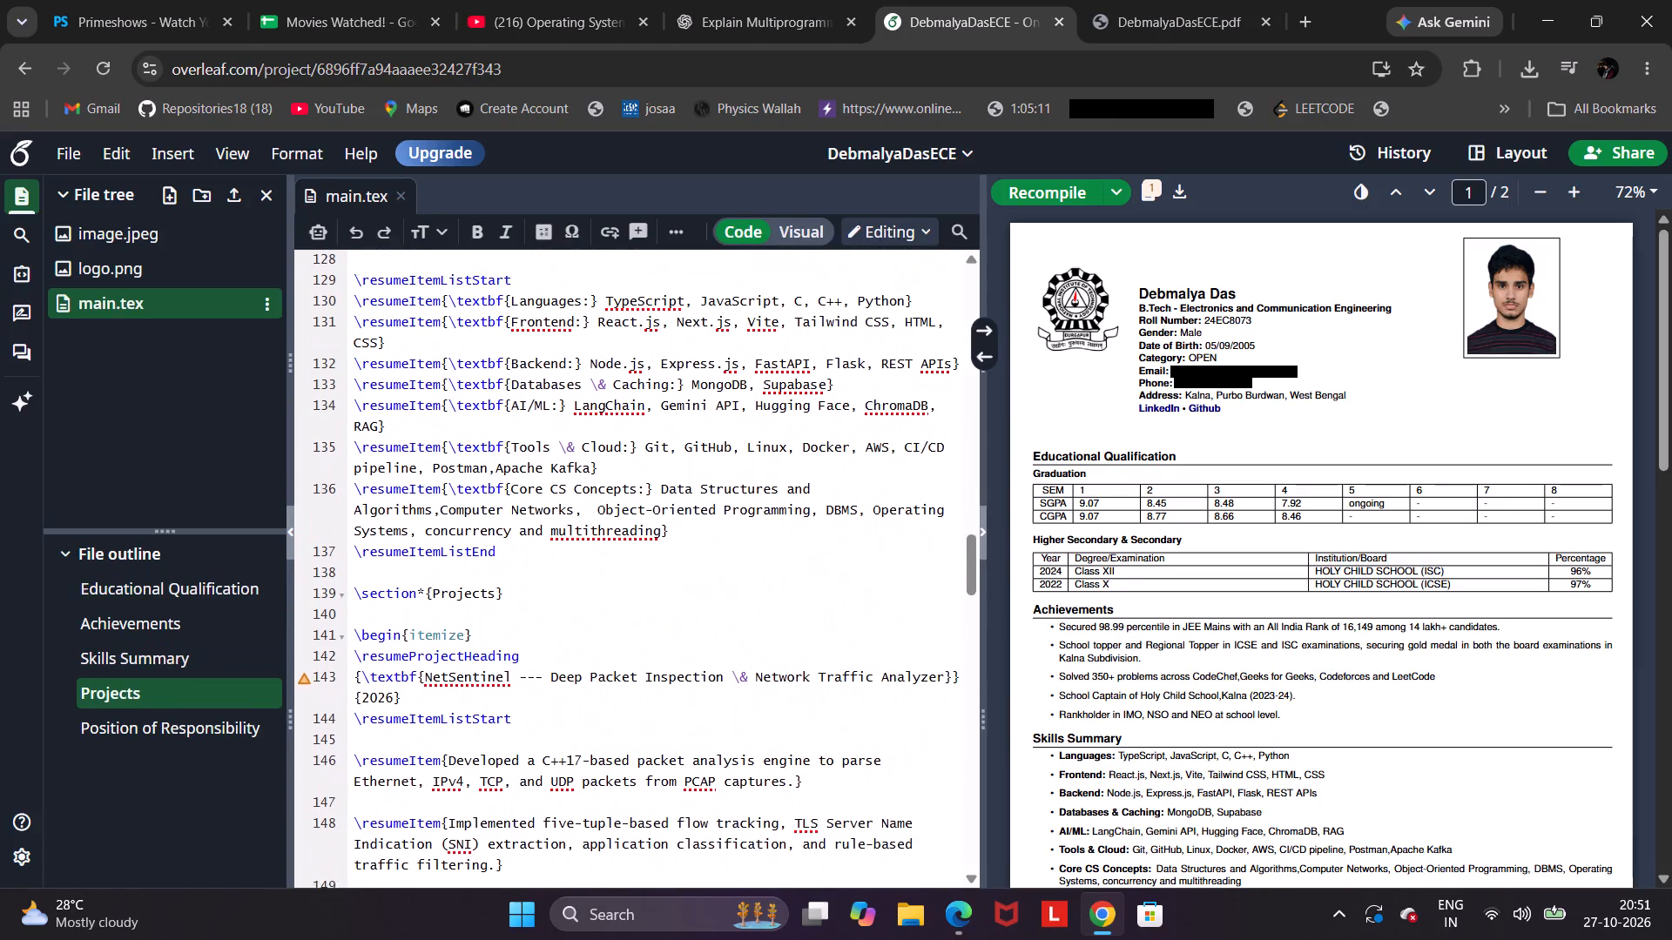
pyautogui.scroll(-1, 455, 536)
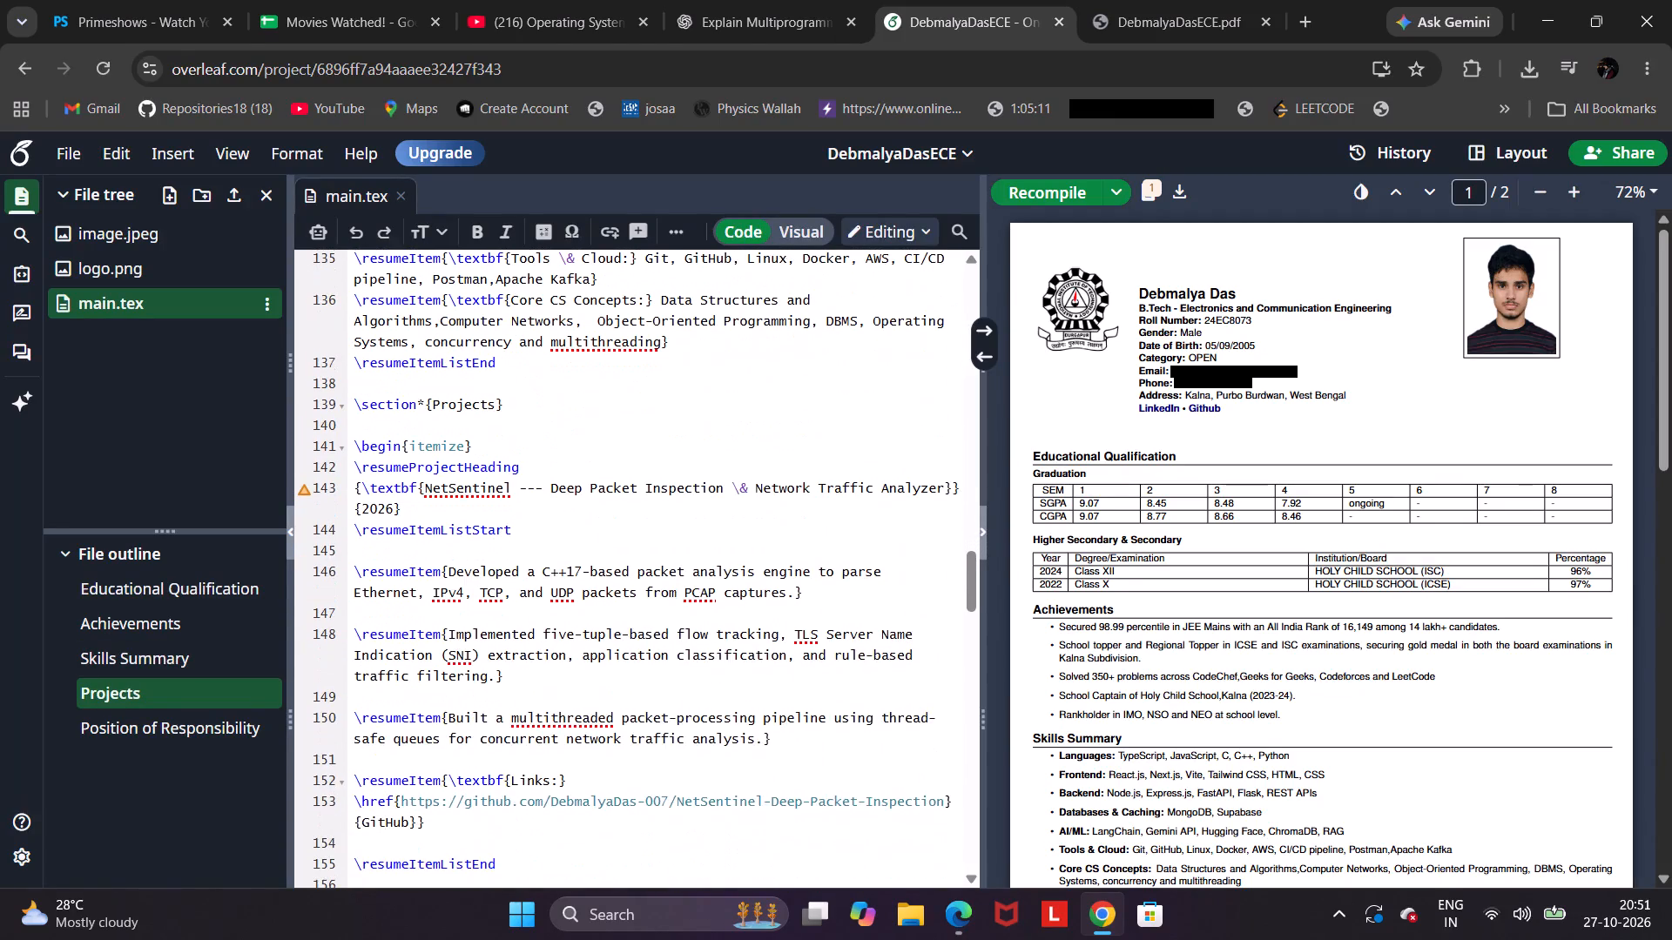
pyautogui.scroll(-2, 455, 536)
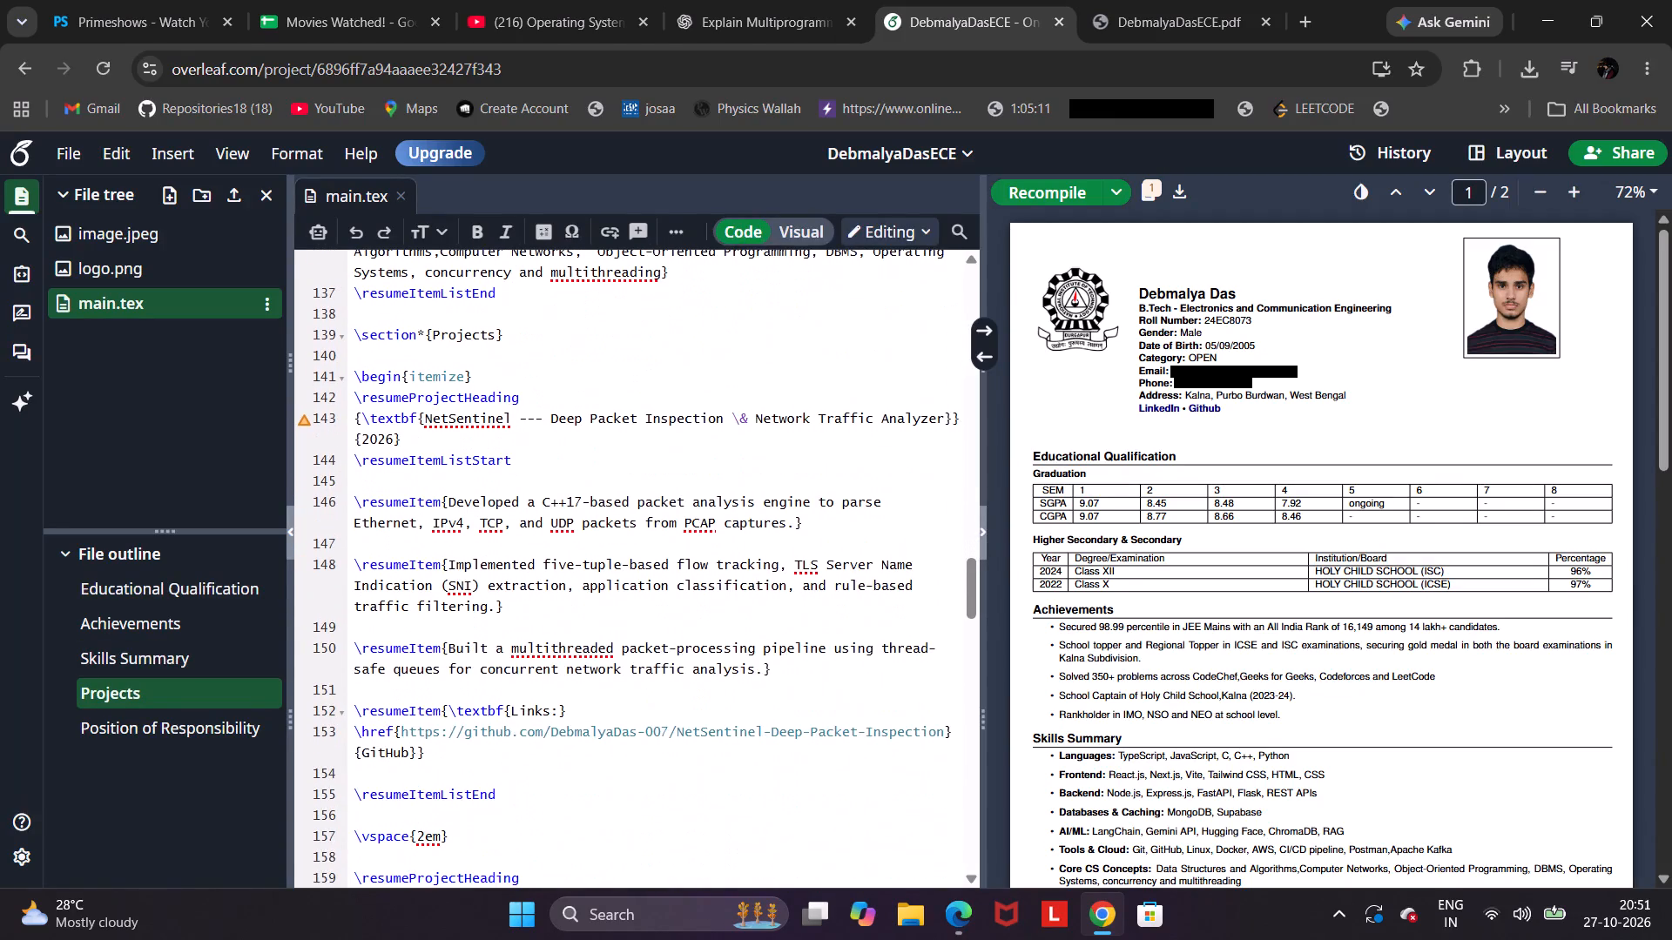
pyautogui.scroll(2, 455, 536)
pyautogui.hscroll(1, 455, 536)
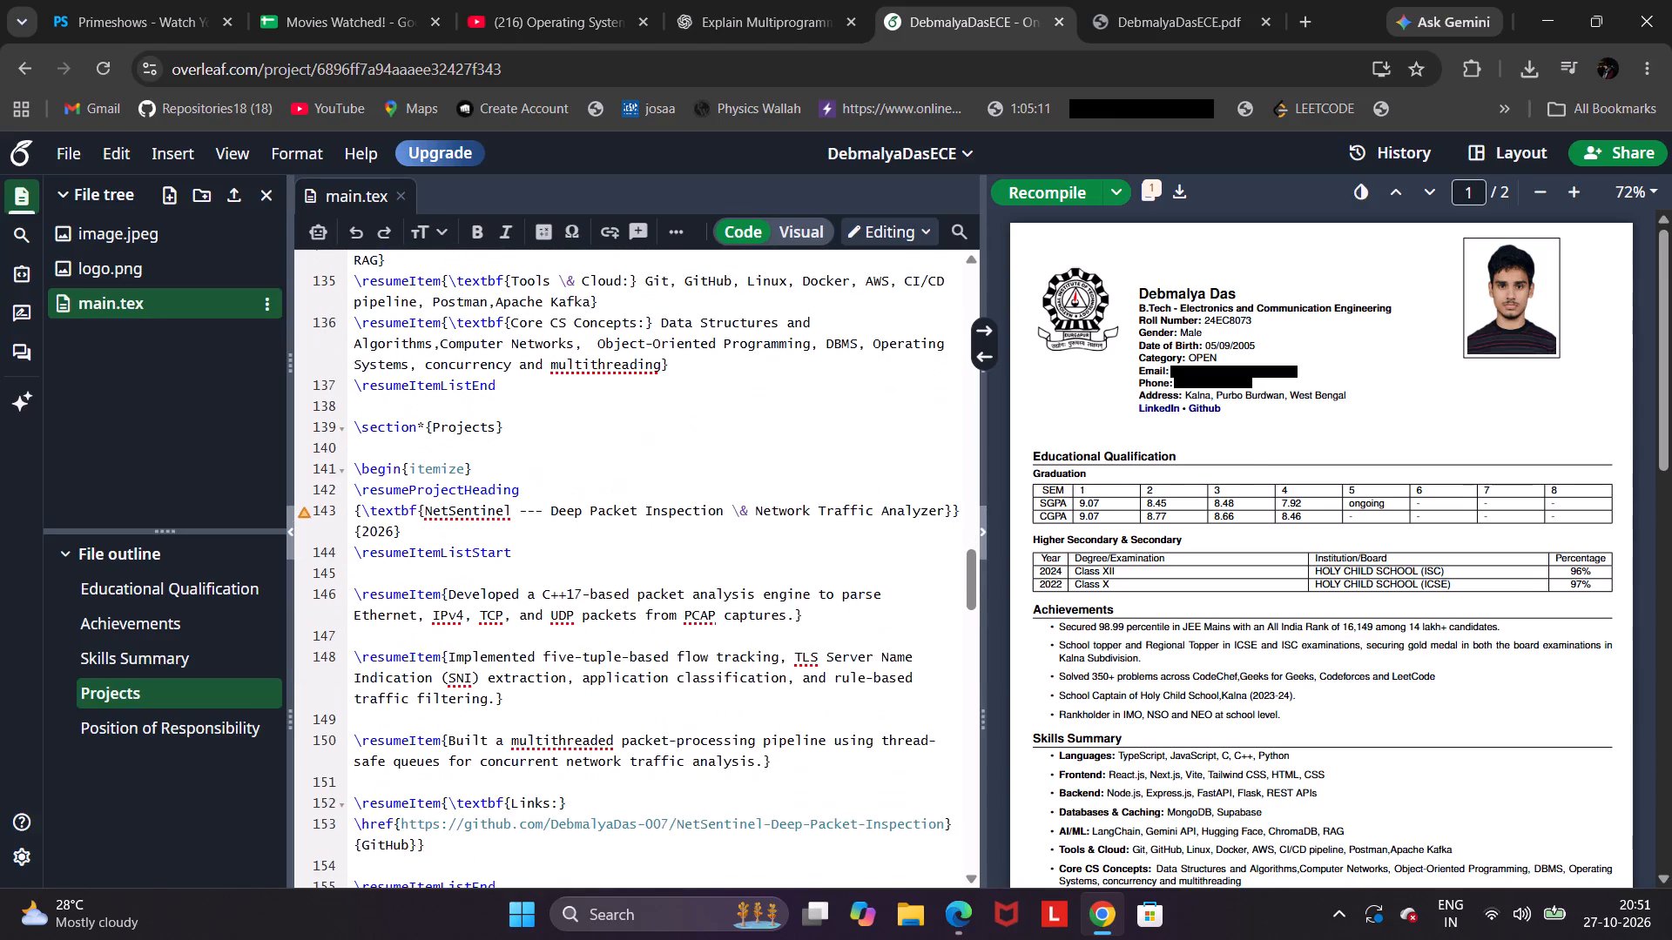
pyautogui.hscroll(1, 455, 536)
# Replace the school topper achievement with "Elected as the Training and Placement Cell Representative of Electronics and Communication Engineering".
pyautogui.scroll(1, 455, 536)
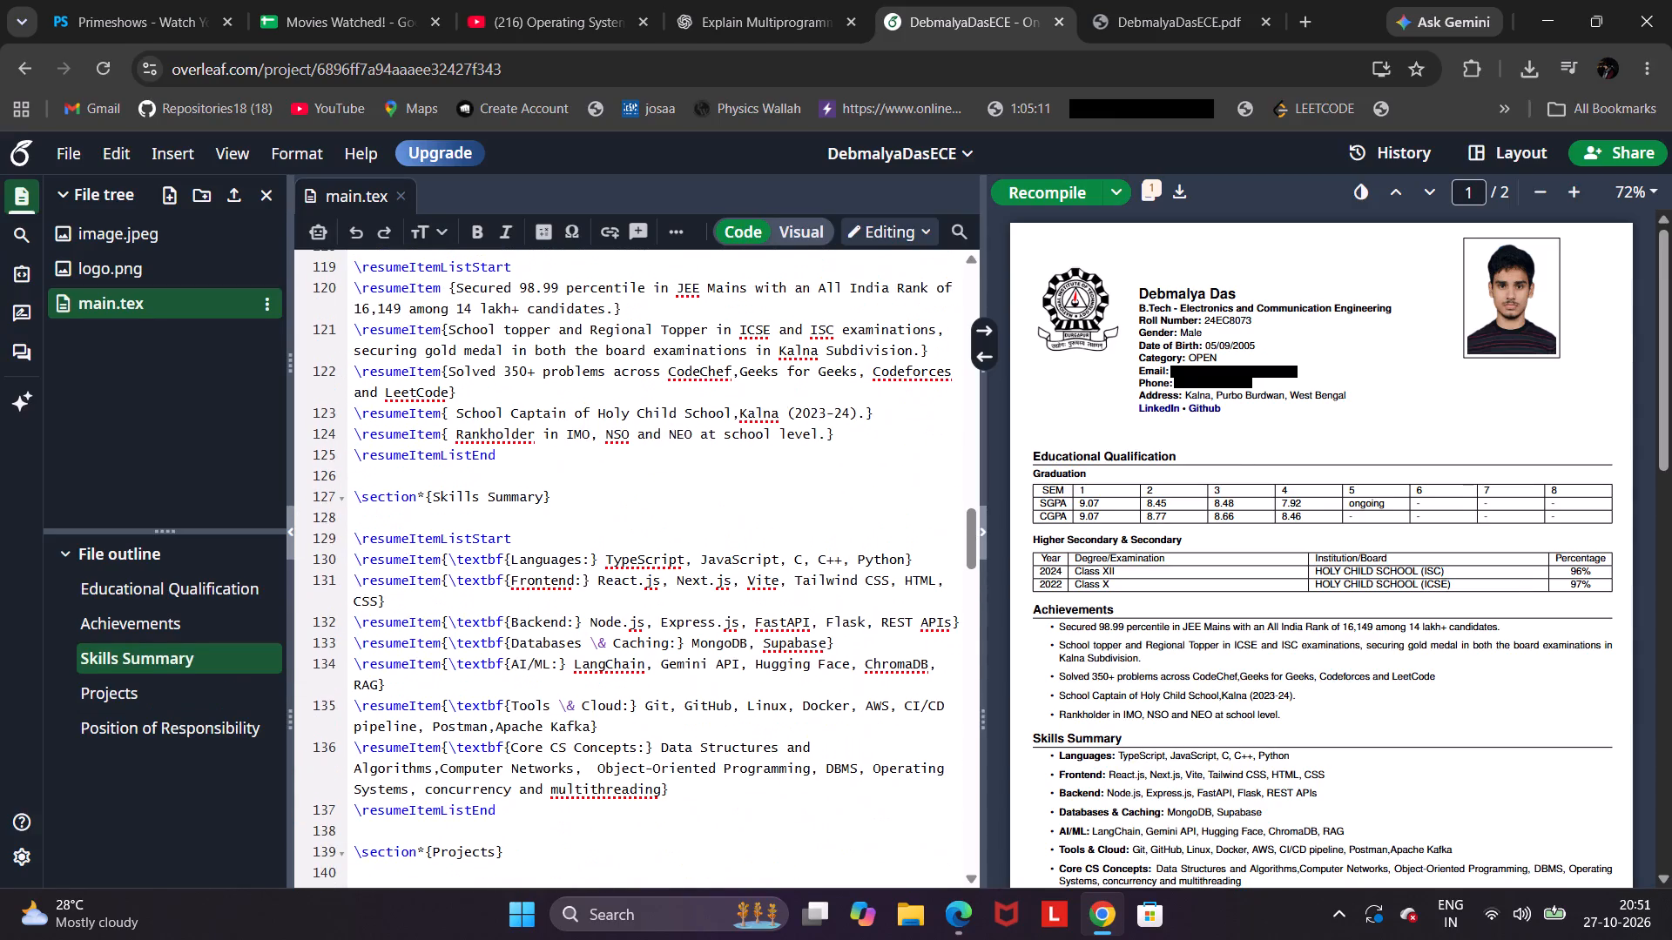
pyautogui.scroll(2, 455, 536)
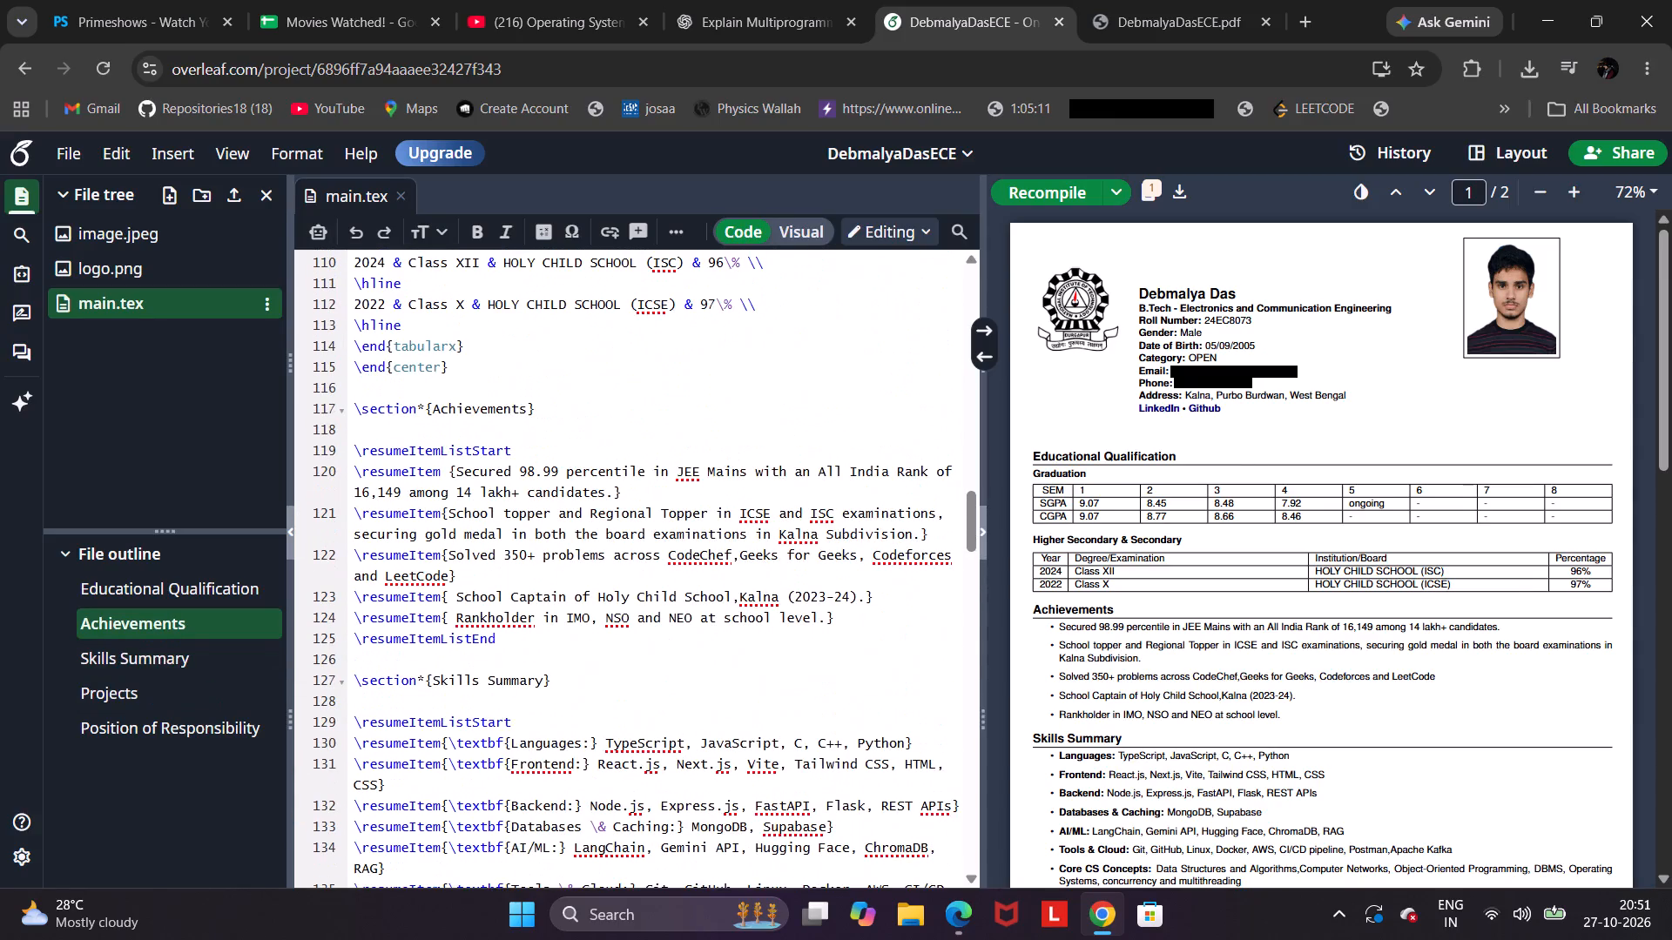
pyautogui.scroll(1, 455, 536)
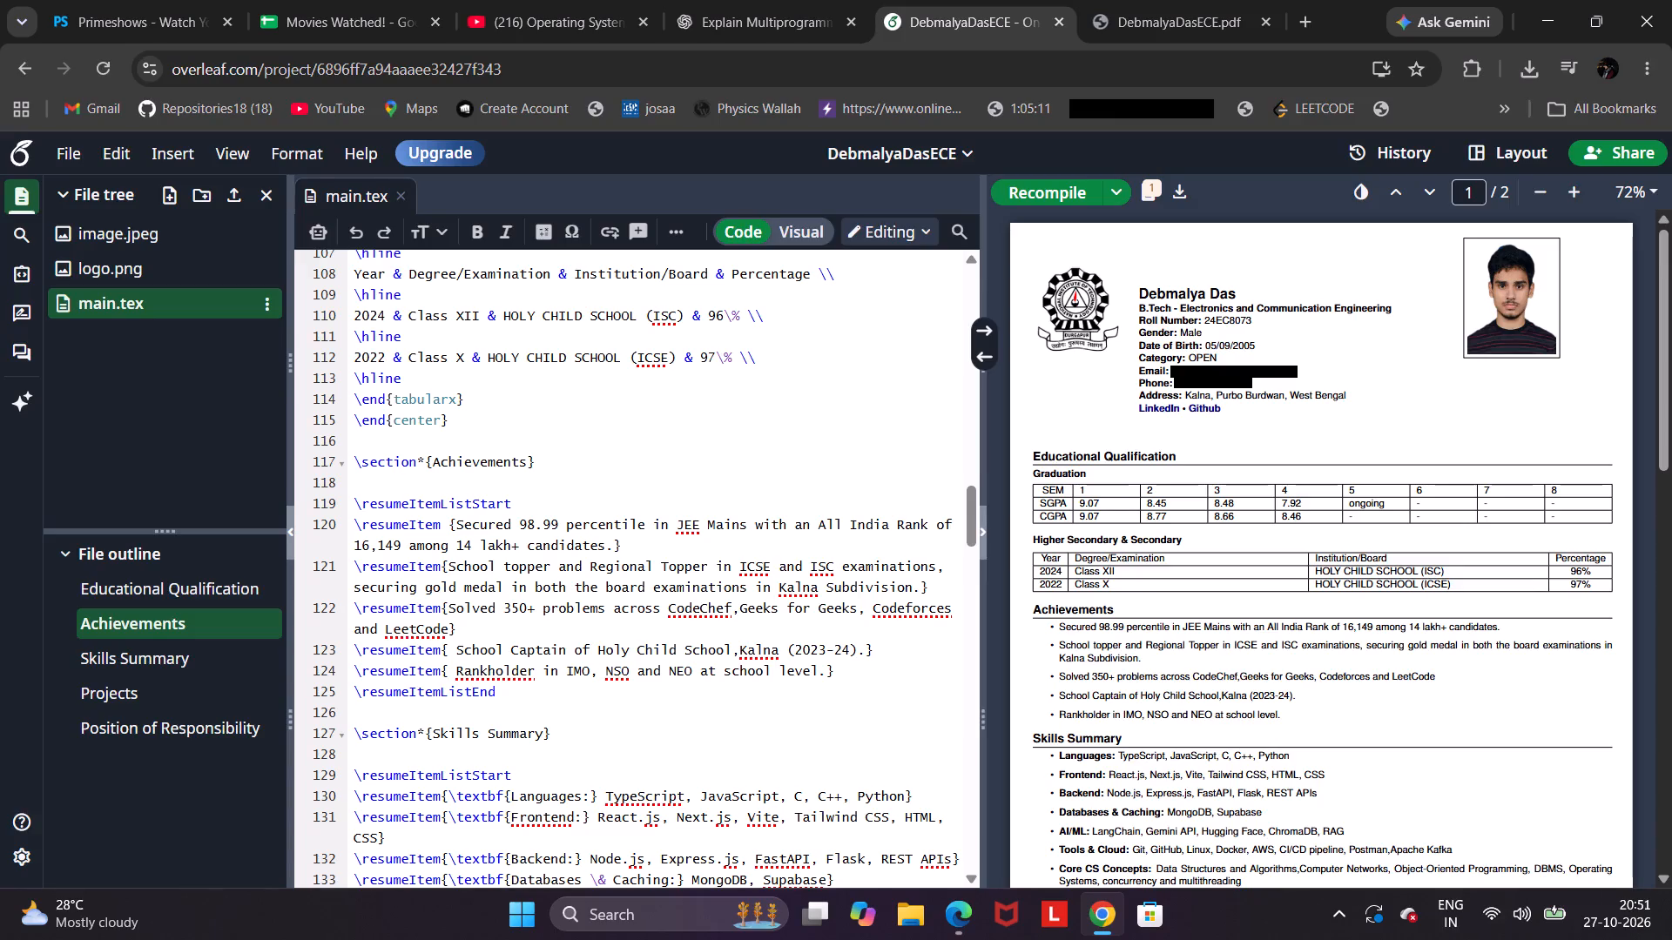
pyautogui.click(451, 558)
pyautogui.moveTo(451, 558); pyautogui.dragTo(920, 586)
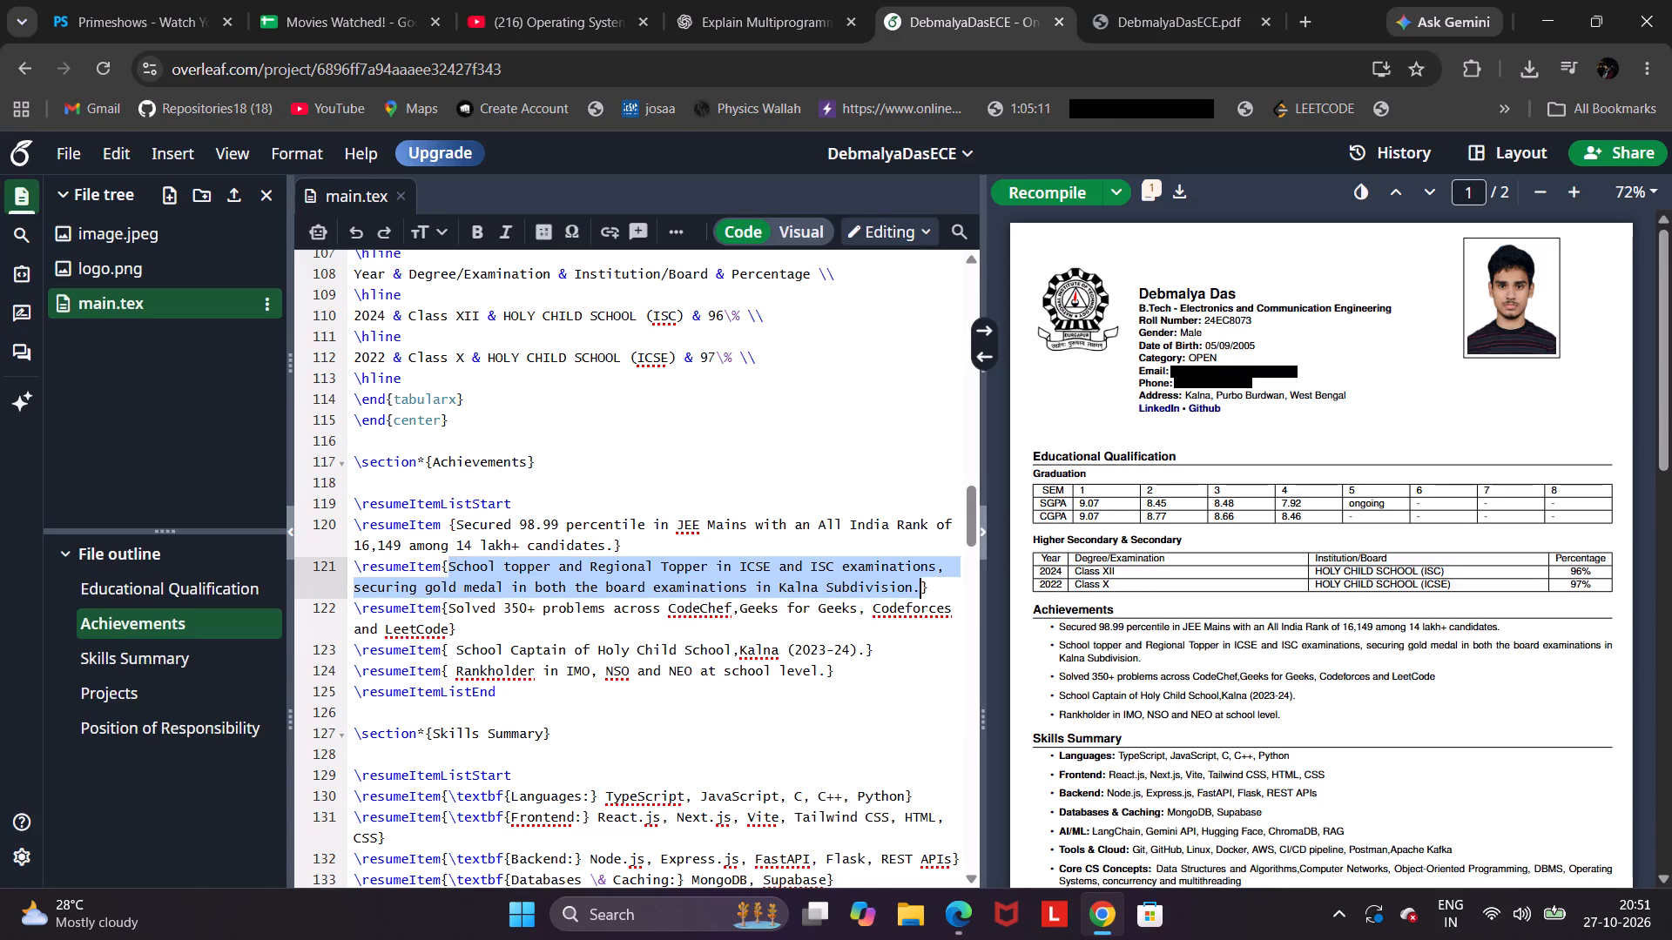
pyautogui.moveTo(920, 586); pyautogui.dragTo(920, 587)
pyautogui.write('Elected as the')
pyautogui.press('space')
pyautogui.write('Trainins')
pyautogui.press('BackSpace')
pyautogui.write('g and Pk')
pyautogui.press('BackSpace')
pyautogui.write('lacement Cell,Re')
pyautogui.press('BackSpace')
pyautogui.press('BackSpace')
pyautogui.press('BackSpace')
pyautogui.press('space')
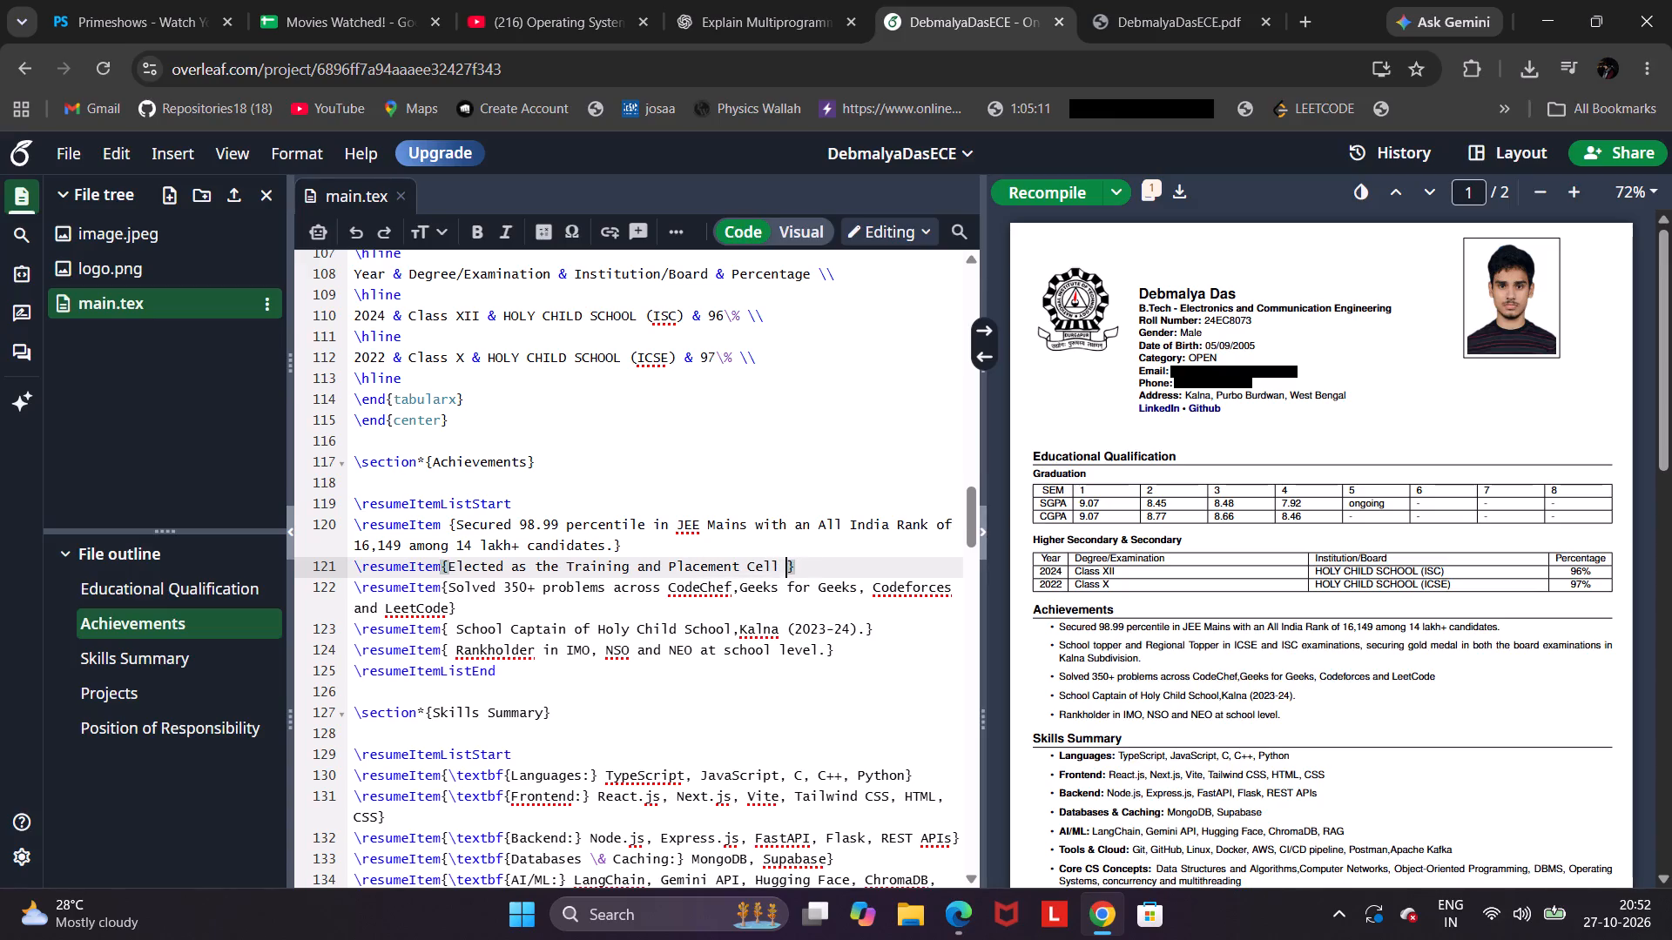
pyautogui.write('Reper')
pyautogui.press('BackSpace')
pyautogui.press('BackSpace')
pyautogui.write('resentative of Electronics and Communica')
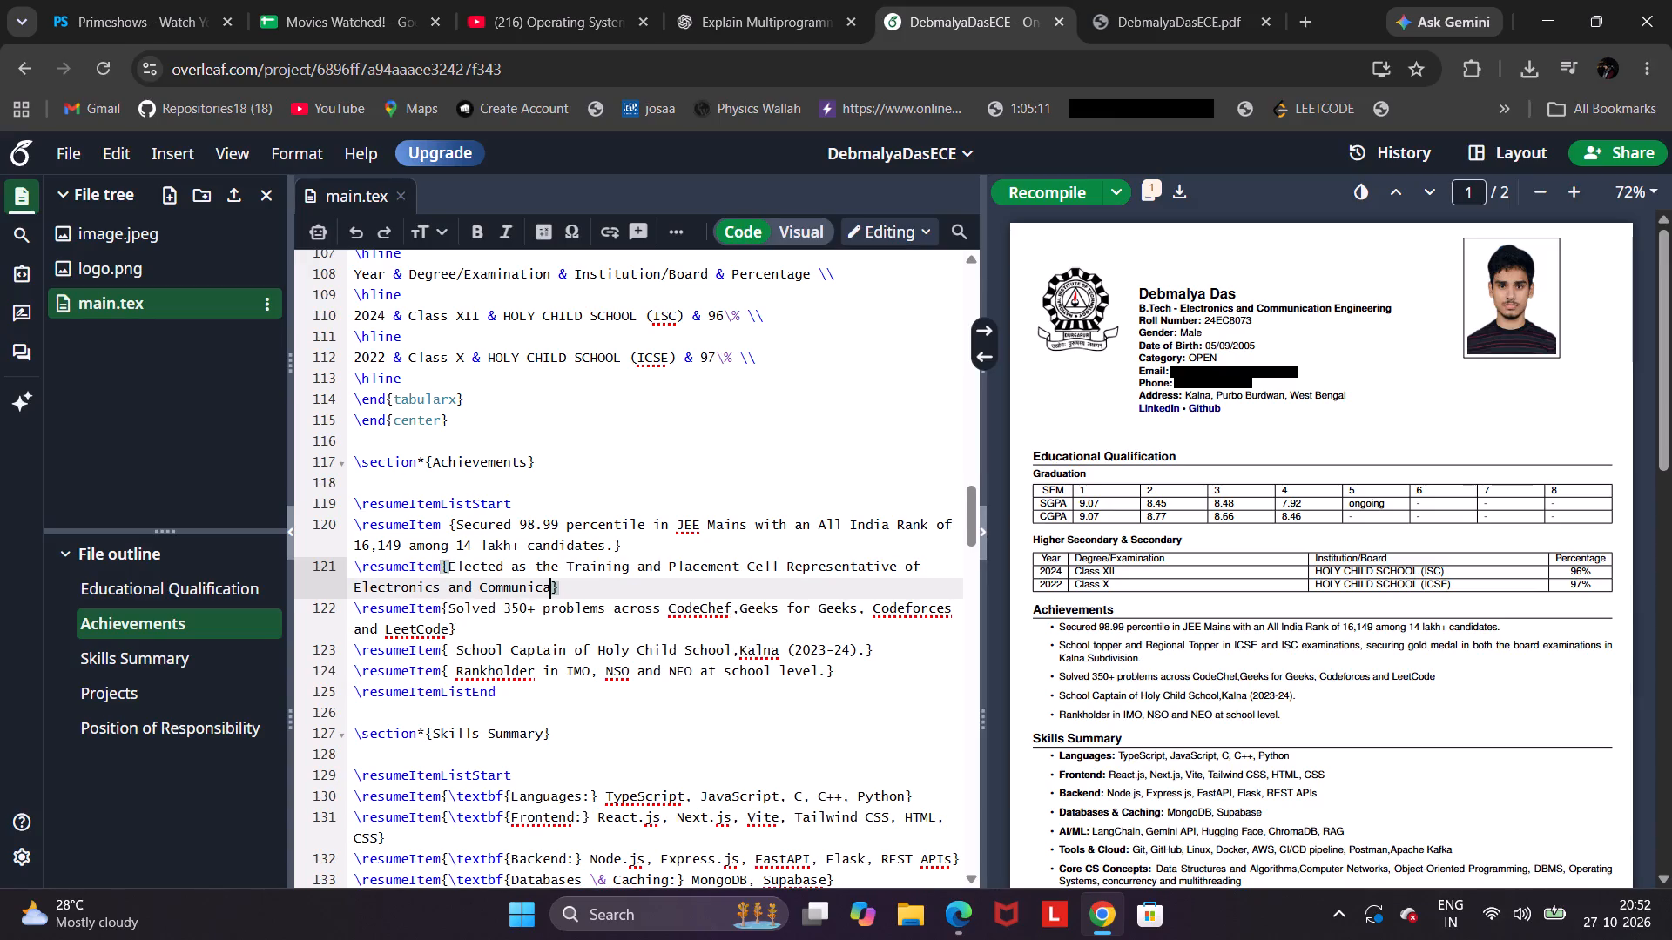
pyautogui.write('tion S')
pyautogui.press('BackSpace')
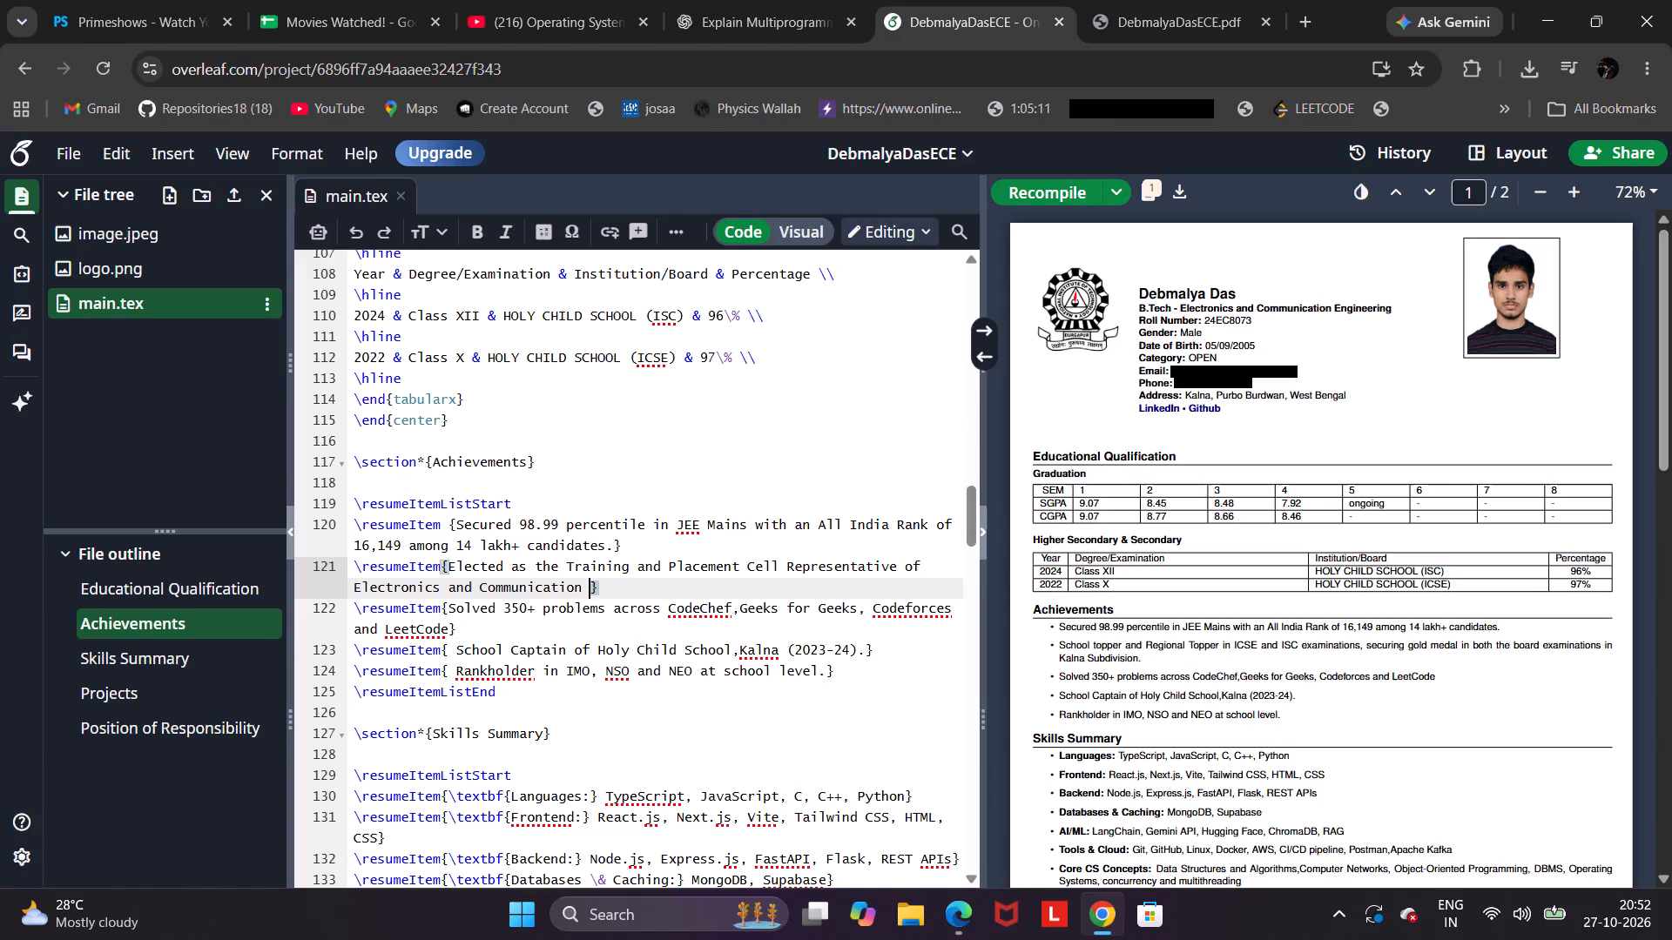
pyautogui.write('Engineering')
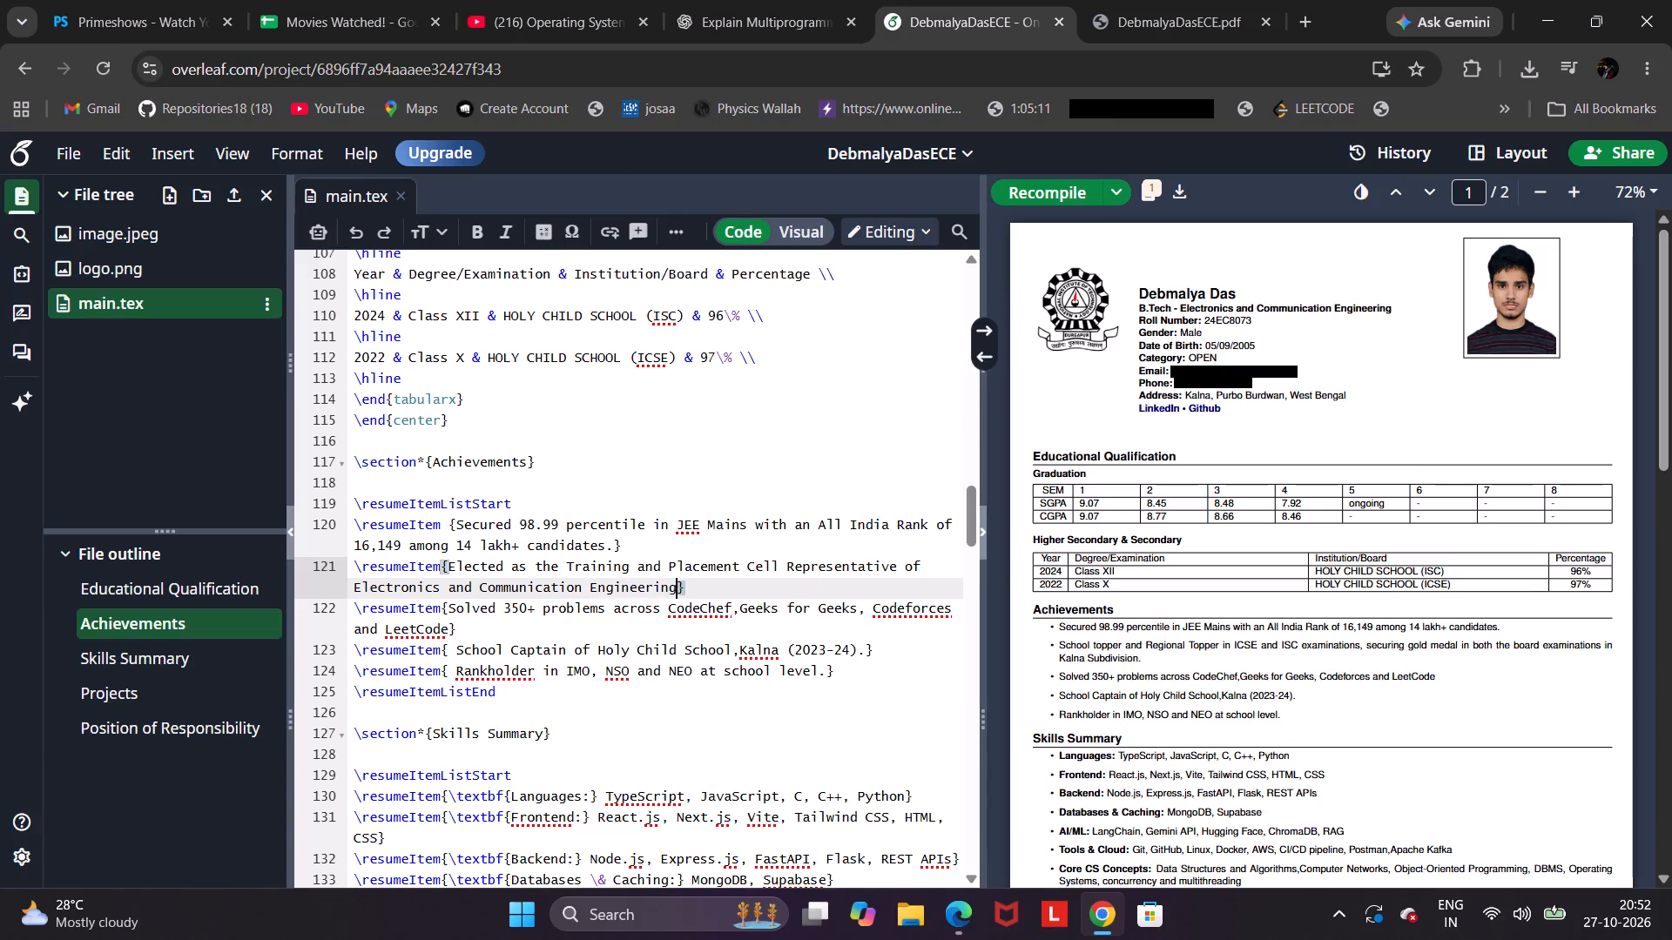
# In the Training and Placement Cell achievement, replace "Electronics and Communication Engineering" with "NIT Durgapur".
pyautogui.press('space')
pyautogui.press('BackSpace')
pyautogui.press('BackSpace')
pyautogui.press('BackSpace')
pyautogui.press('BackSpace')
pyautogui.press('BackSpace')
pyautogui.press('BackSpace')
pyautogui.press('BackSpace')
pyautogui.press('BackSpace')
pyautogui.press('BackSpace')
pyautogui.press('BackSpace')
pyautogui.press('BackSpace')
pyautogui.press('BackSpace')
pyautogui.press('BackSpace')
pyautogui.press('BackSpace')
pyautogui.press('BackSpace')
pyautogui.press('BackSpace')
pyautogui.press('BackSpace')
pyautogui.press('BackSpace')
pyautogui.press('BackSpace')
pyautogui.press('BackSpace')
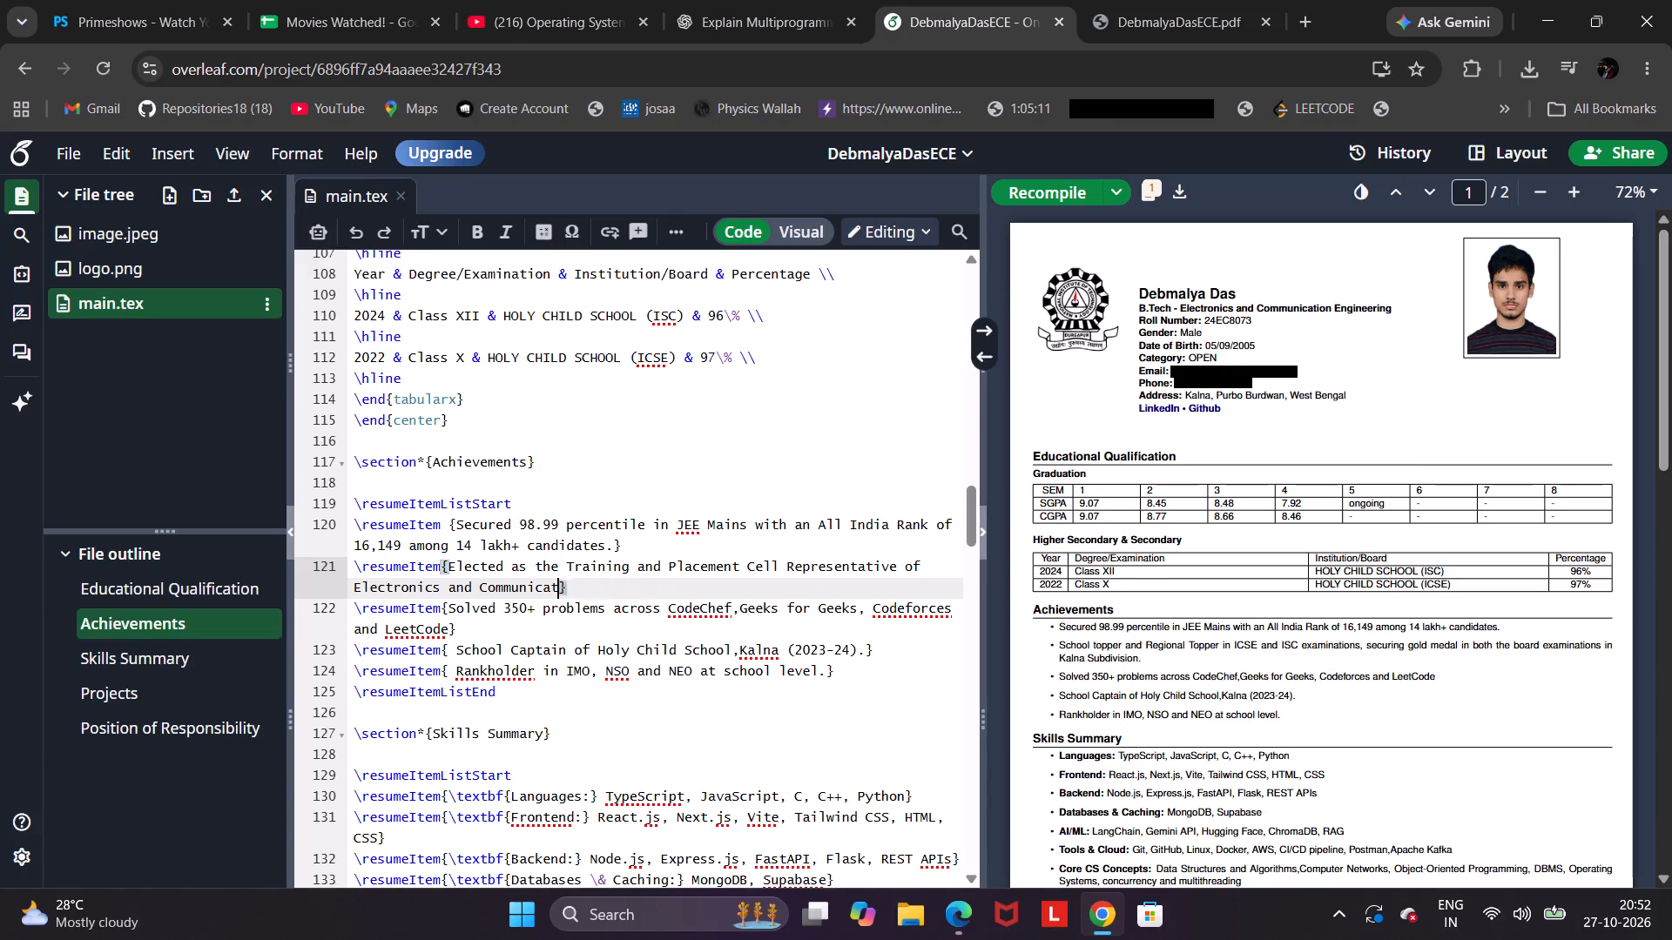
pyautogui.press('BackSpace')
pyautogui.press('BackSpace')
pyautogui.press('BackSpace')
pyautogui.press('BackSpace')
pyautogui.press('BackSpace')
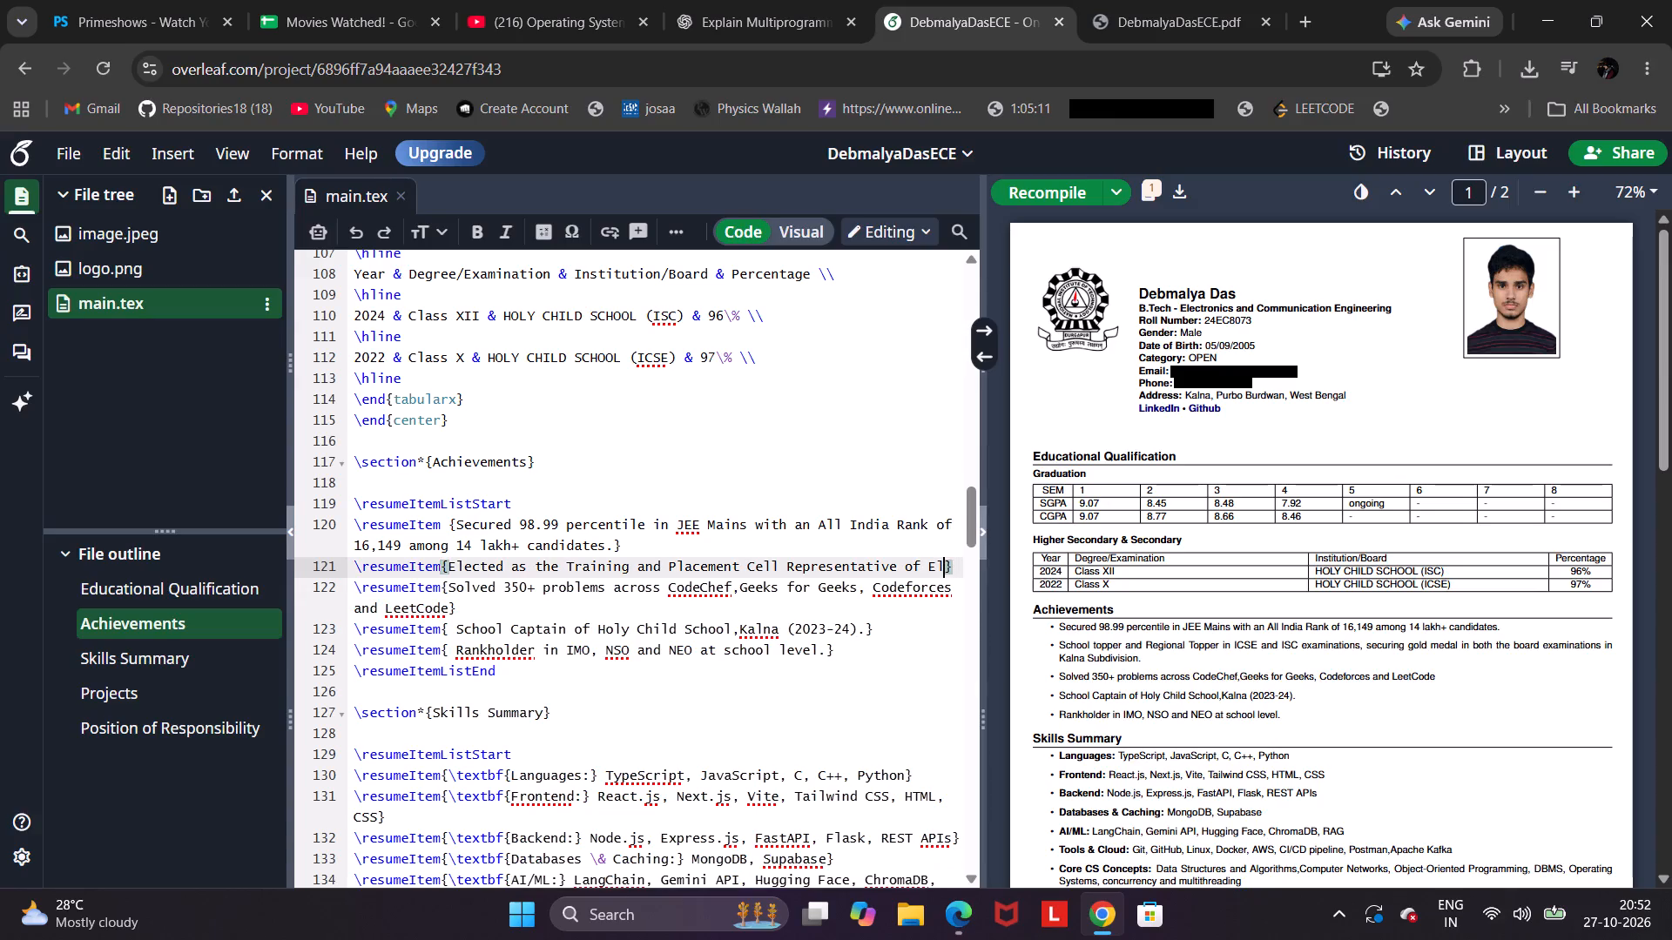
pyautogui.press('BackSpace')
pyautogui.press('BackSpace')
pyautogui.press('BackSpace')
pyautogui.press('space')
pyautogui.write('NIT Durgapur')
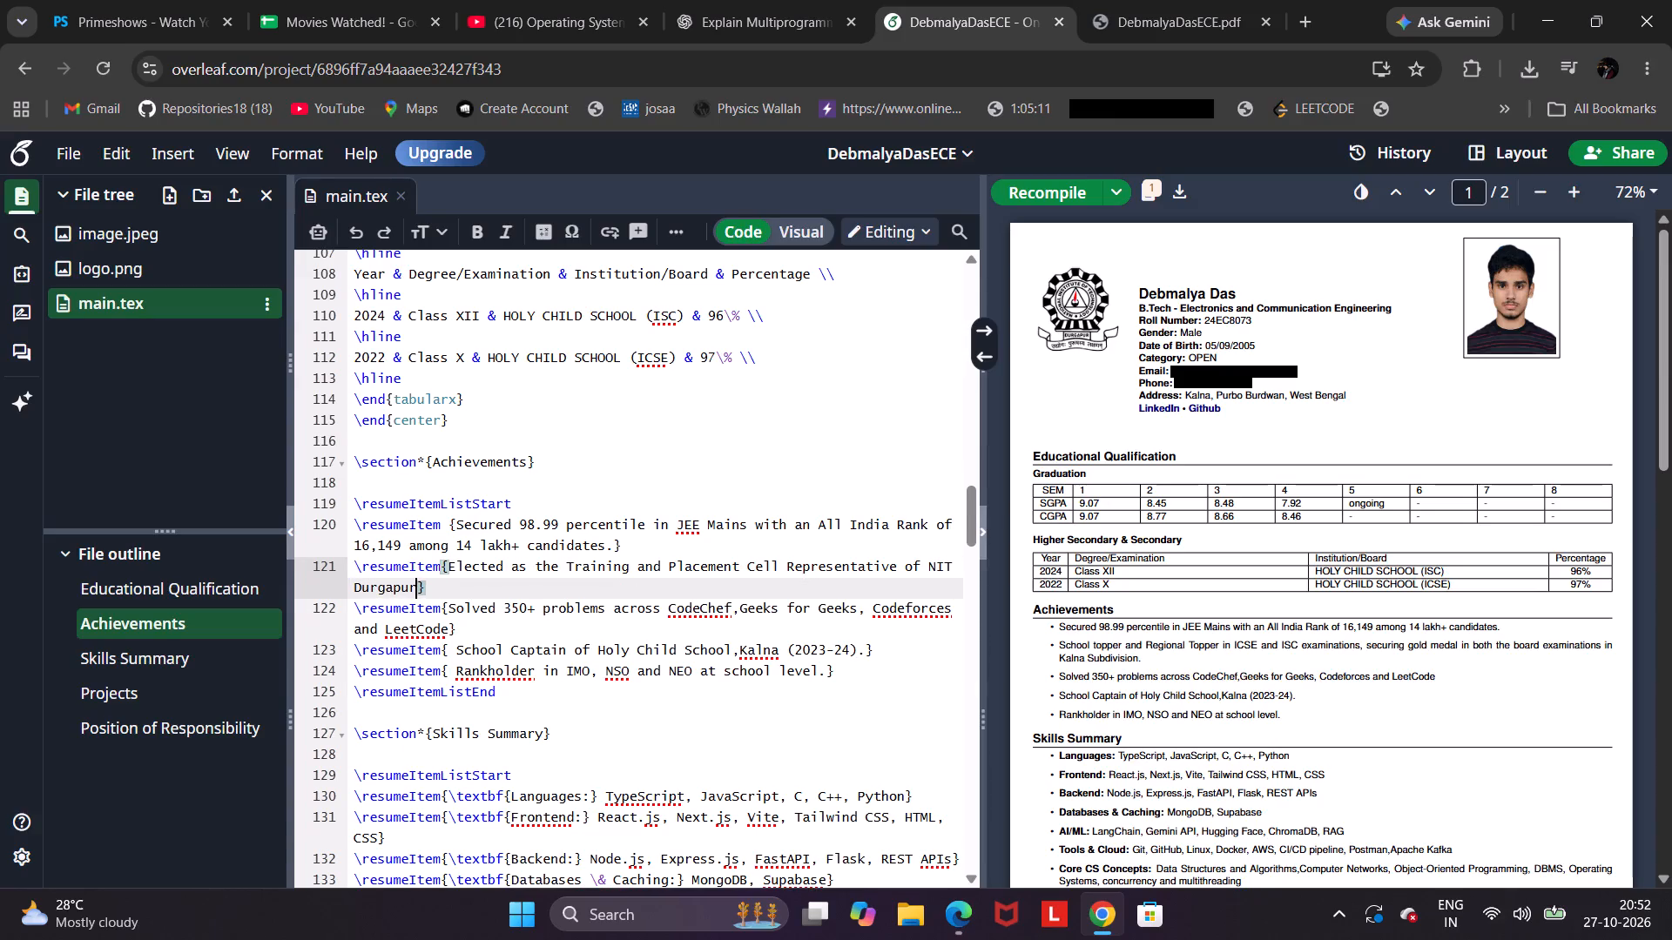
# Replace the School Captain achievement with "spearheaded Technical Events and Hackathons at the GNU/Linux Users' Group,NIT Durgapur".
pyautogui.click(794, 636)
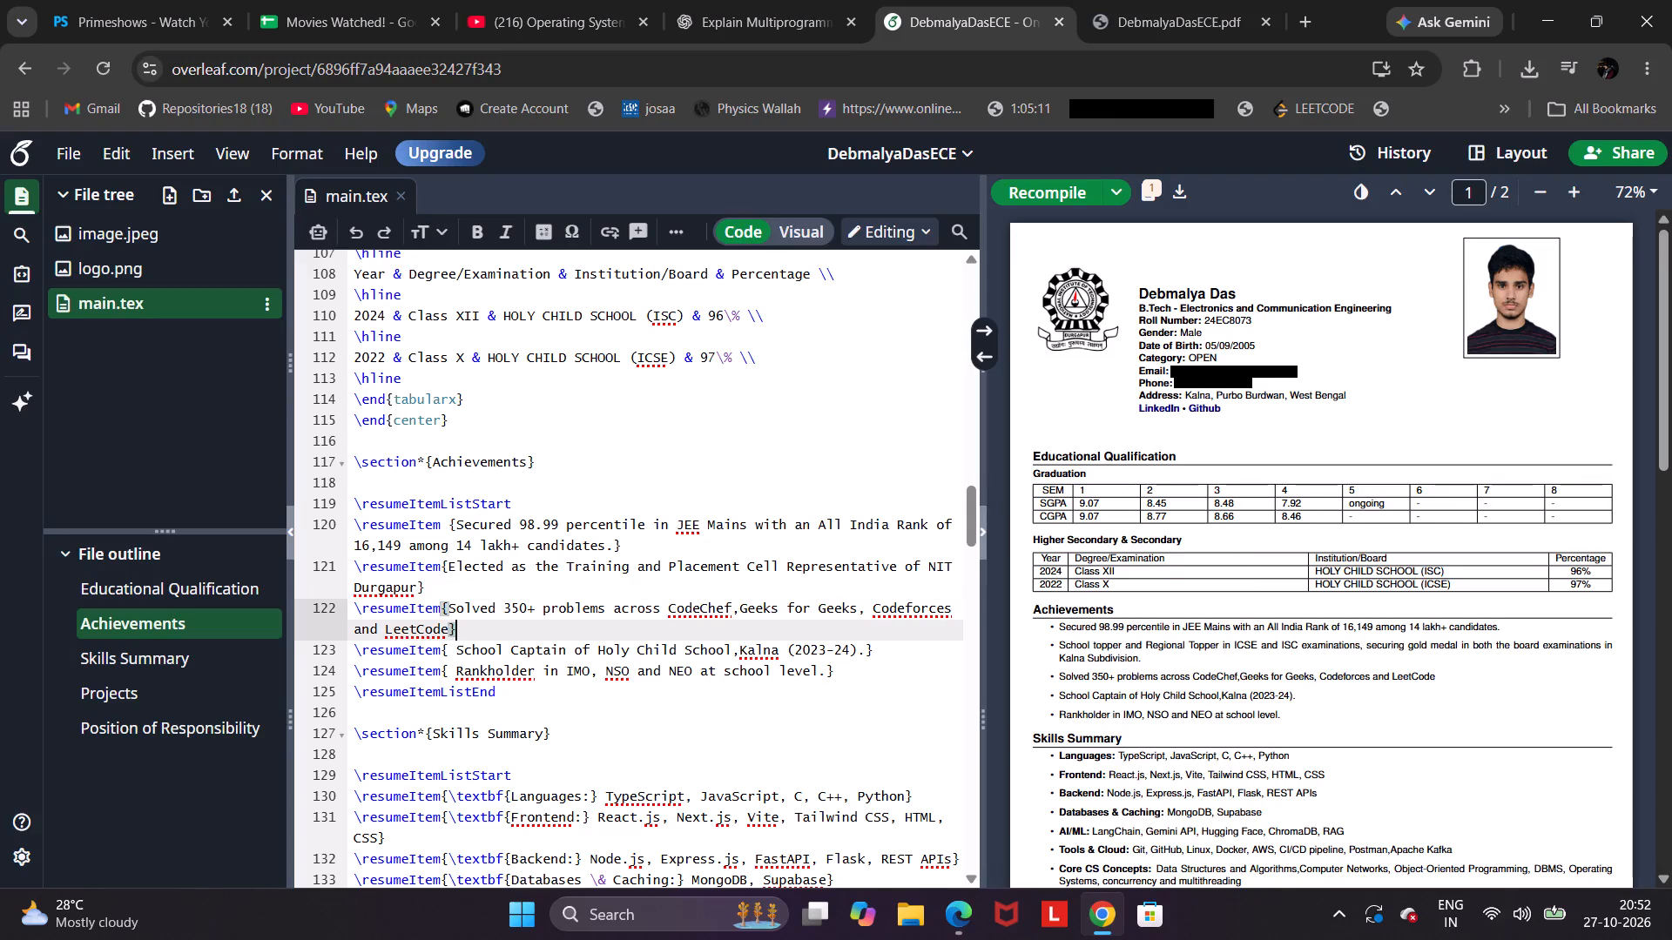
pyautogui.moveTo(866, 650); pyautogui.dragTo(608, 630)
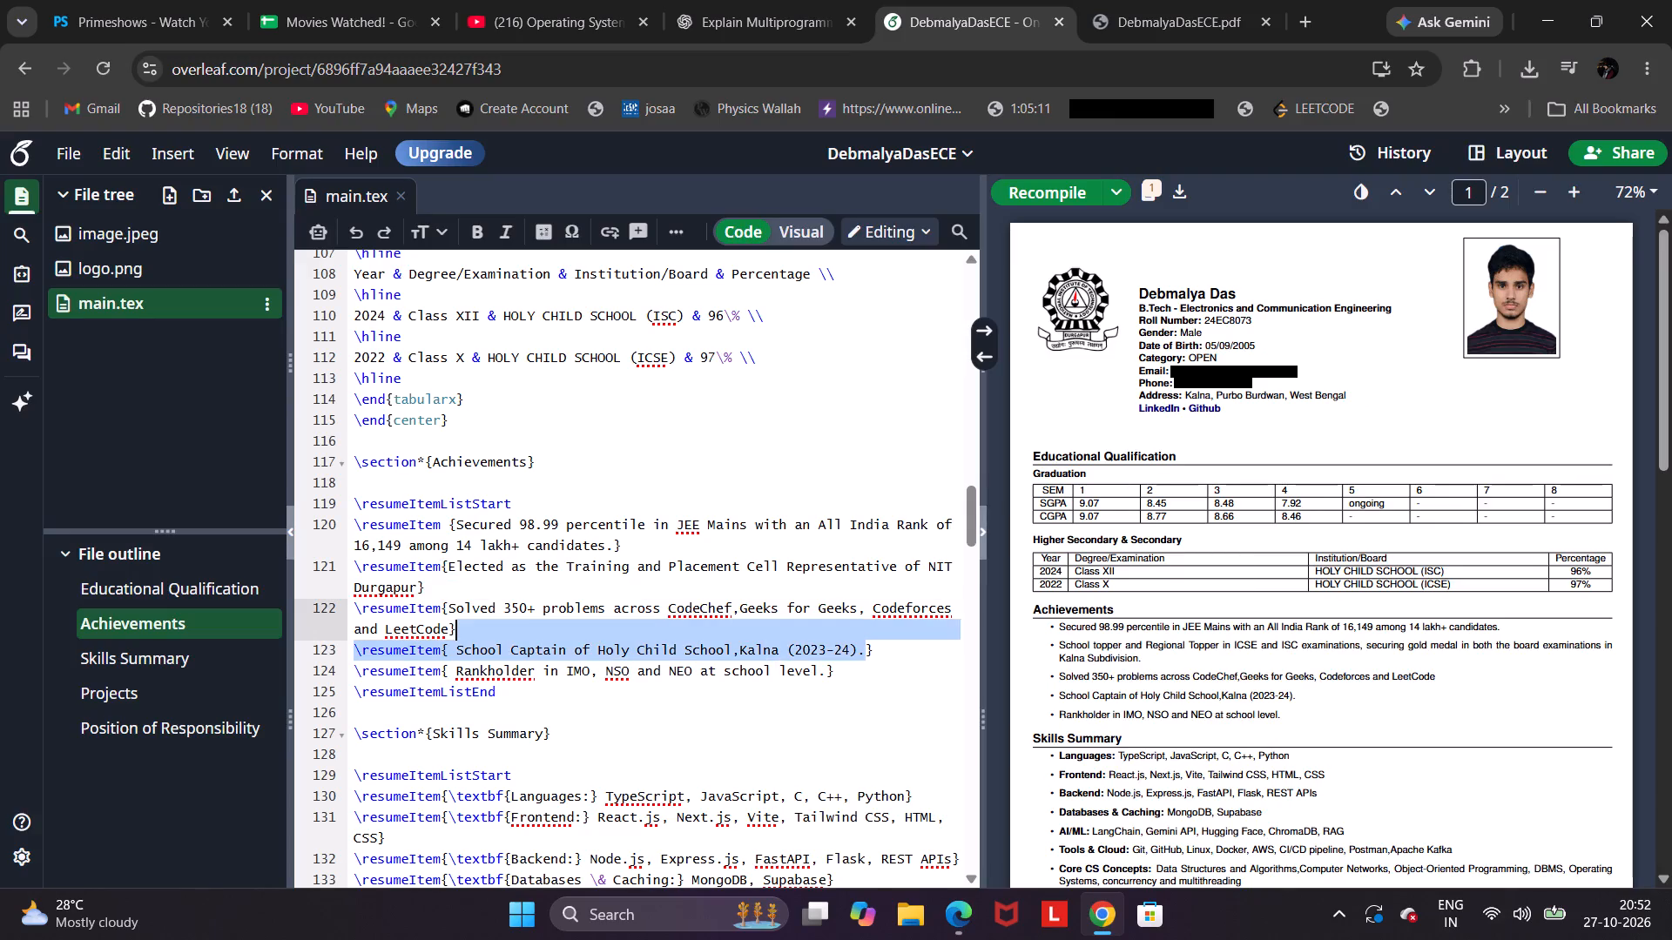
pyautogui.moveTo(608, 630); pyautogui.dragTo(456, 644)
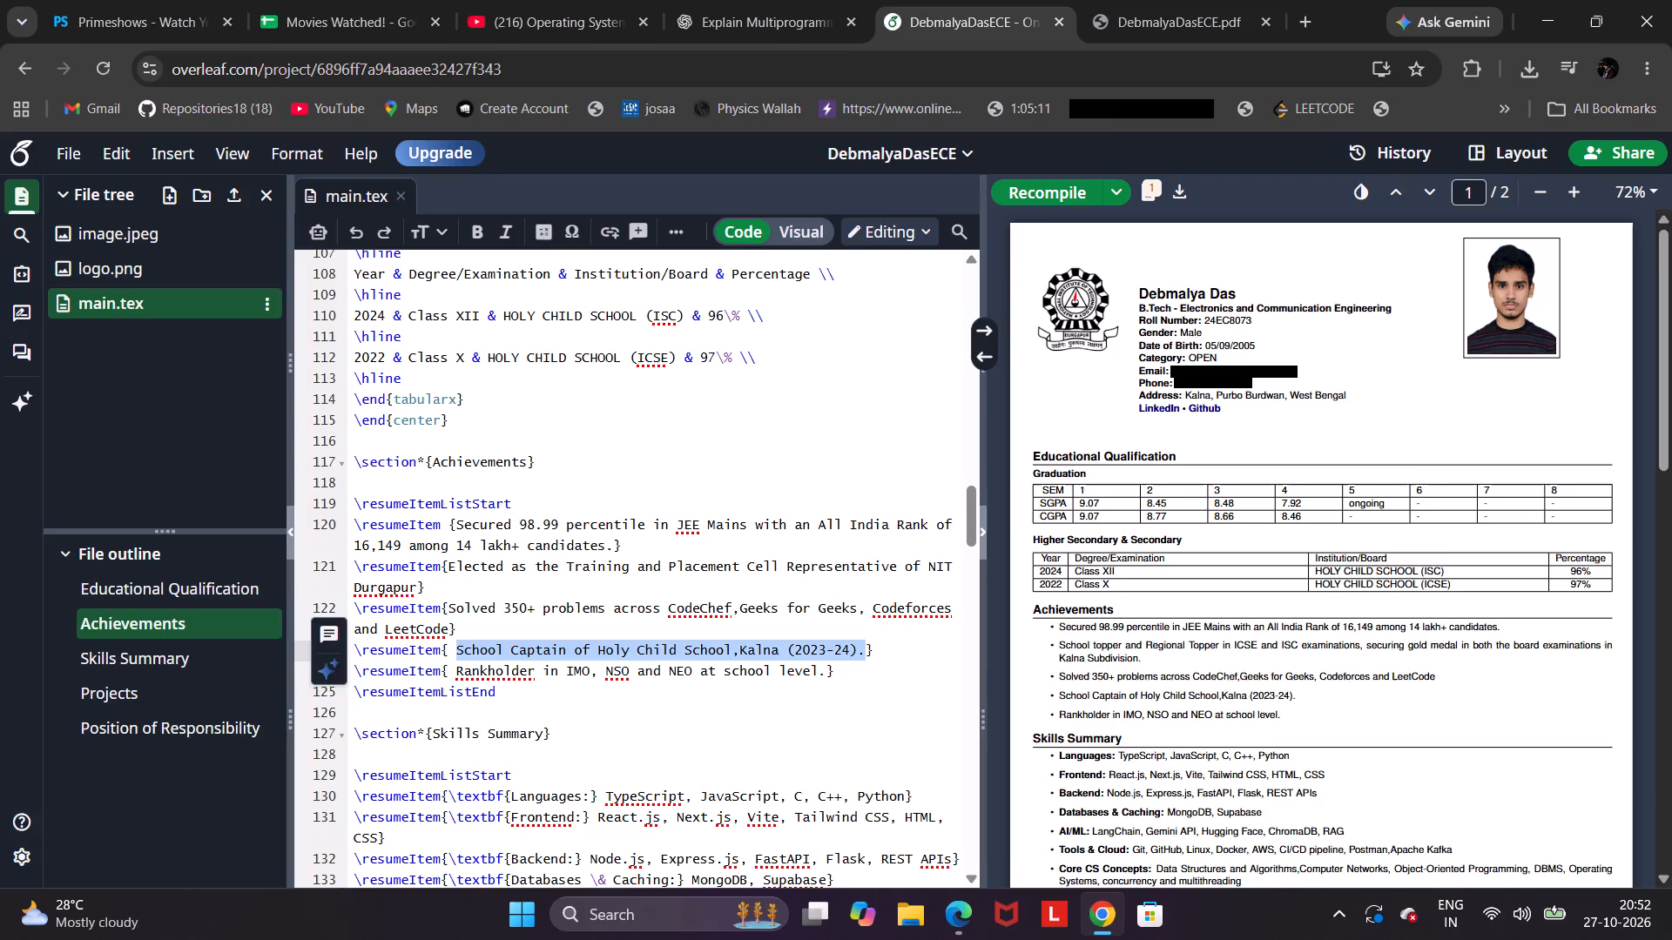
pyautogui.press('BackSpace')
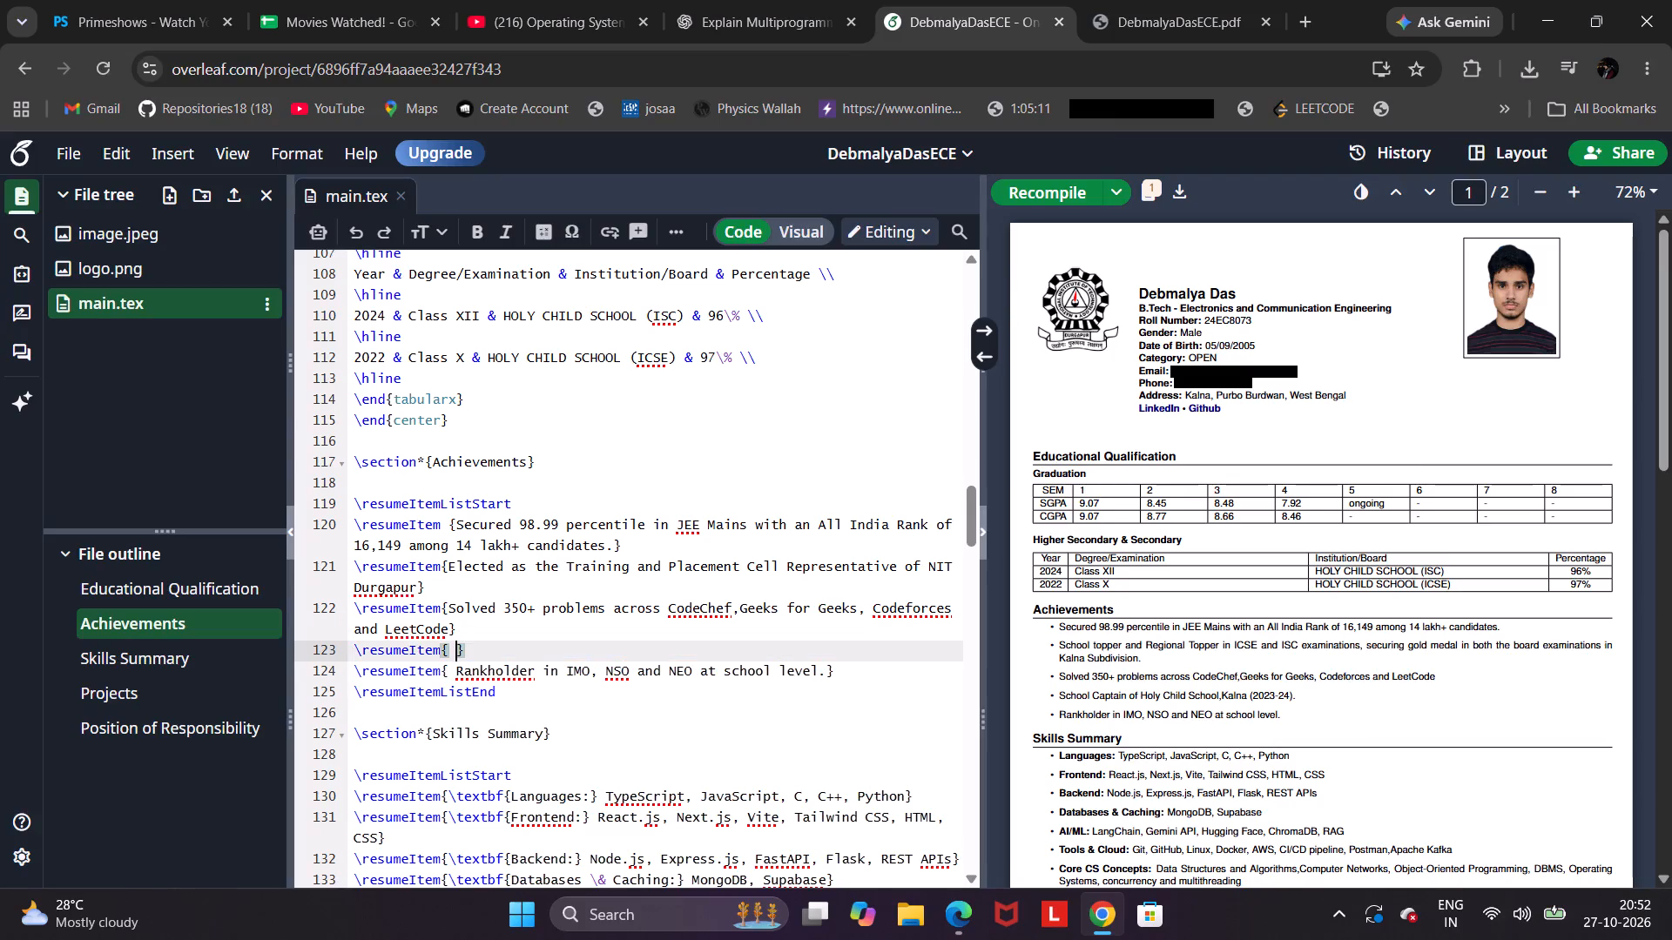
pyautogui.write('spear')
pyautogui.write('he')
pyautogui.write('aded TRe')
pyautogui.press('BackSpace')
pyautogui.press('BackSpace')
pyautogui.write('echnical Ee')
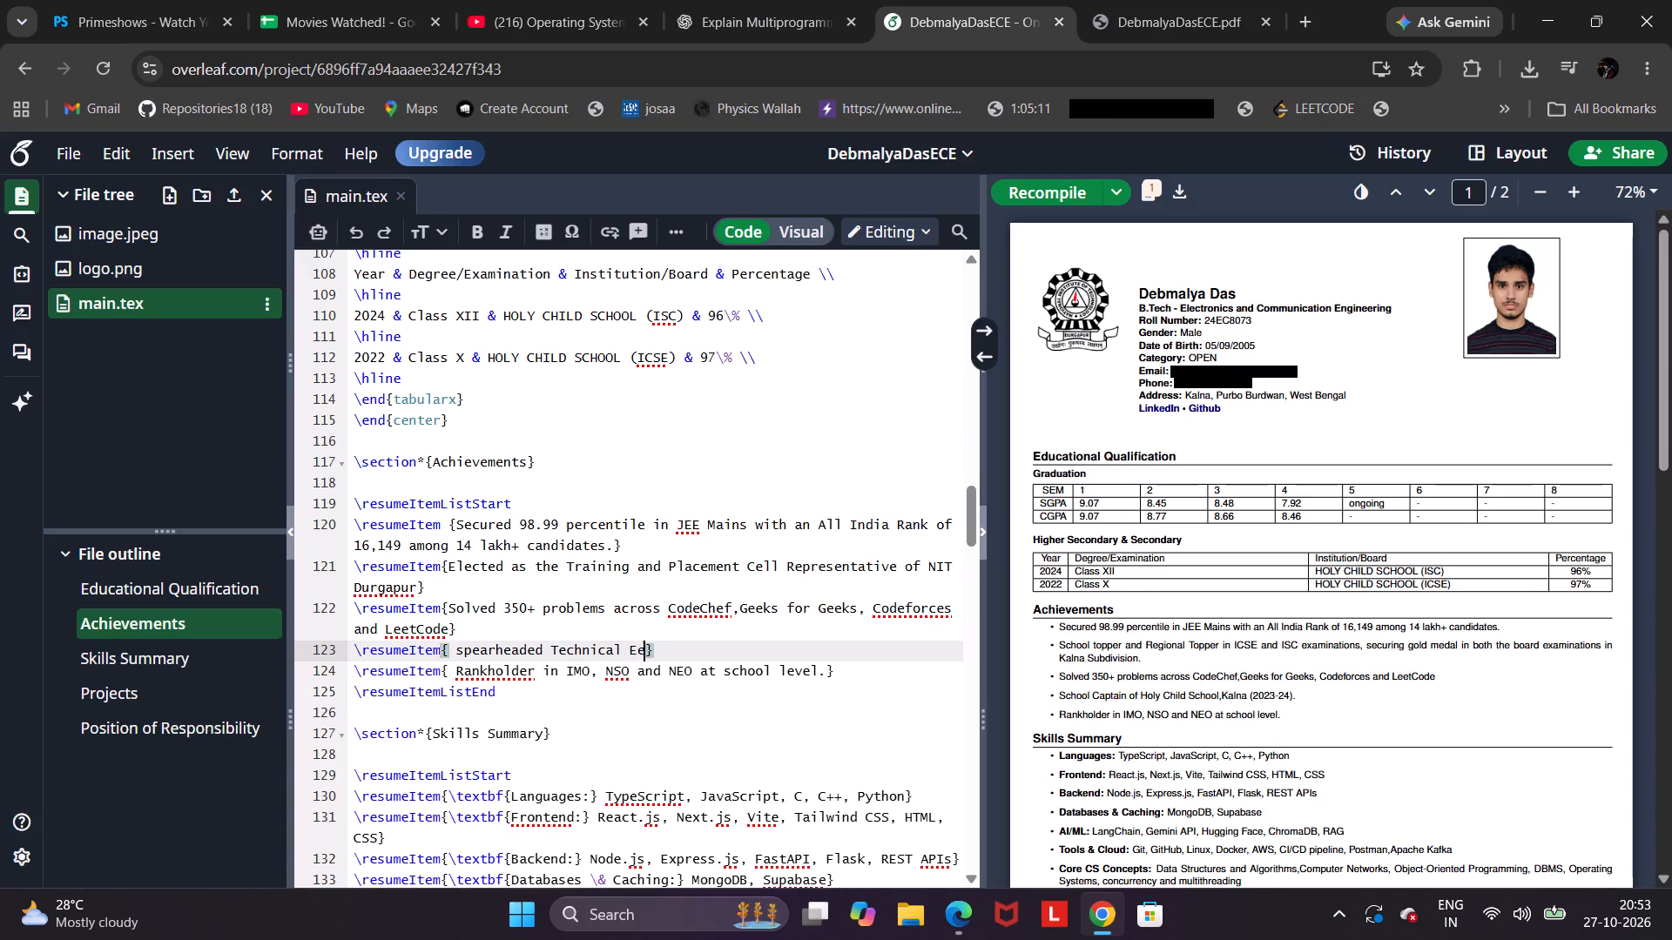
pyautogui.press('BackSpace')
pyautogui.write('ventws')
pyautogui.press('space')
pyautogui.press('BackSpace')
pyautogui.press('BackSpace')
pyautogui.press('BackSpace')
pyautogui.write('s an')
pyautogui.press('space')
pyautogui.press('BackSpace')
pyautogui.write('d')
pyautogui.press('space')
pyautogui.write('Hackathons')
pyautogui.press('space')
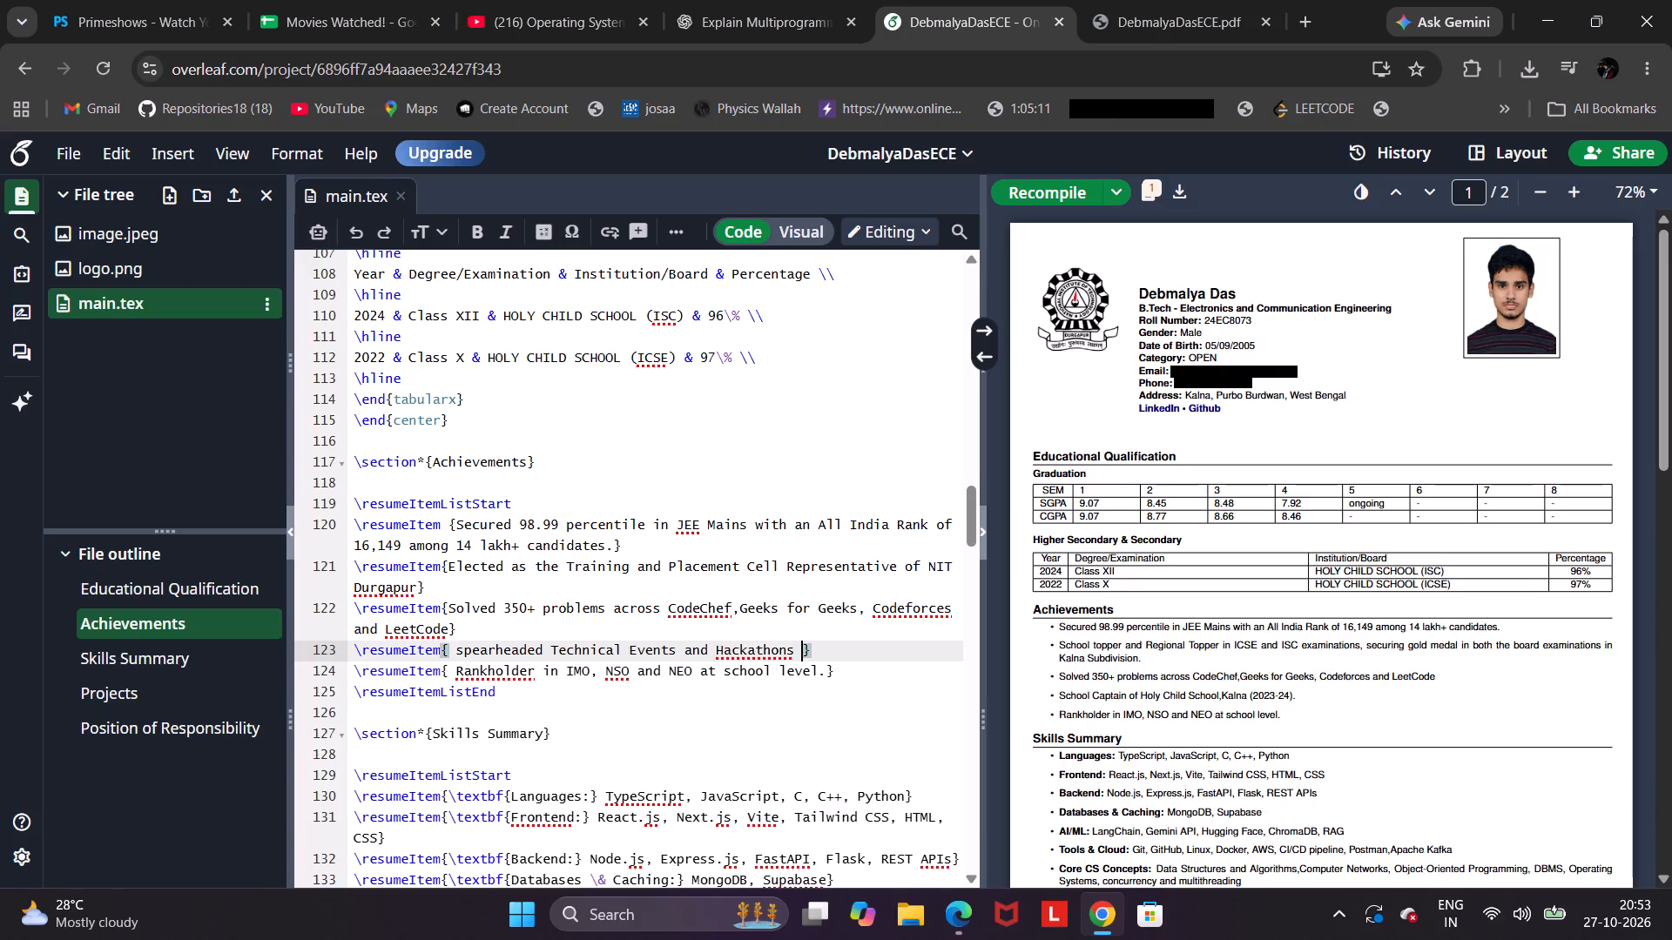
pyautogui.write('at thr')
pyautogui.press('space')
pyautogui.press('BackSpace')
pyautogui.press('BackSpace')
pyautogui.write('e')
pyautogui.press('space')
pyautogui.write('GNU')
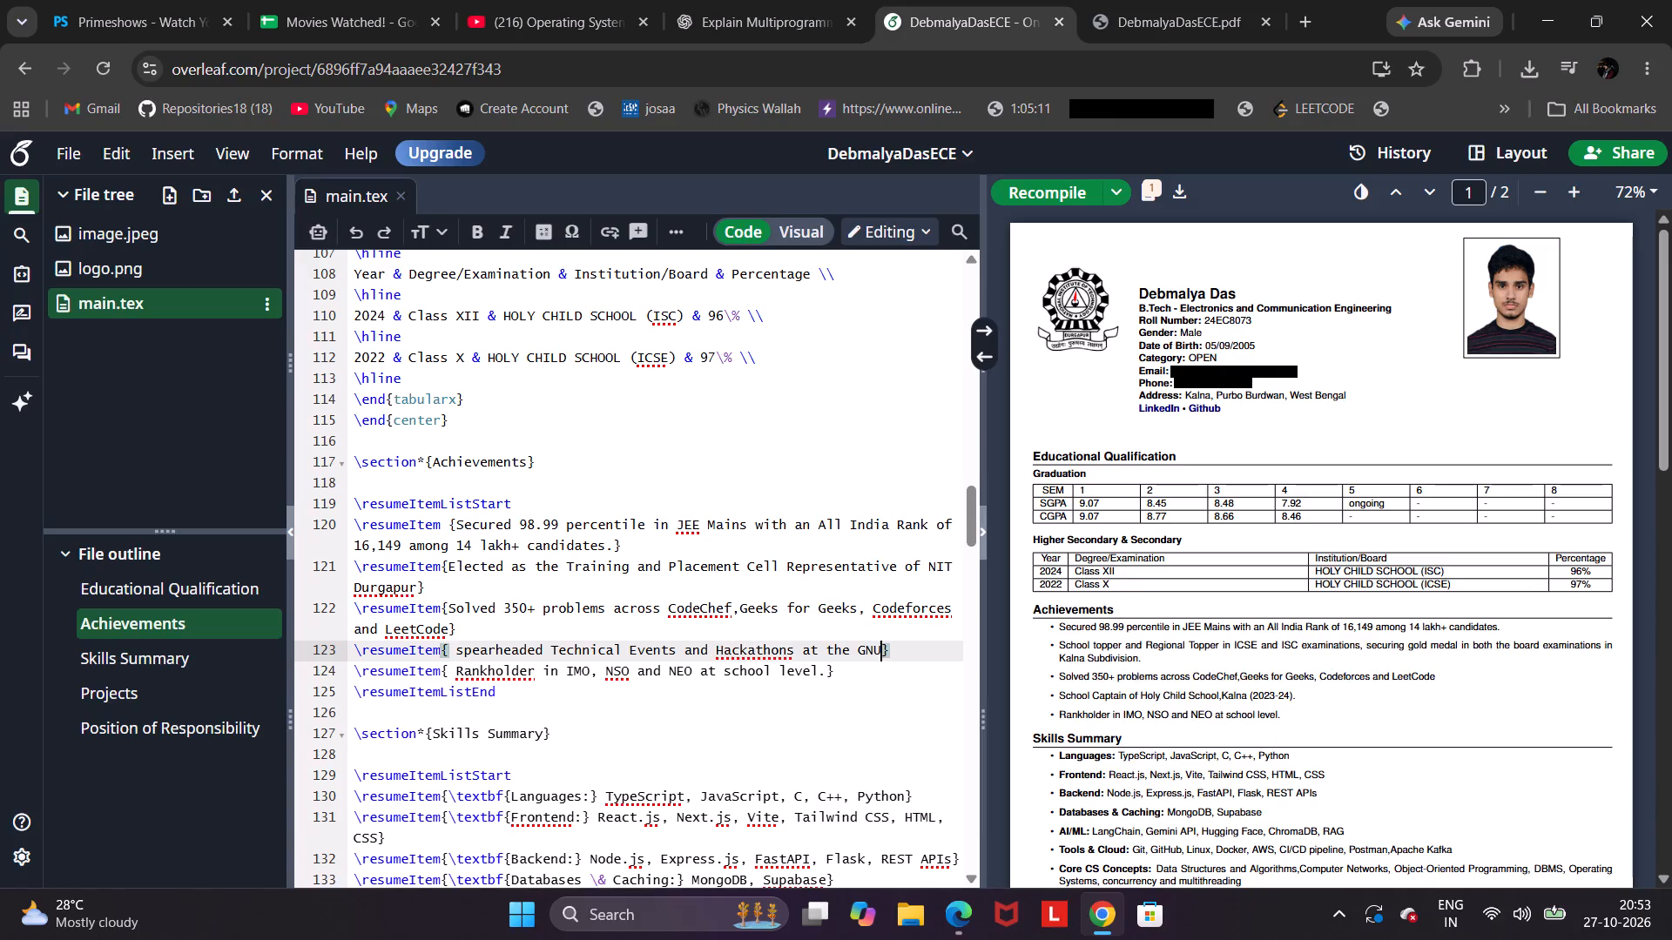
pyautogui.press('/')
pyautogui.write('Linux')
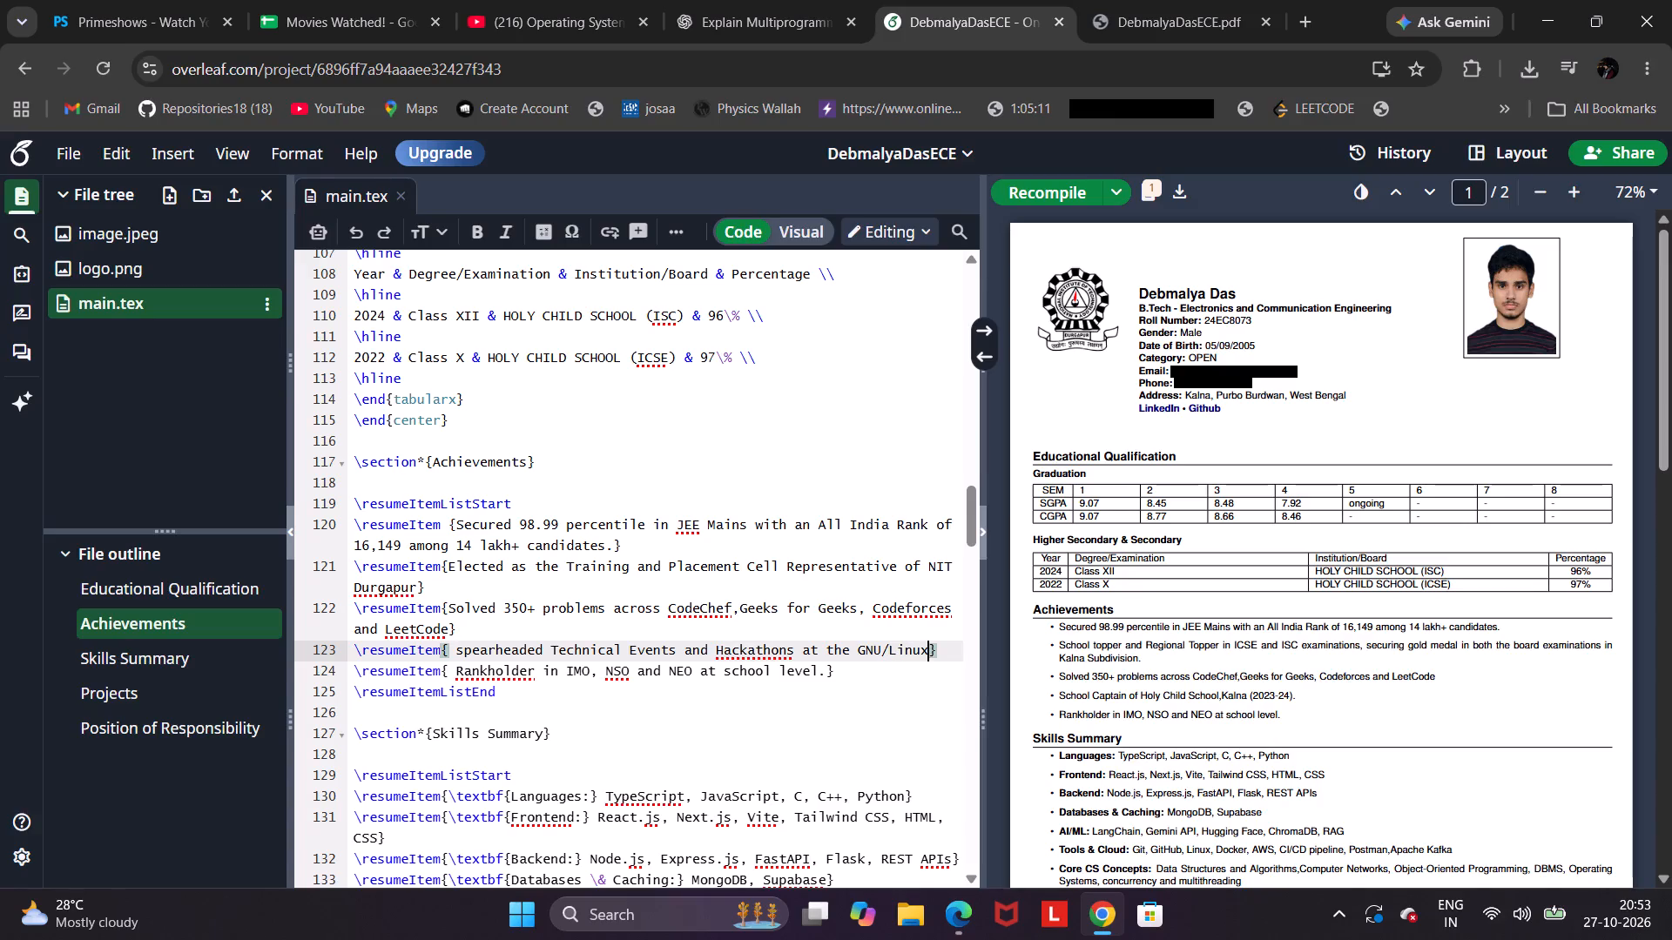
pyautogui.press('Left')
pyautogui.press('Left')
pyautogui.press('Left')
pyautogui.press('Left')
pyautogui.press('Left')
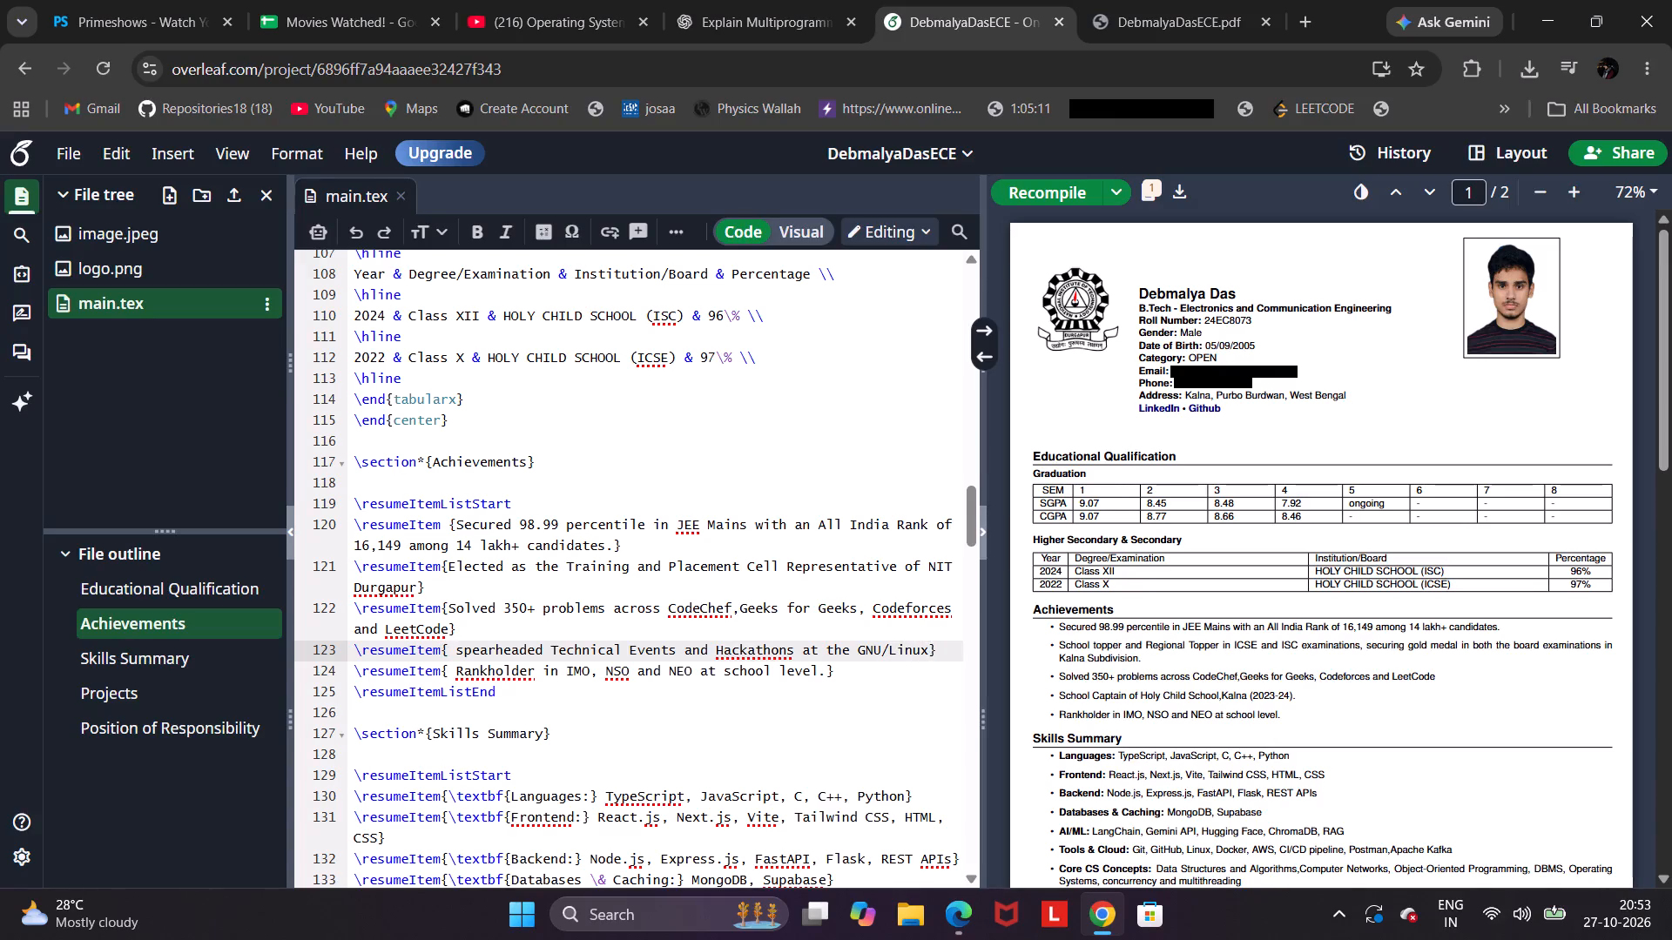
pyautogui.press('Right')
pyautogui.press('Right')
pyautogui.press('Right')
pyautogui.press('Right')
pyautogui.press('Right')
pyautogui.press('space')
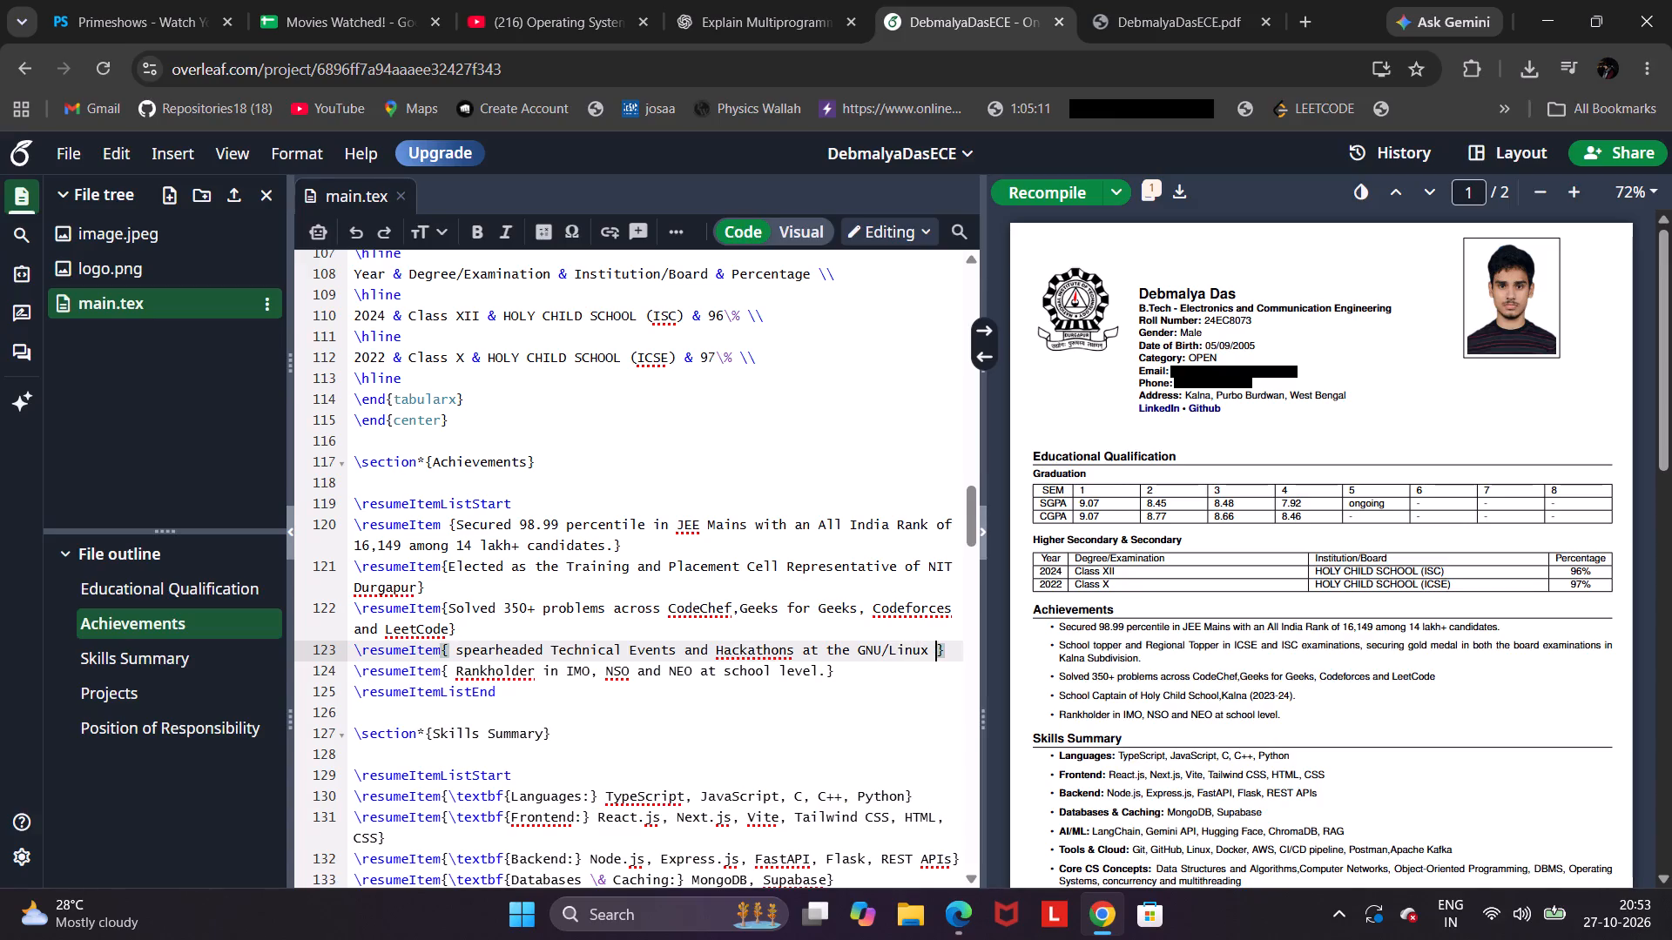
pyautogui.write('Users')
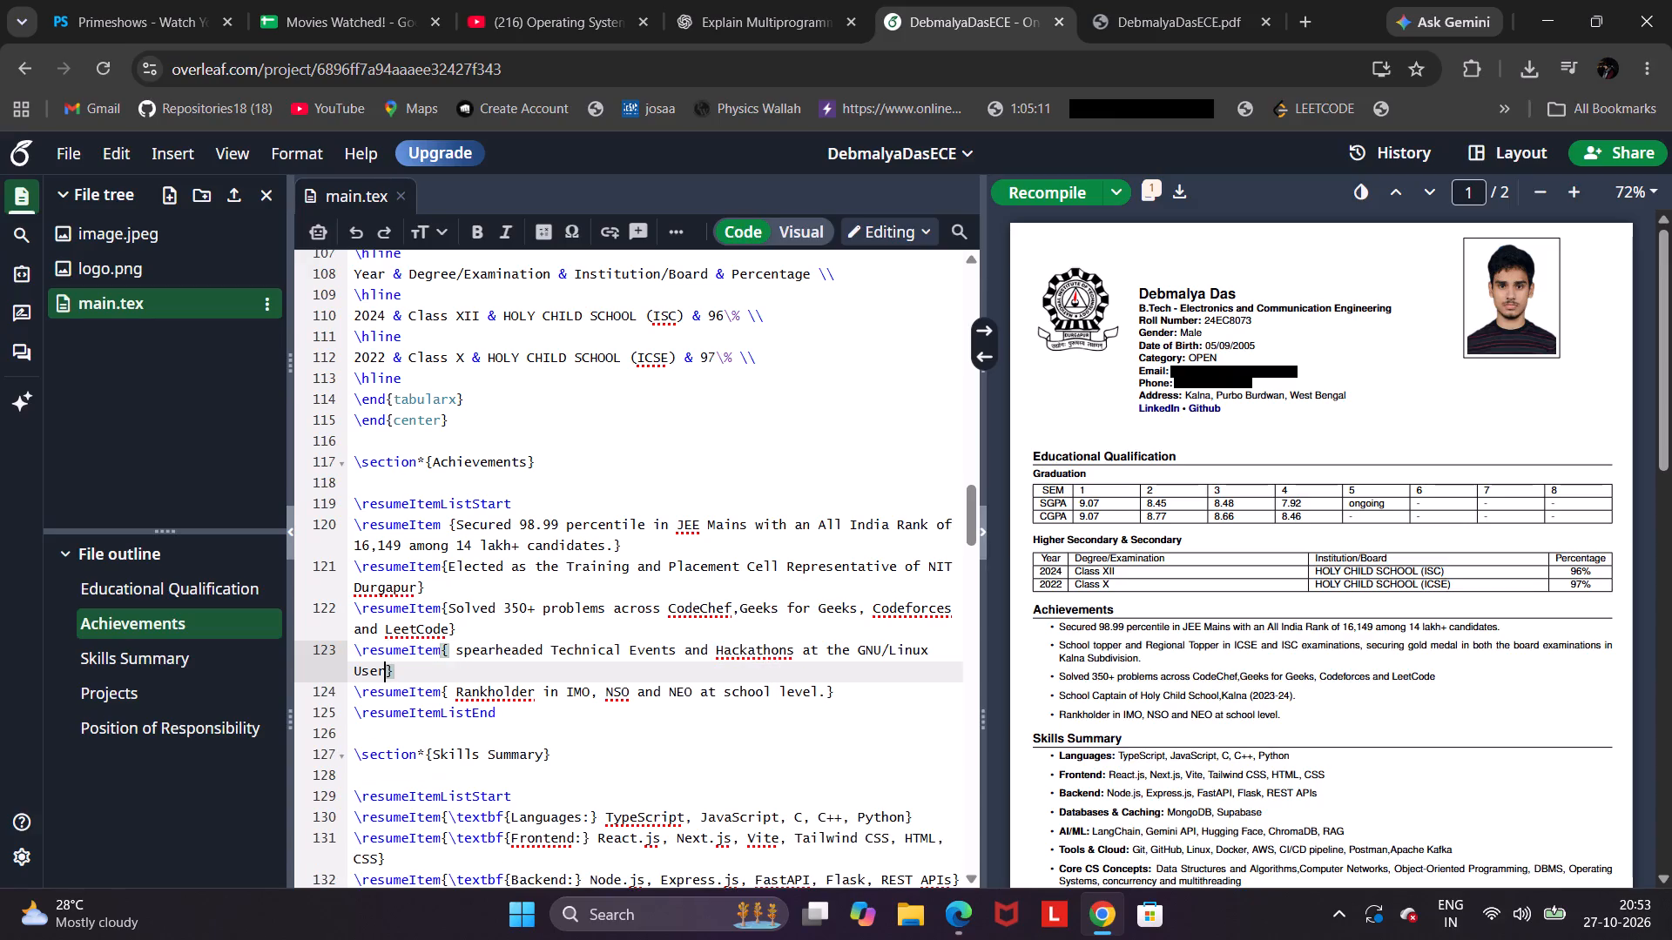
pyautogui.write("' Gr")
pyautogui.write('op')
pyautogui.press('BackSpace')
pyautogui.write('up')
pyautogui.press('space')
pyautogui.press('BackSpace')
pyautogui.write(',NIT Durgapur')
pyautogui.click(588, 721)
# Change the number of solved coding problems in the Achievements section to 450+.
pyautogui.scroll(-1, 649, 685)
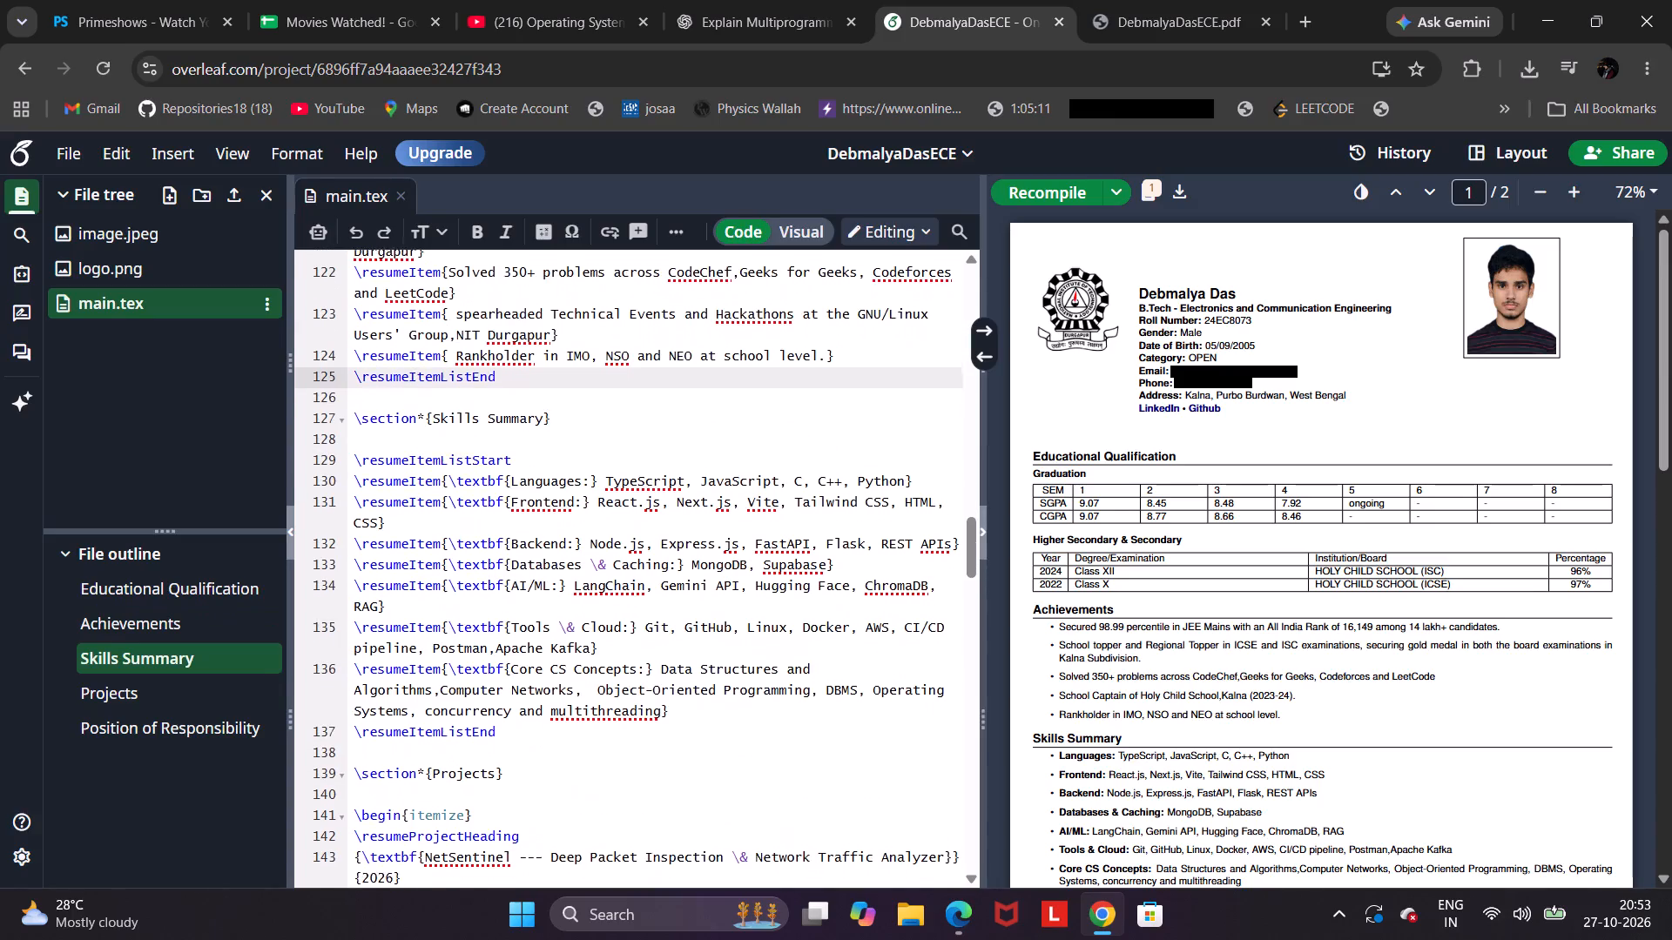
pyautogui.scroll(-1, 649, 685)
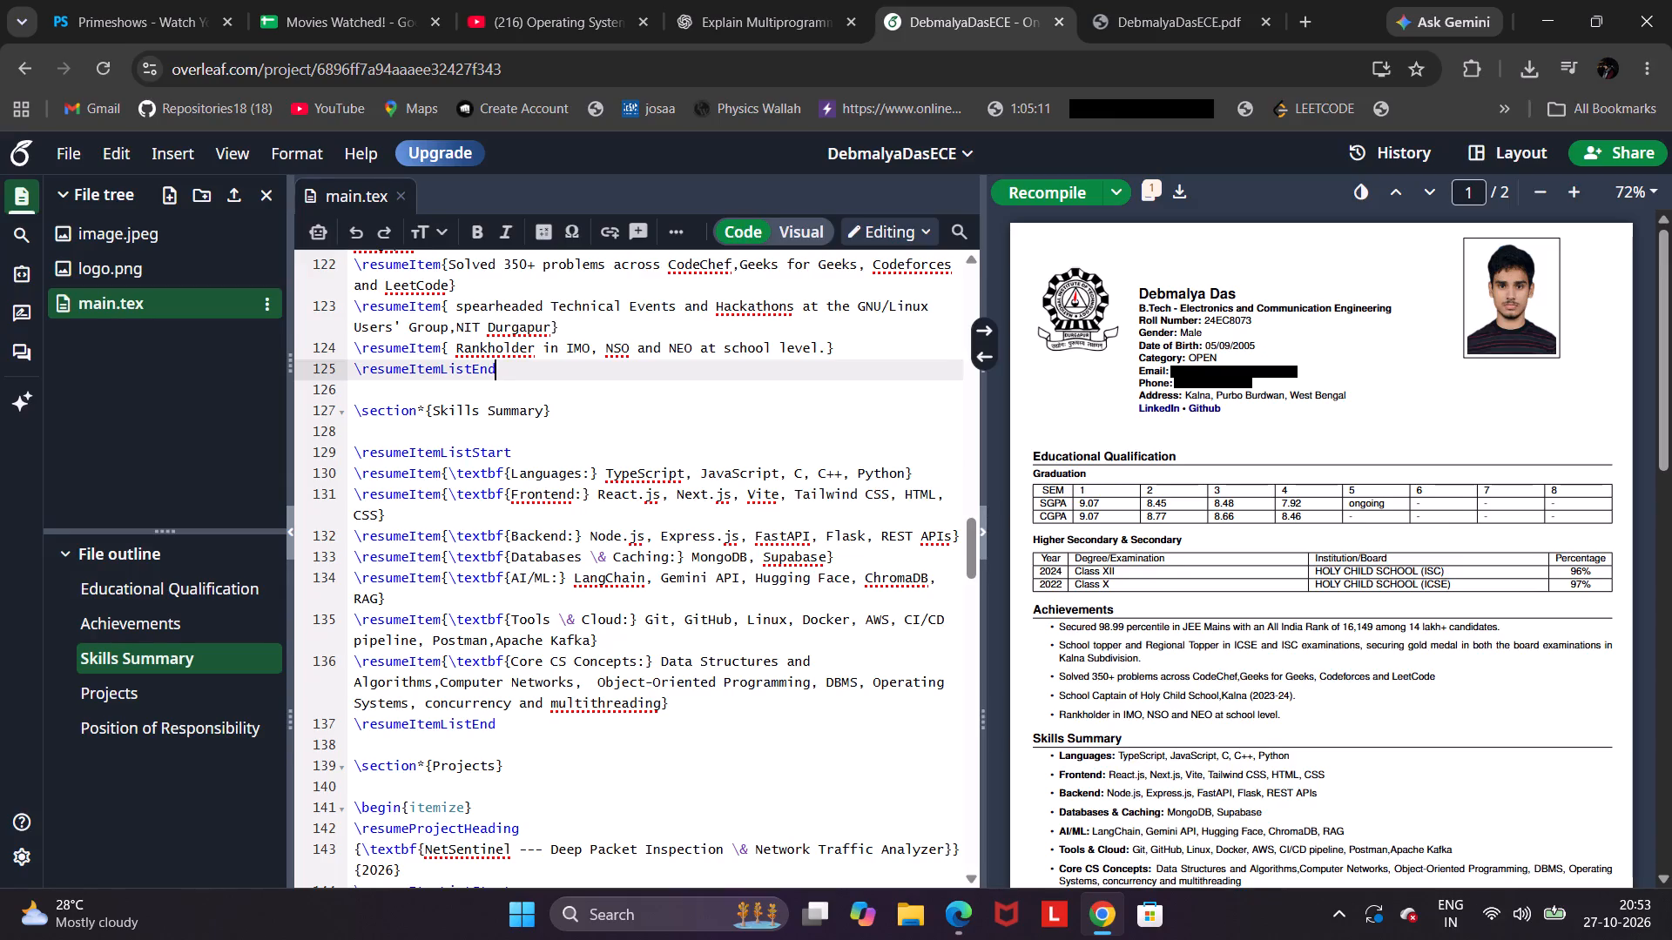
pyautogui.scroll(3, 649, 685)
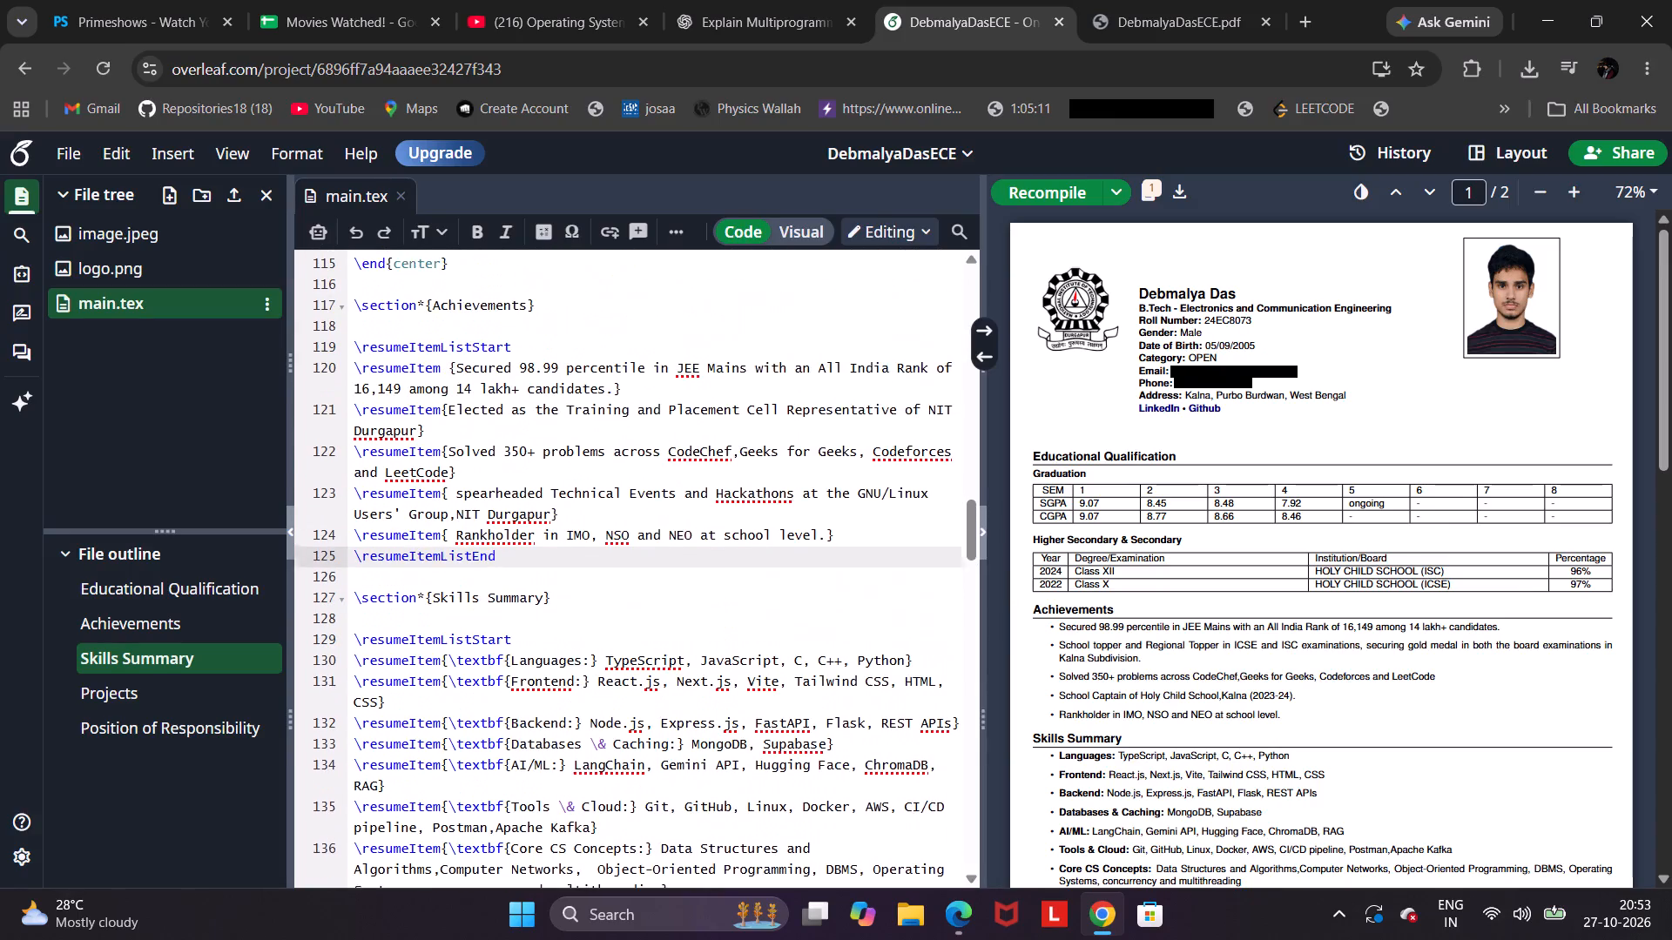
pyautogui.scroll(2, 649, 685)
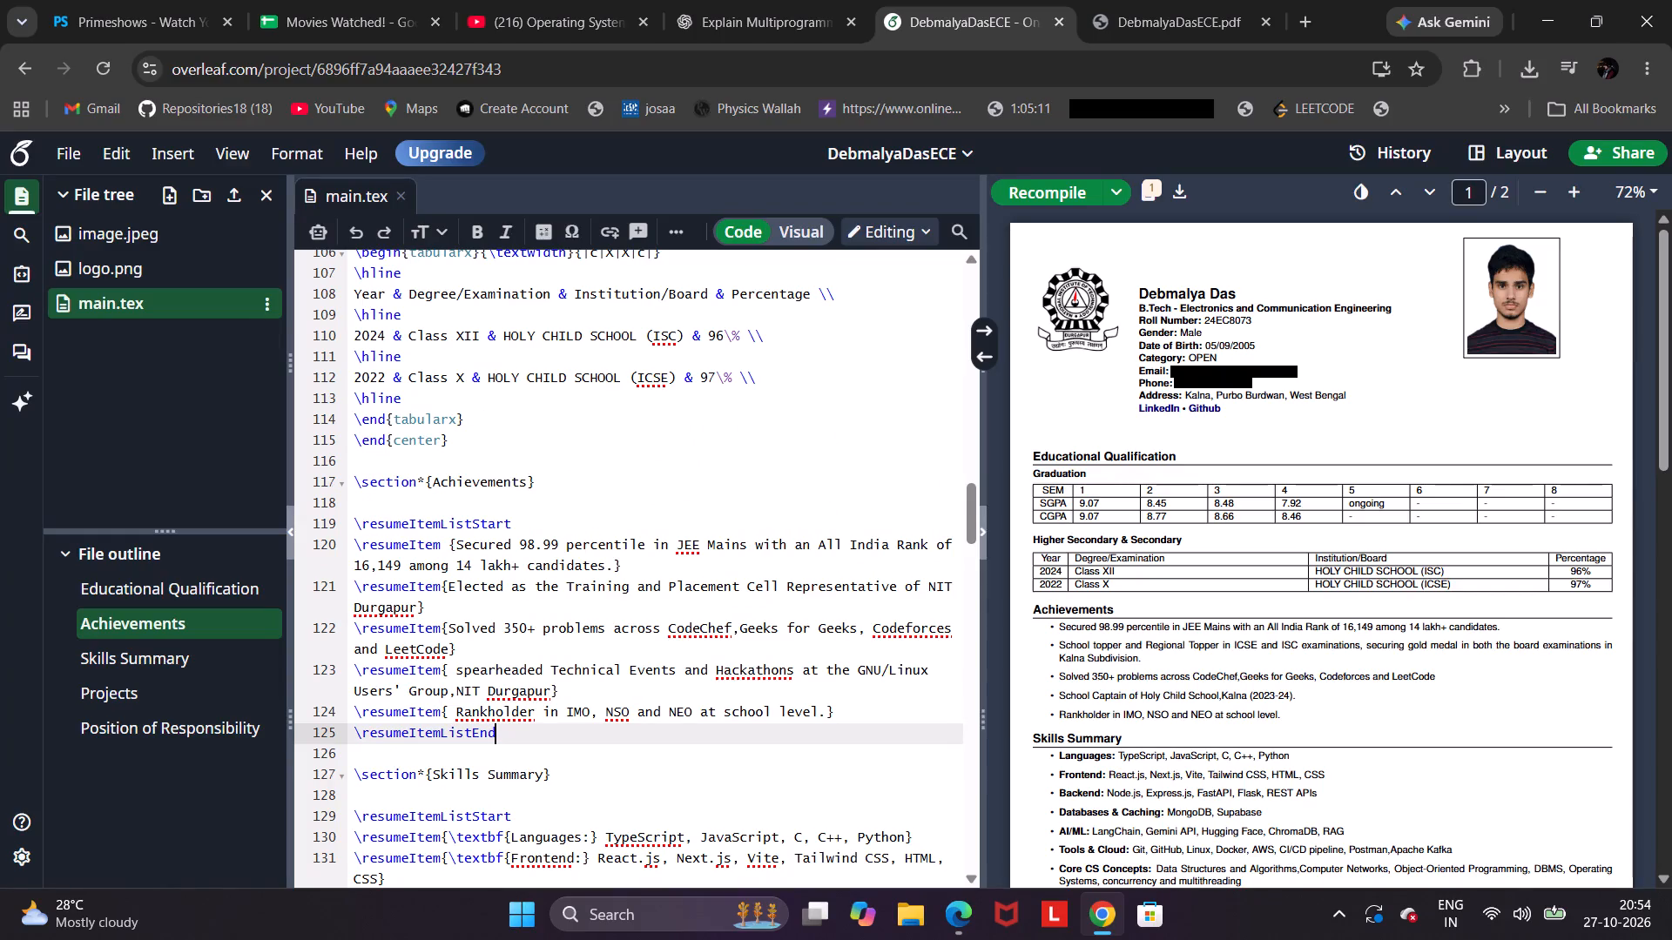
pyautogui.click(514, 623)
pyautogui.press('BackSpace')
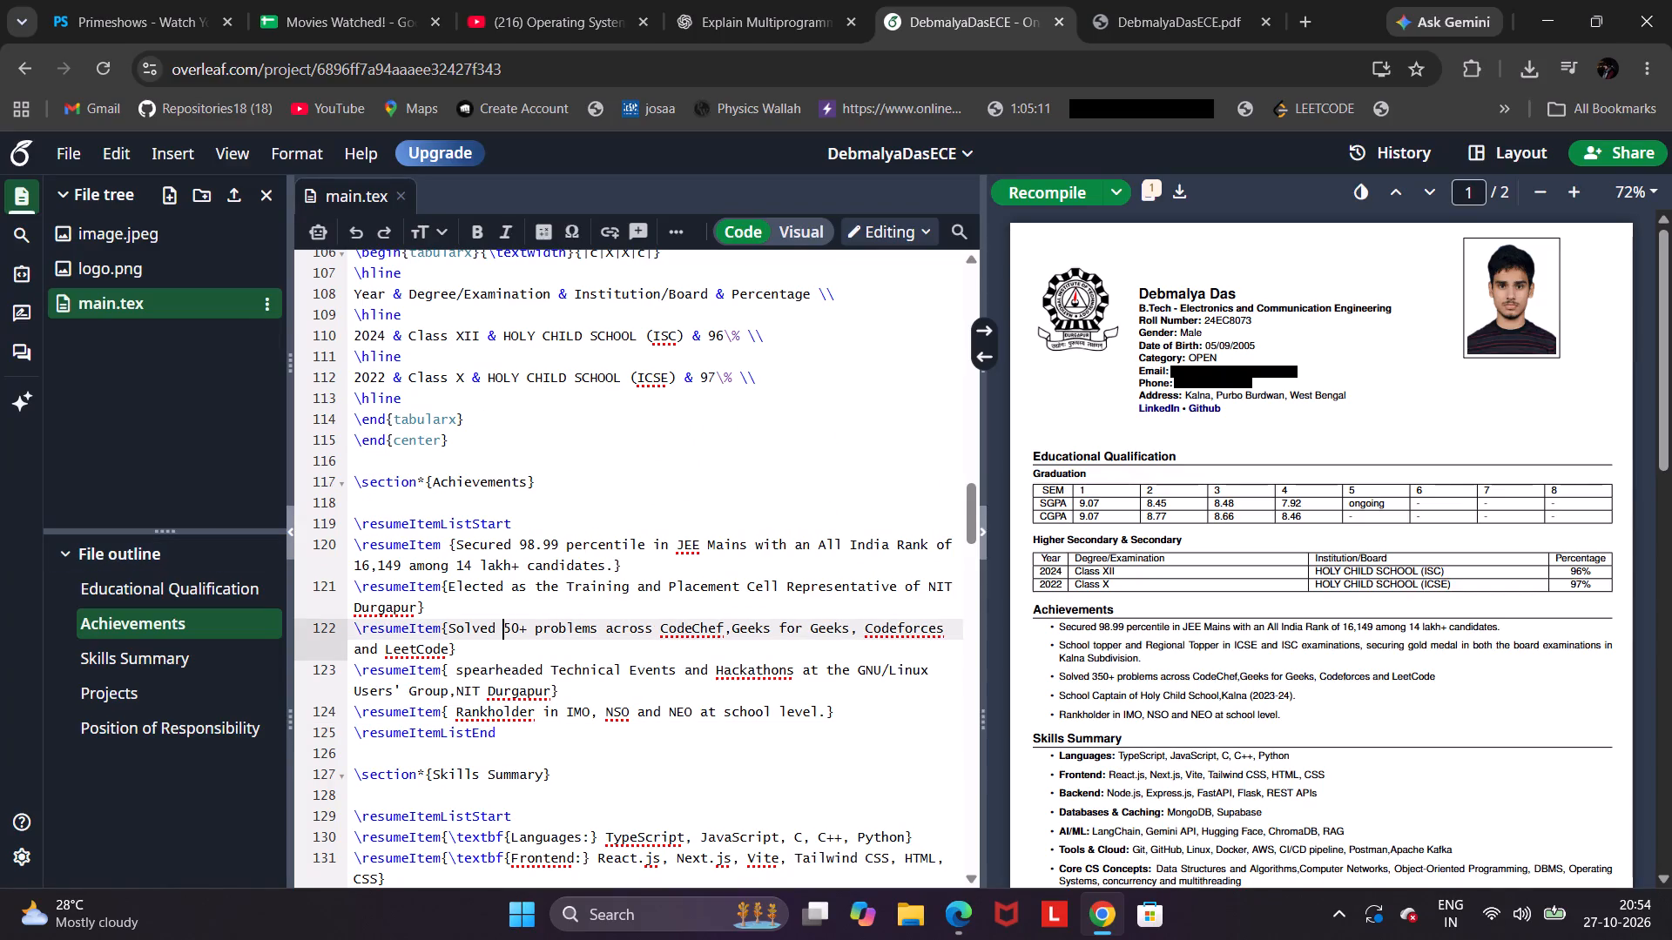
pyautogui.press('4')
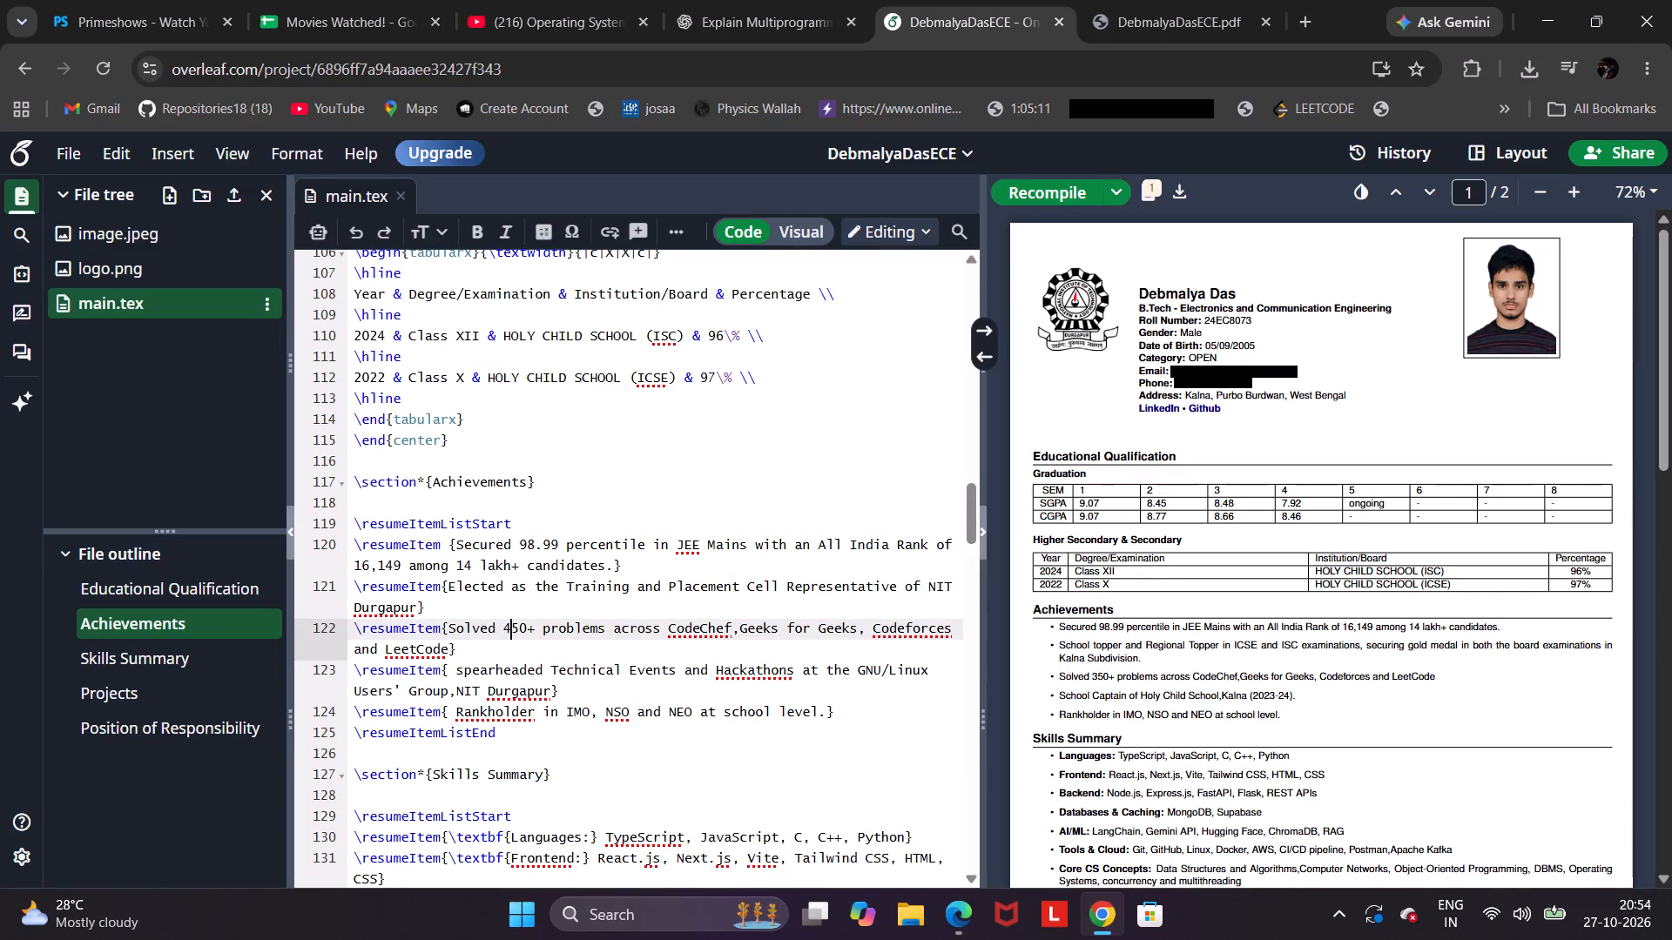
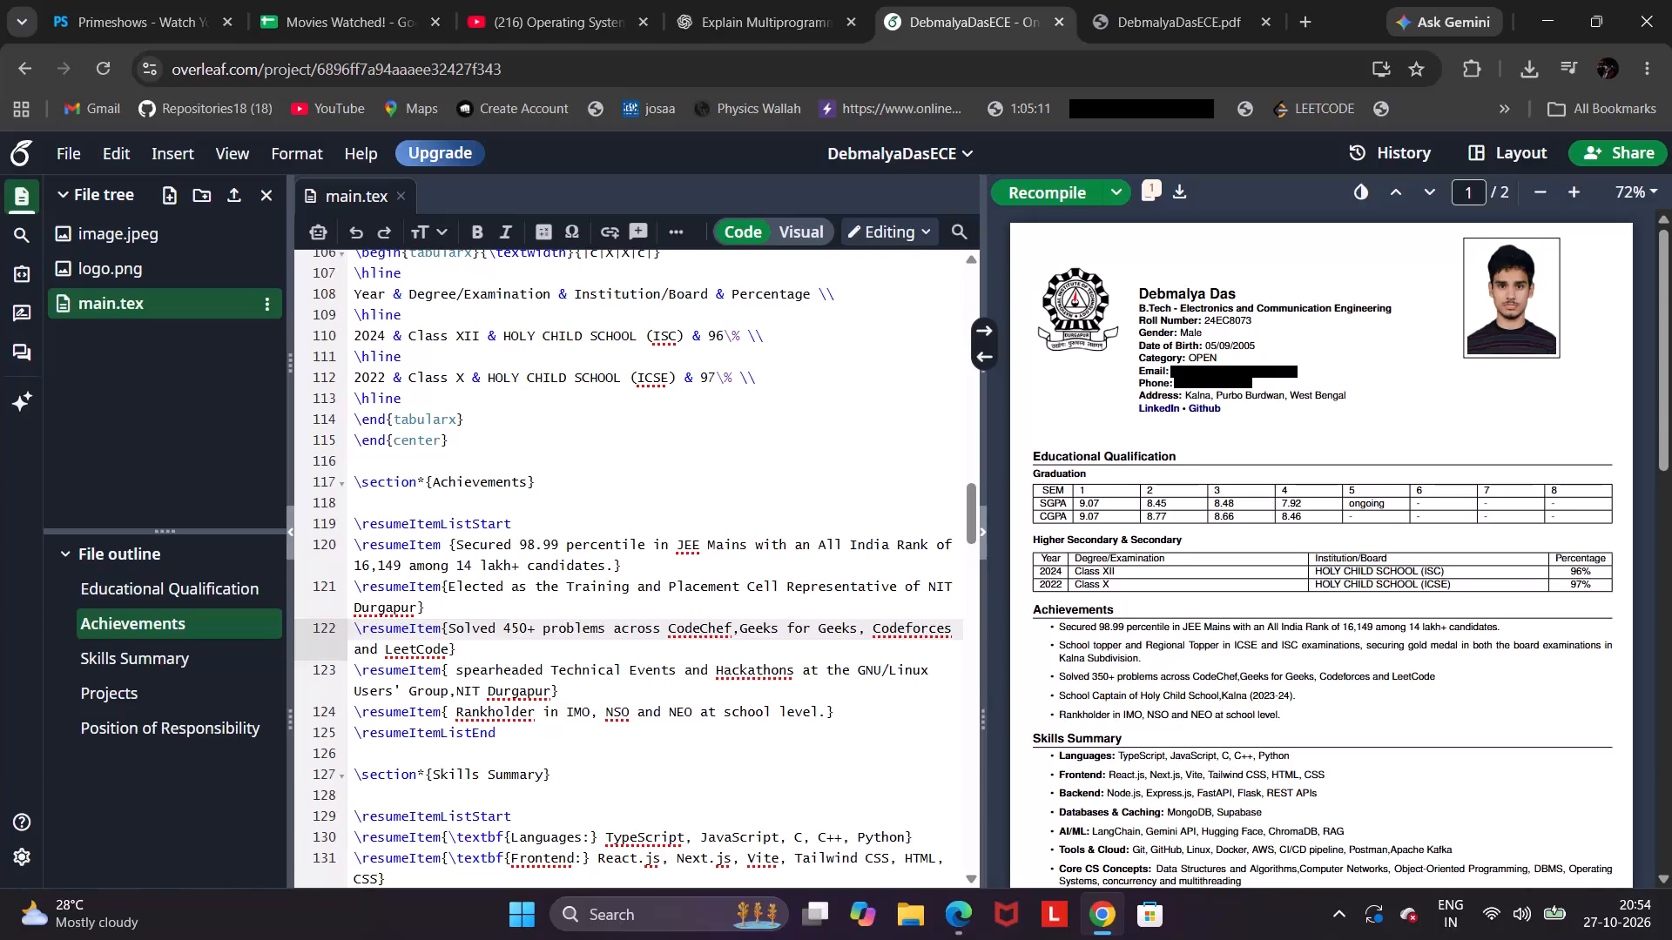
# Recompile the resume so the PDF preview includes the edited achievements.
pyautogui.click(505, 653)
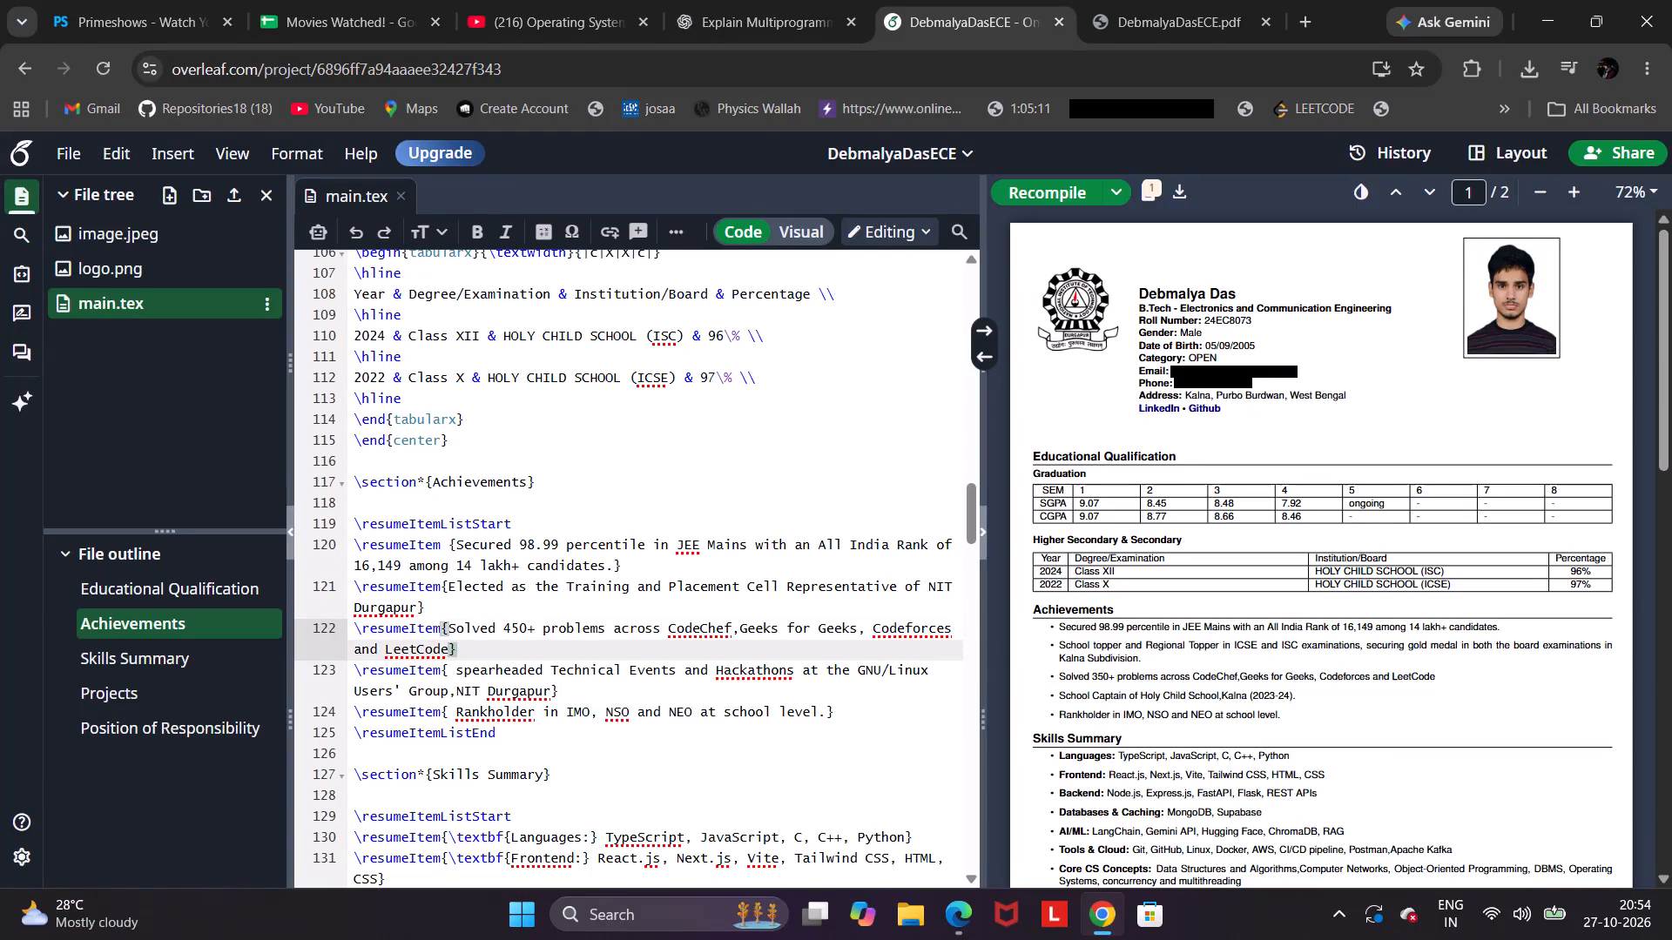
pyautogui.scroll(-2, 688, 729)
pyautogui.click(715, 669)
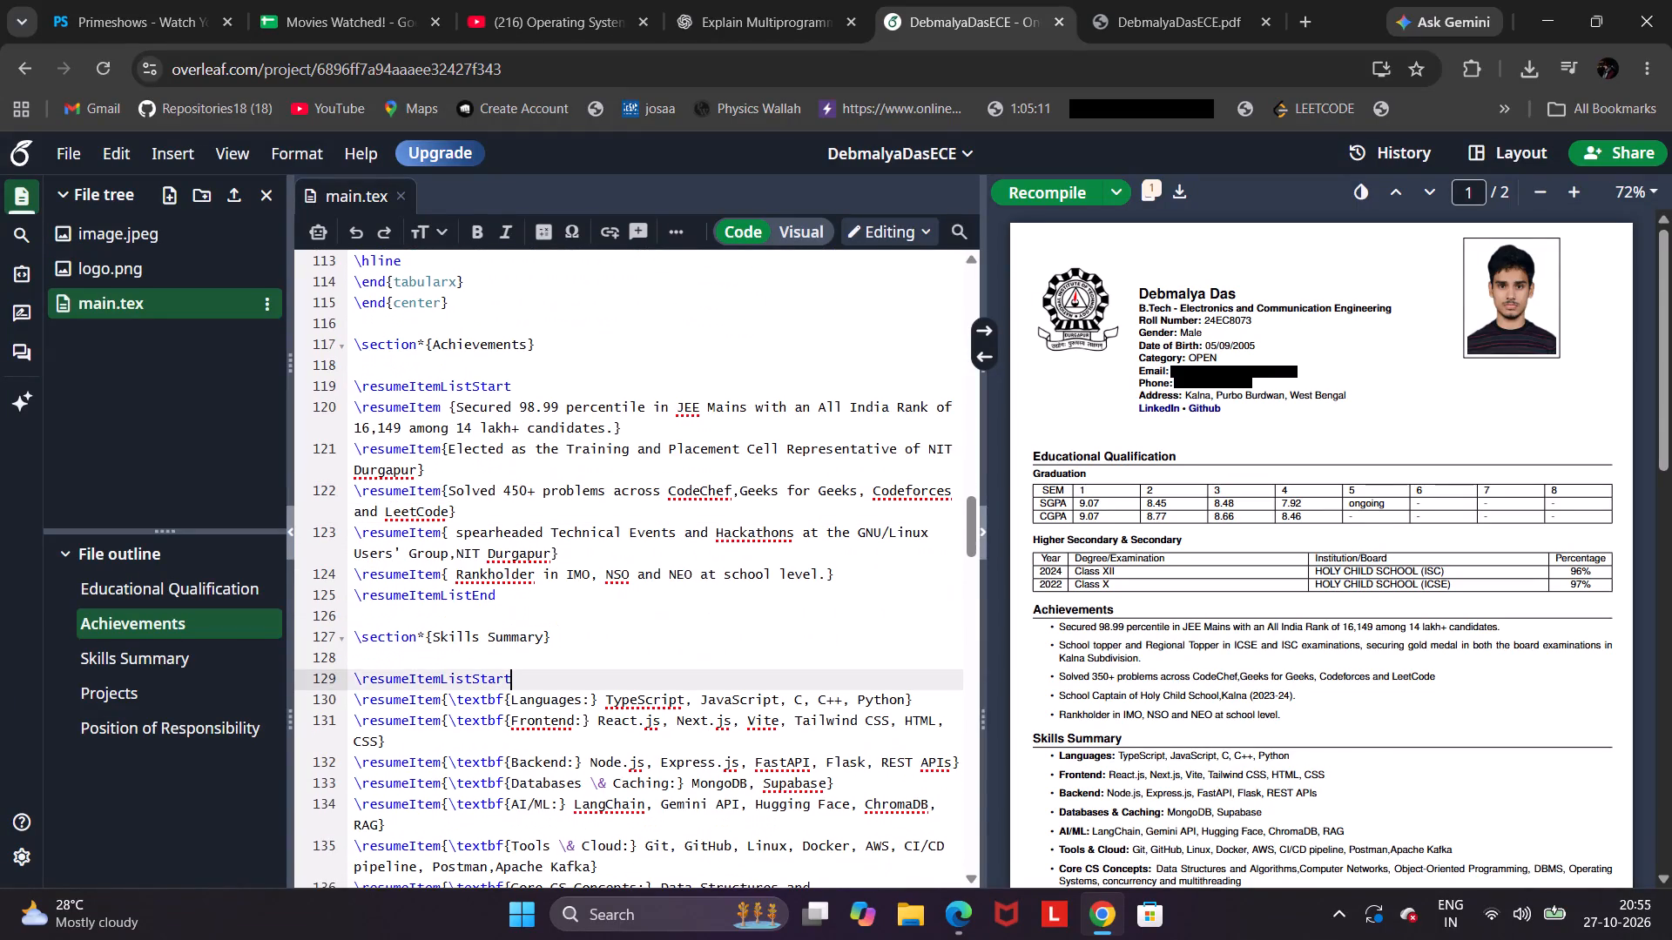
pyautogui.hotkey('ctrl', 's')
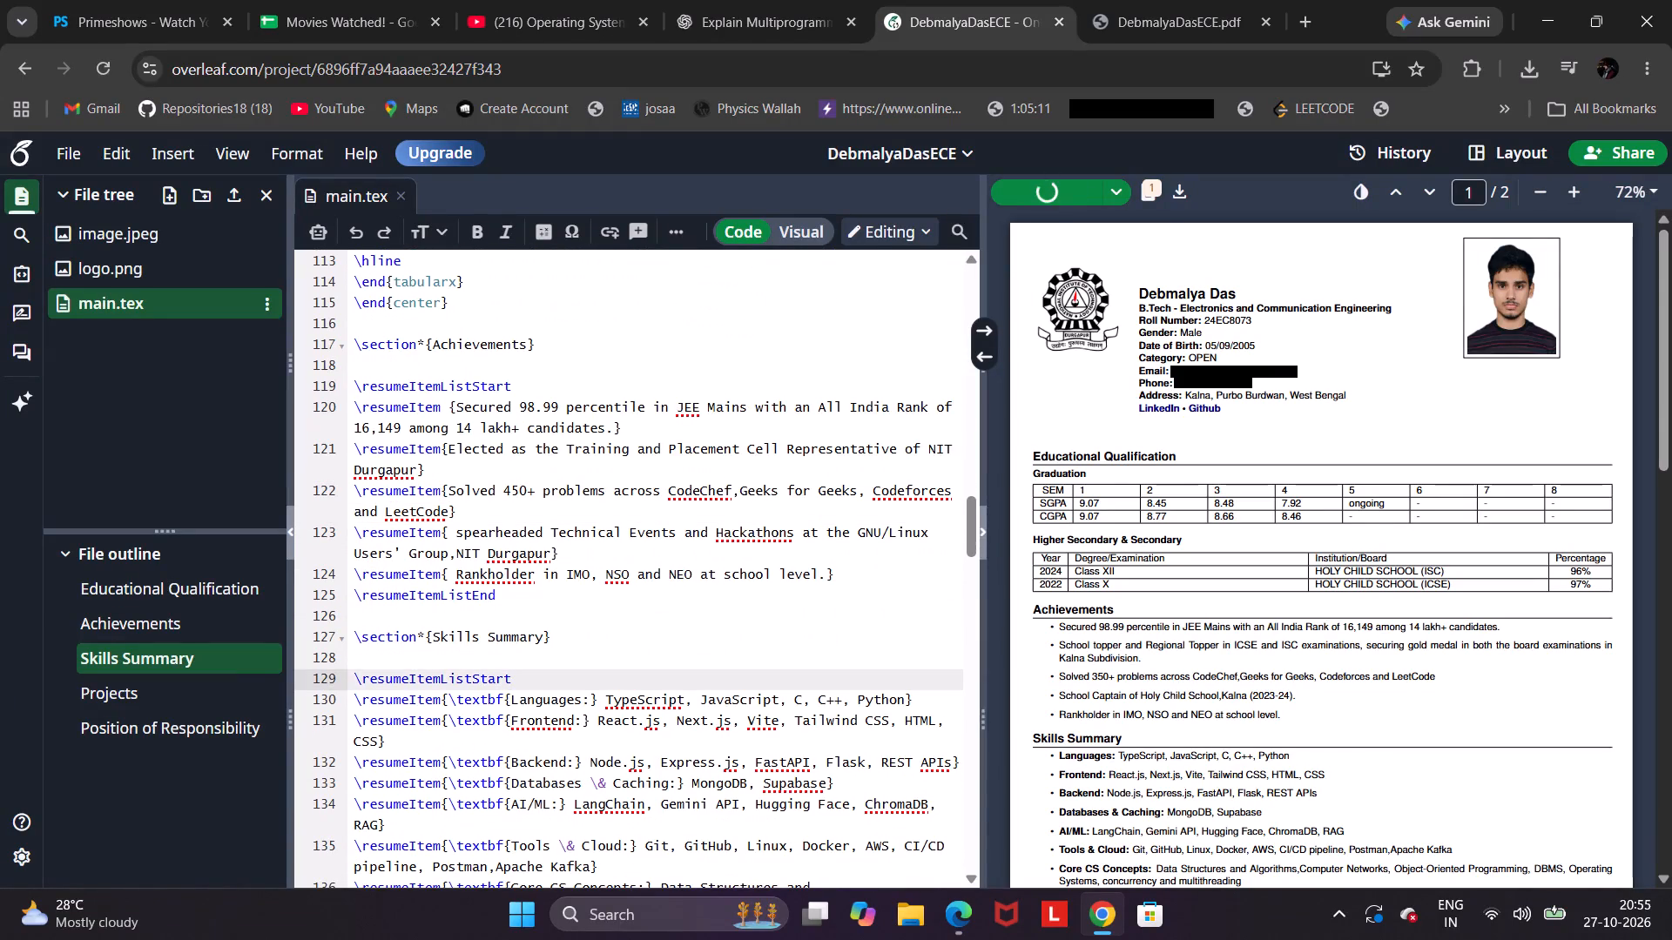
# Check the recompiled resume preview, download it as a PDF and open it, closing the older downloaded copy.
pyautogui.scroll(-4, 1660, 570)
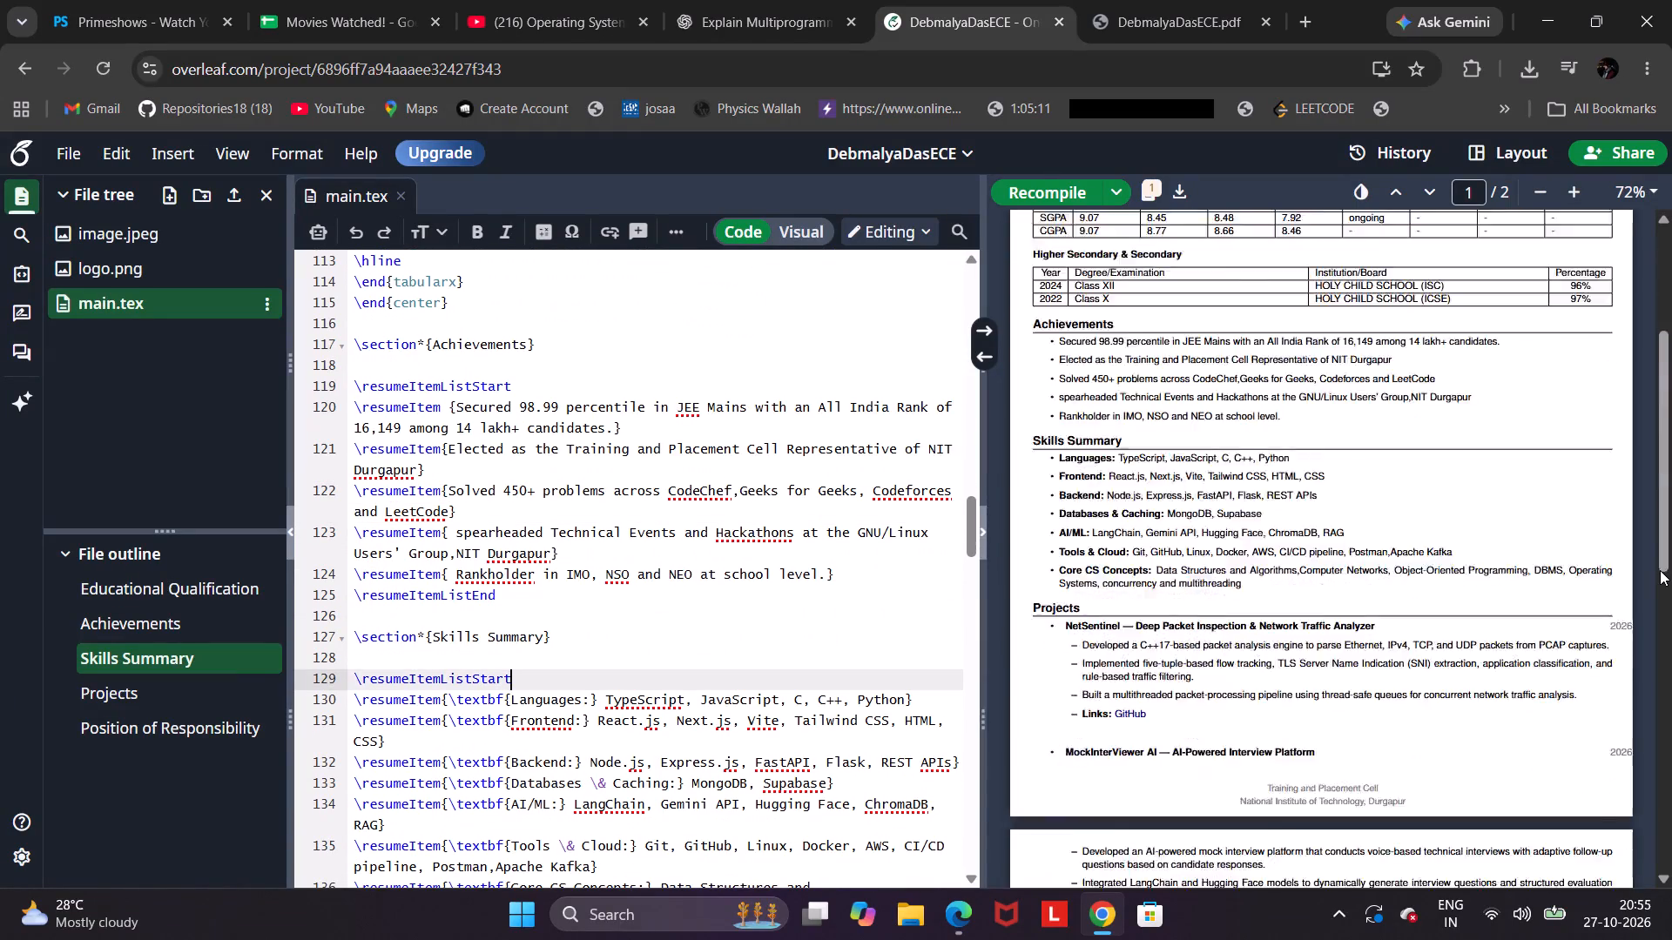
pyautogui.scroll(-7, 1660, 570)
pyautogui.scroll(7, 1660, 570)
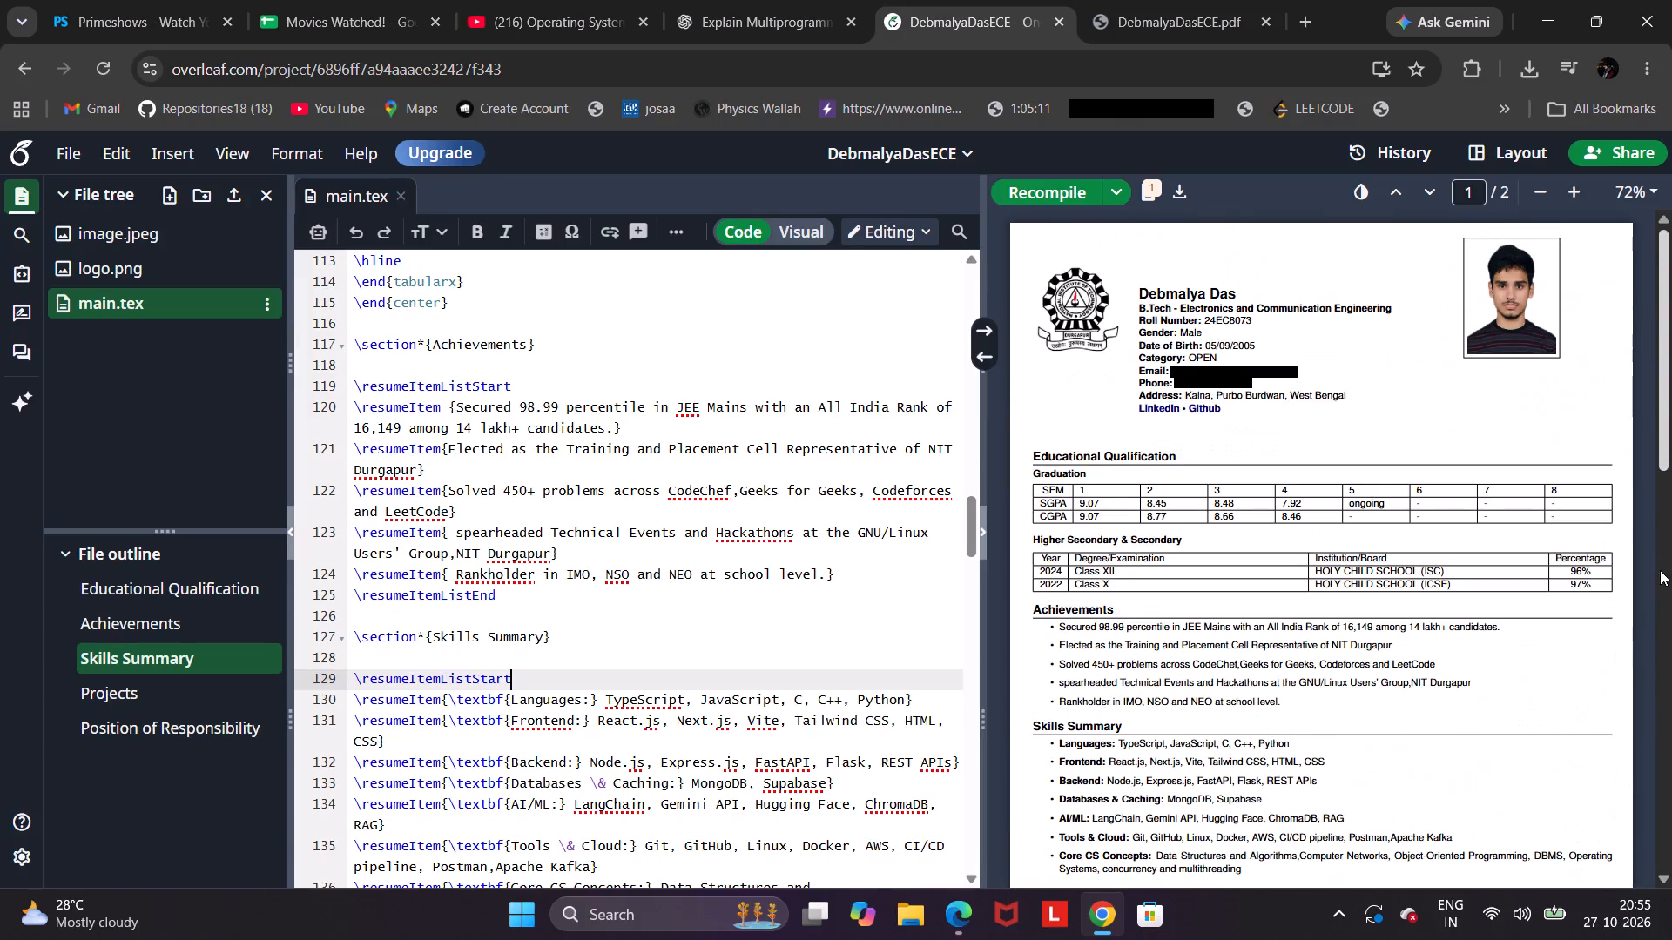
pyautogui.scroll(5, 1660, 570)
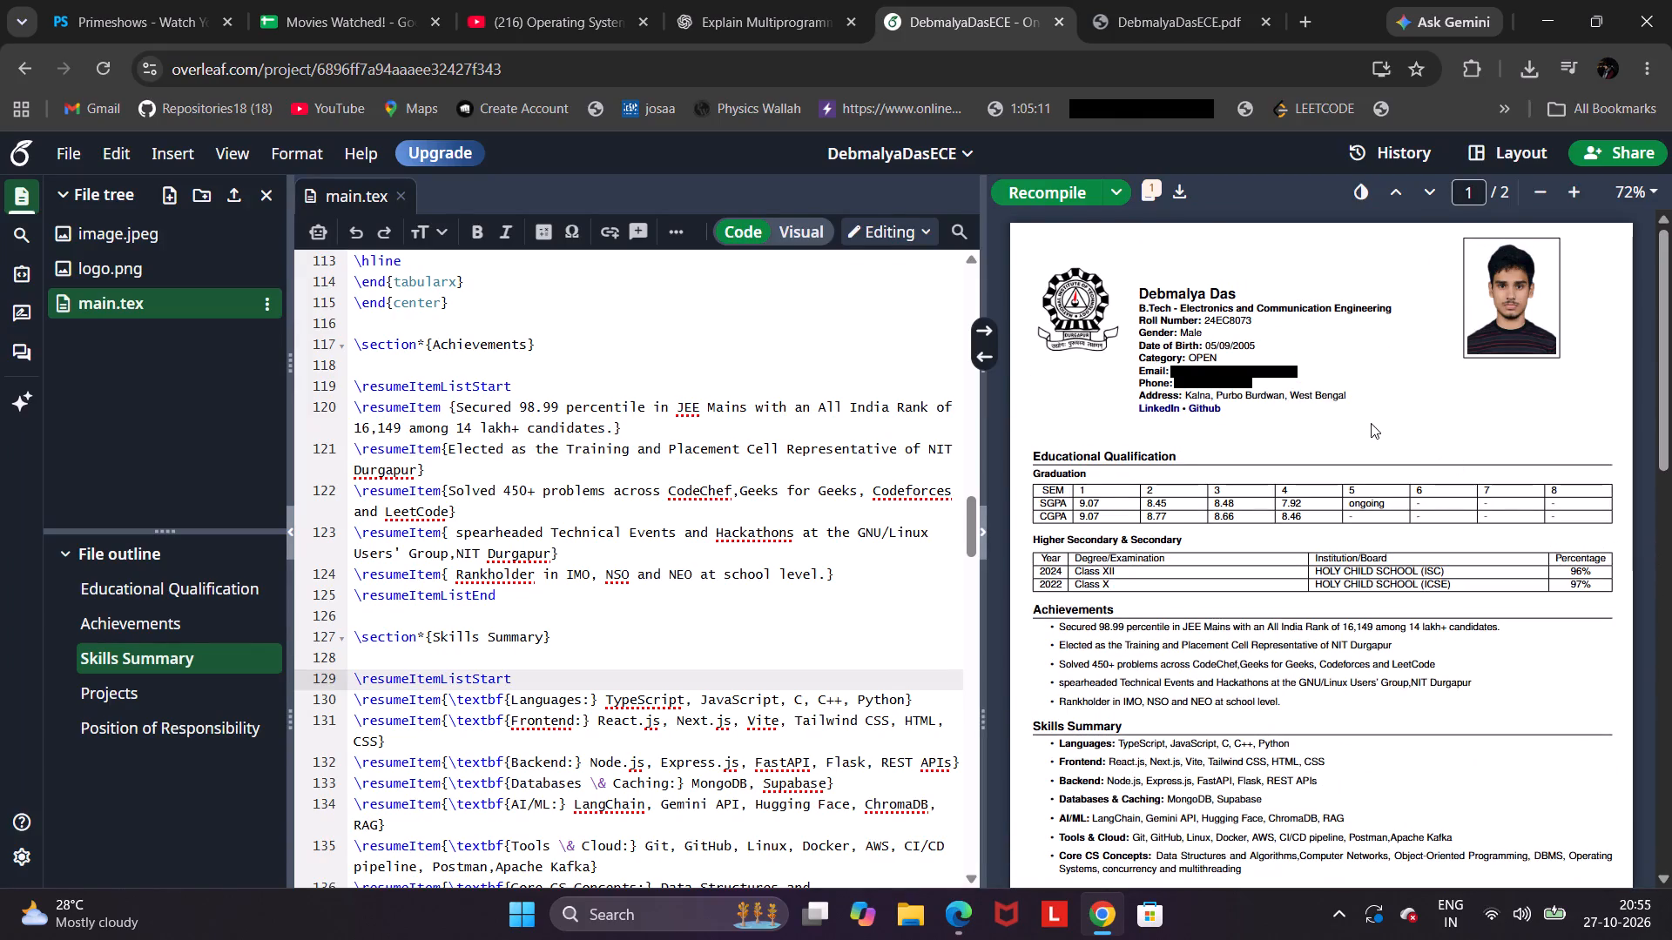
pyautogui.click(1174, 194)
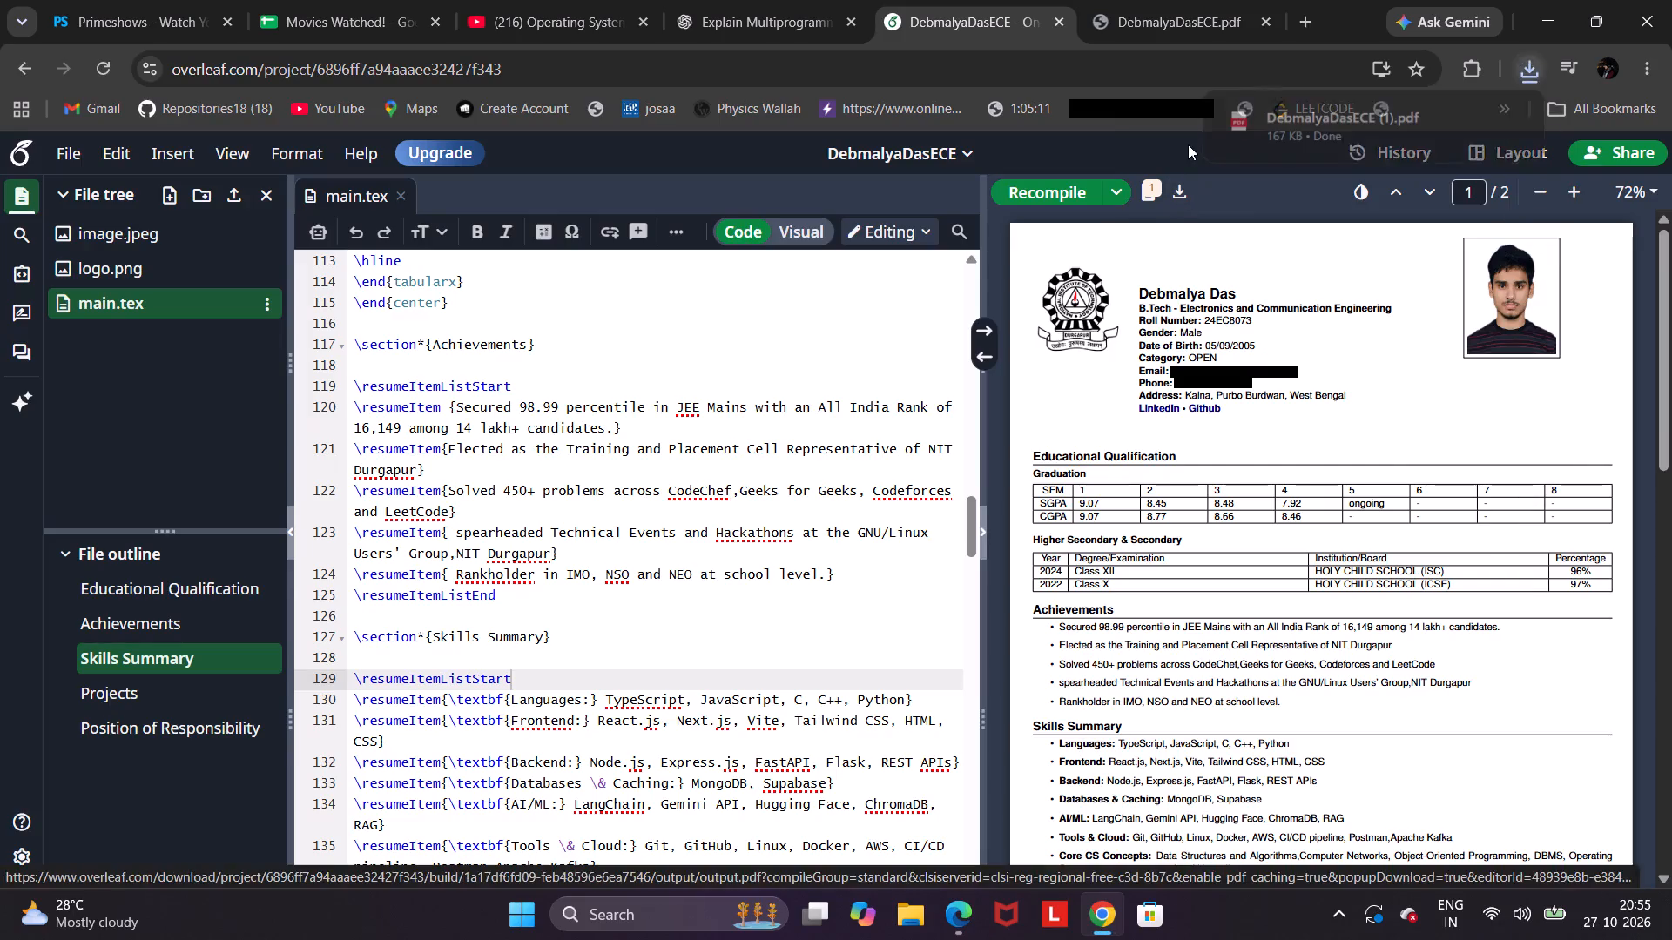
pyautogui.click(1271, 129)
pyautogui.click(1266, 22)
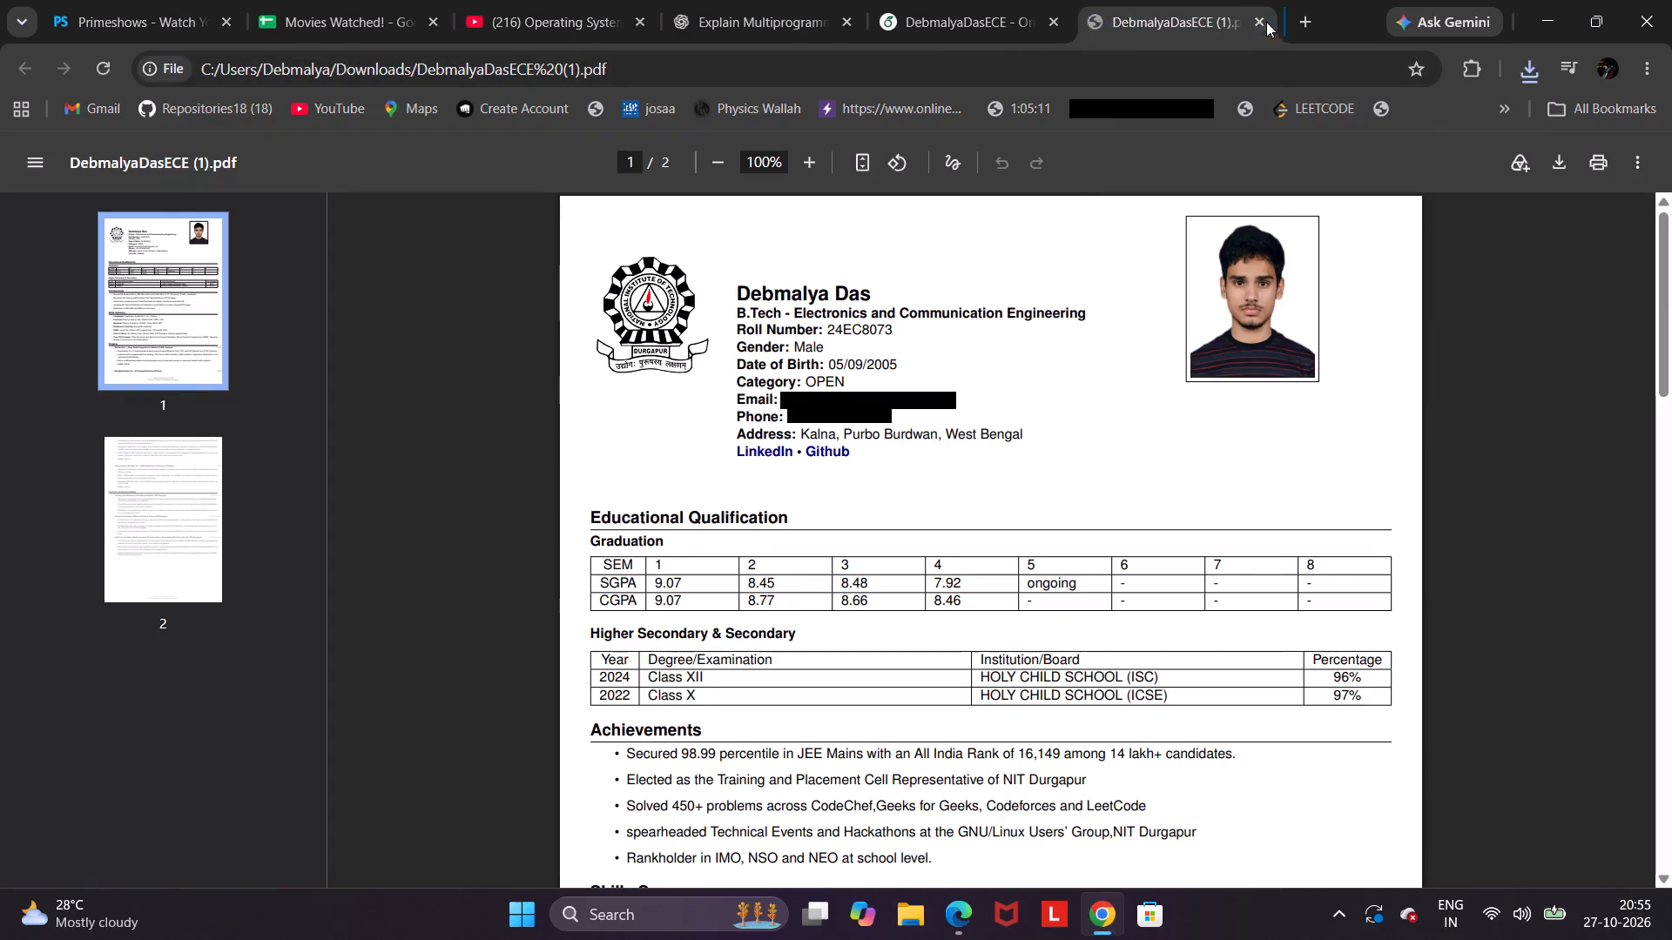
# Search for drive in a new browser tab and open Google Drive.
pyautogui.click(1308, 31)
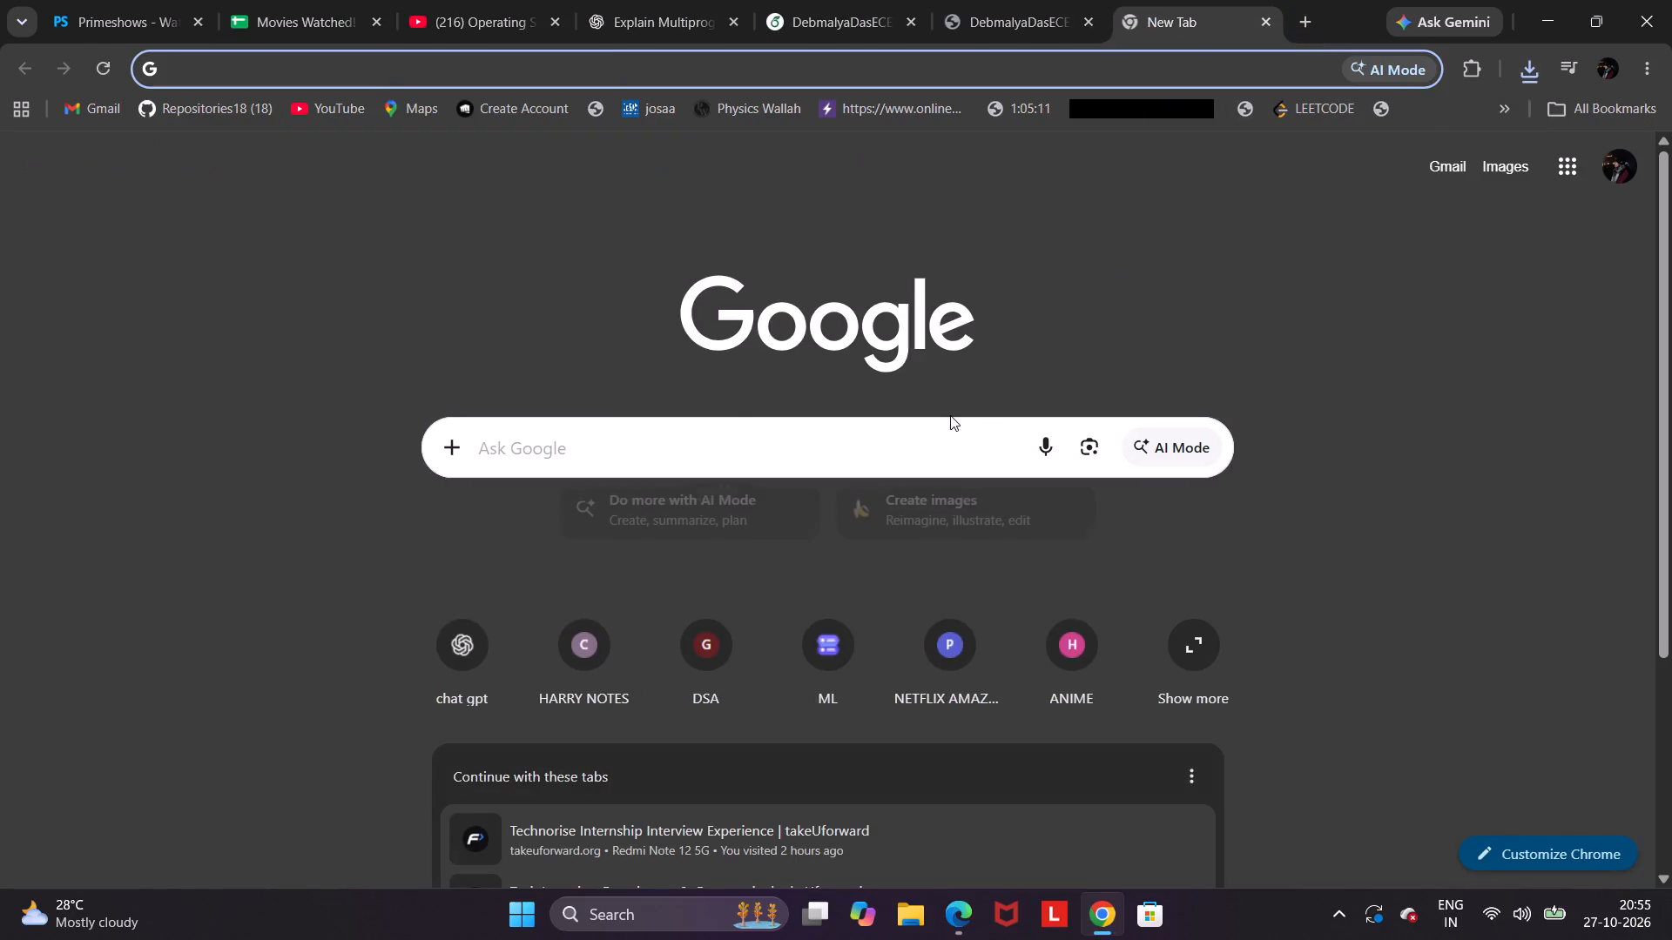
pyautogui.write('xd')
pyautogui.press('BackSpace')
pyautogui.press('BackSpace')
pyautogui.write('drive')
pyautogui.press('Return')
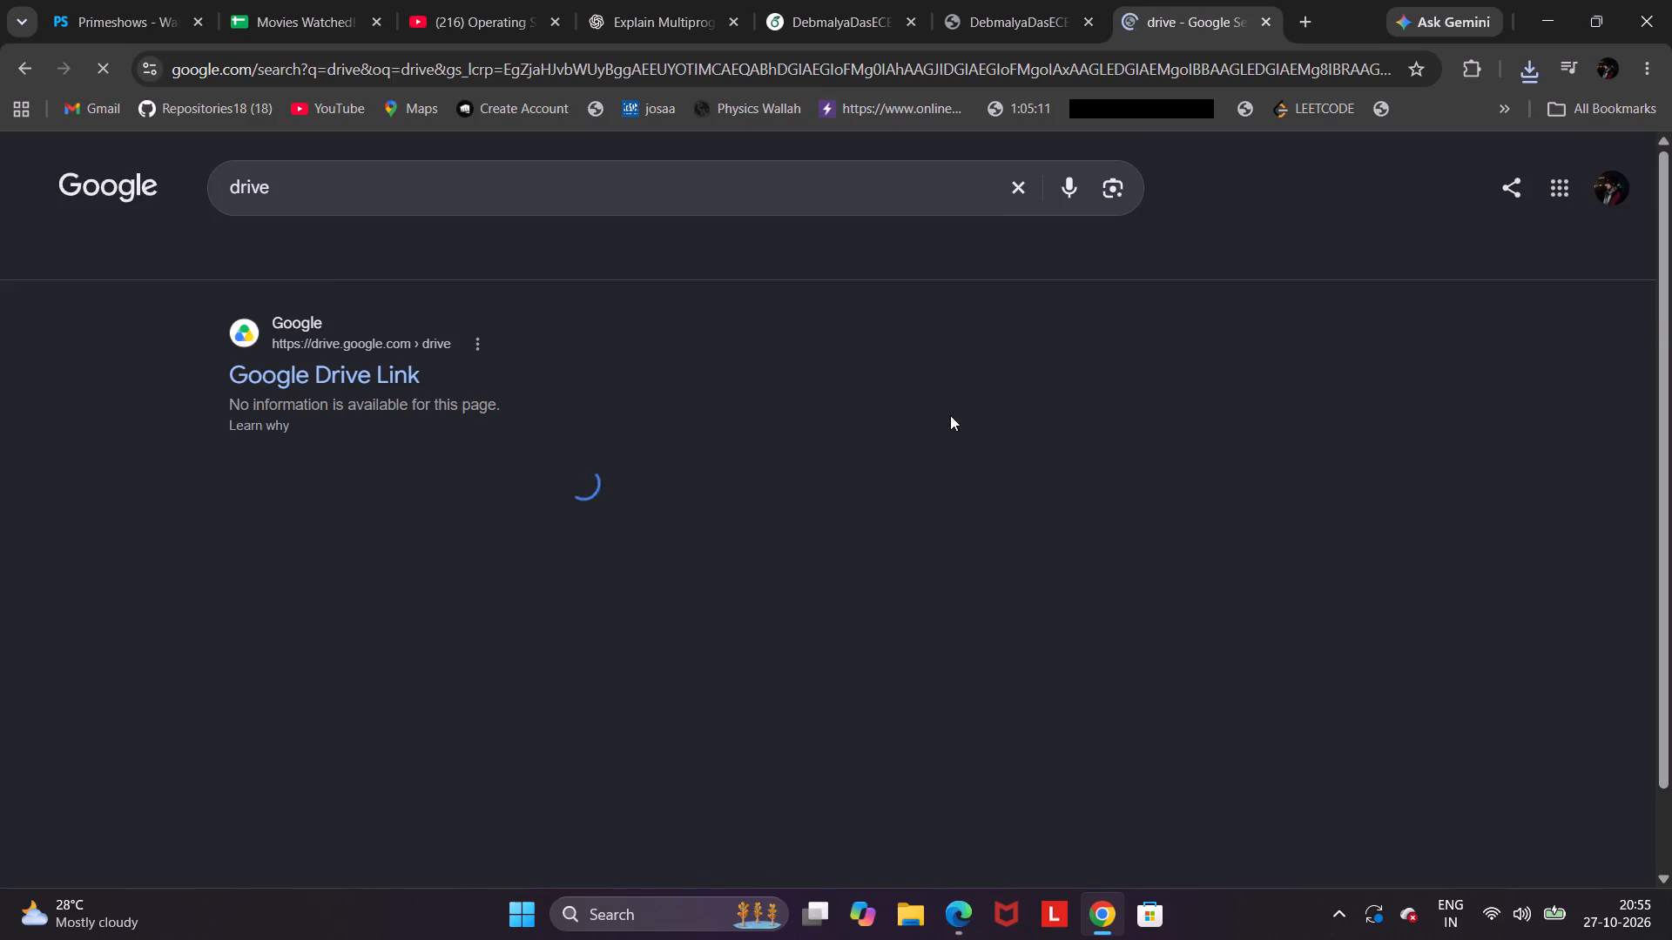
pyautogui.click(378, 381)
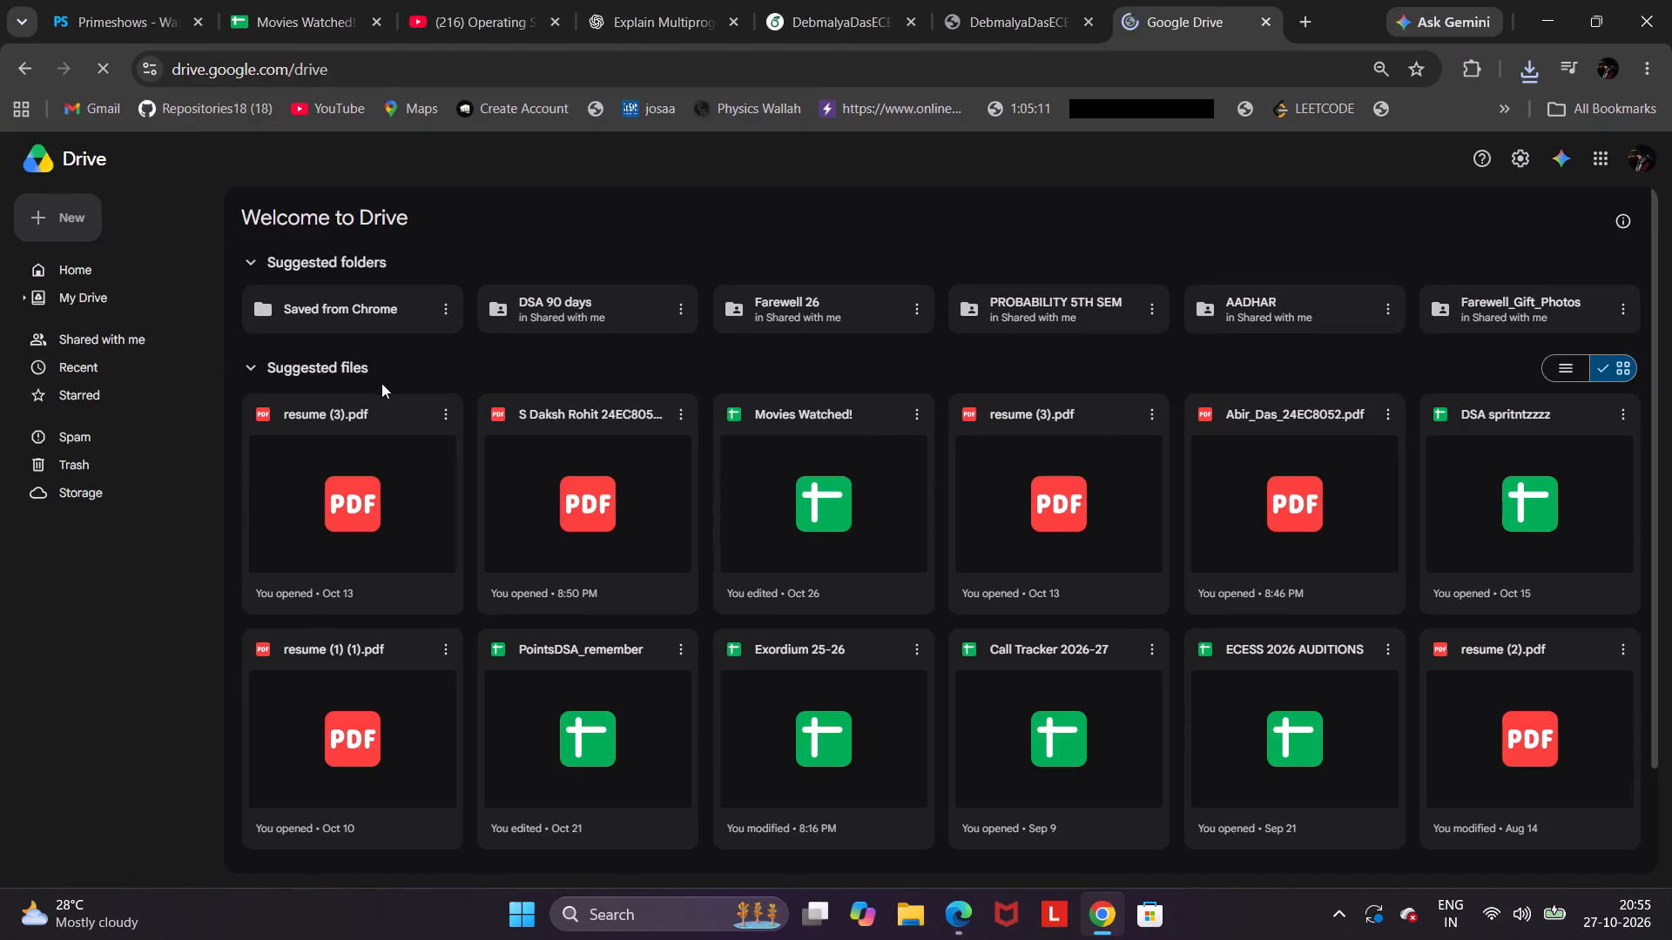
pyautogui.scroll(1, 561, 508)
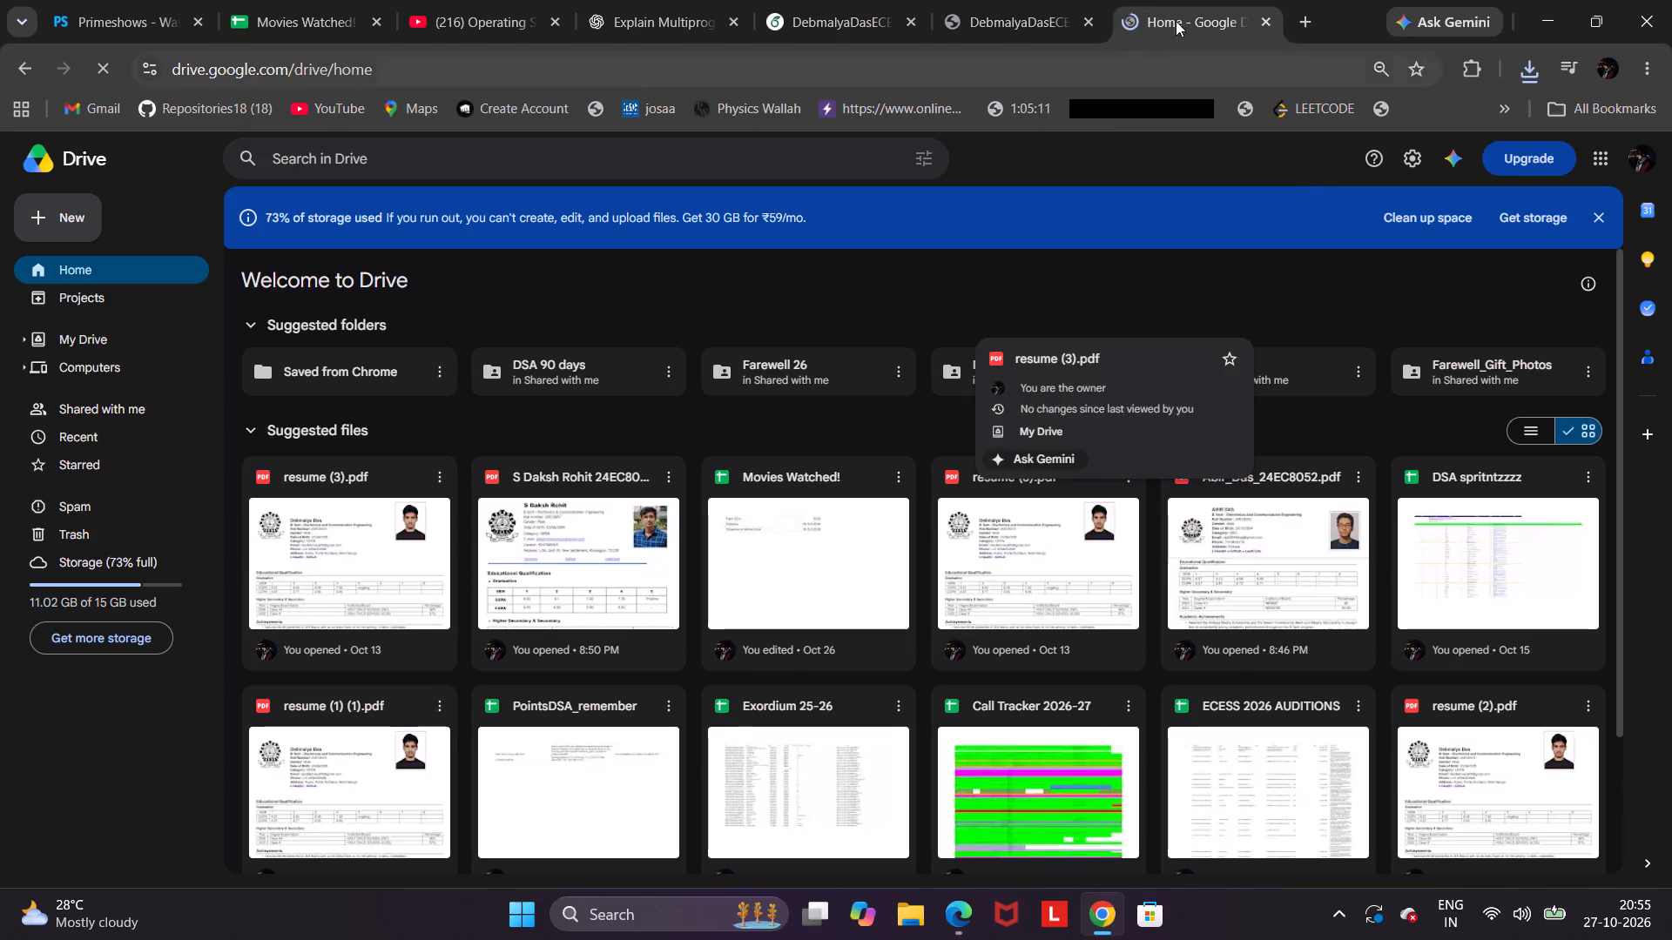
# Upload the newly downloaded resume PDF from the recent downloads to Google Drive.
pyautogui.click(1521, 83)
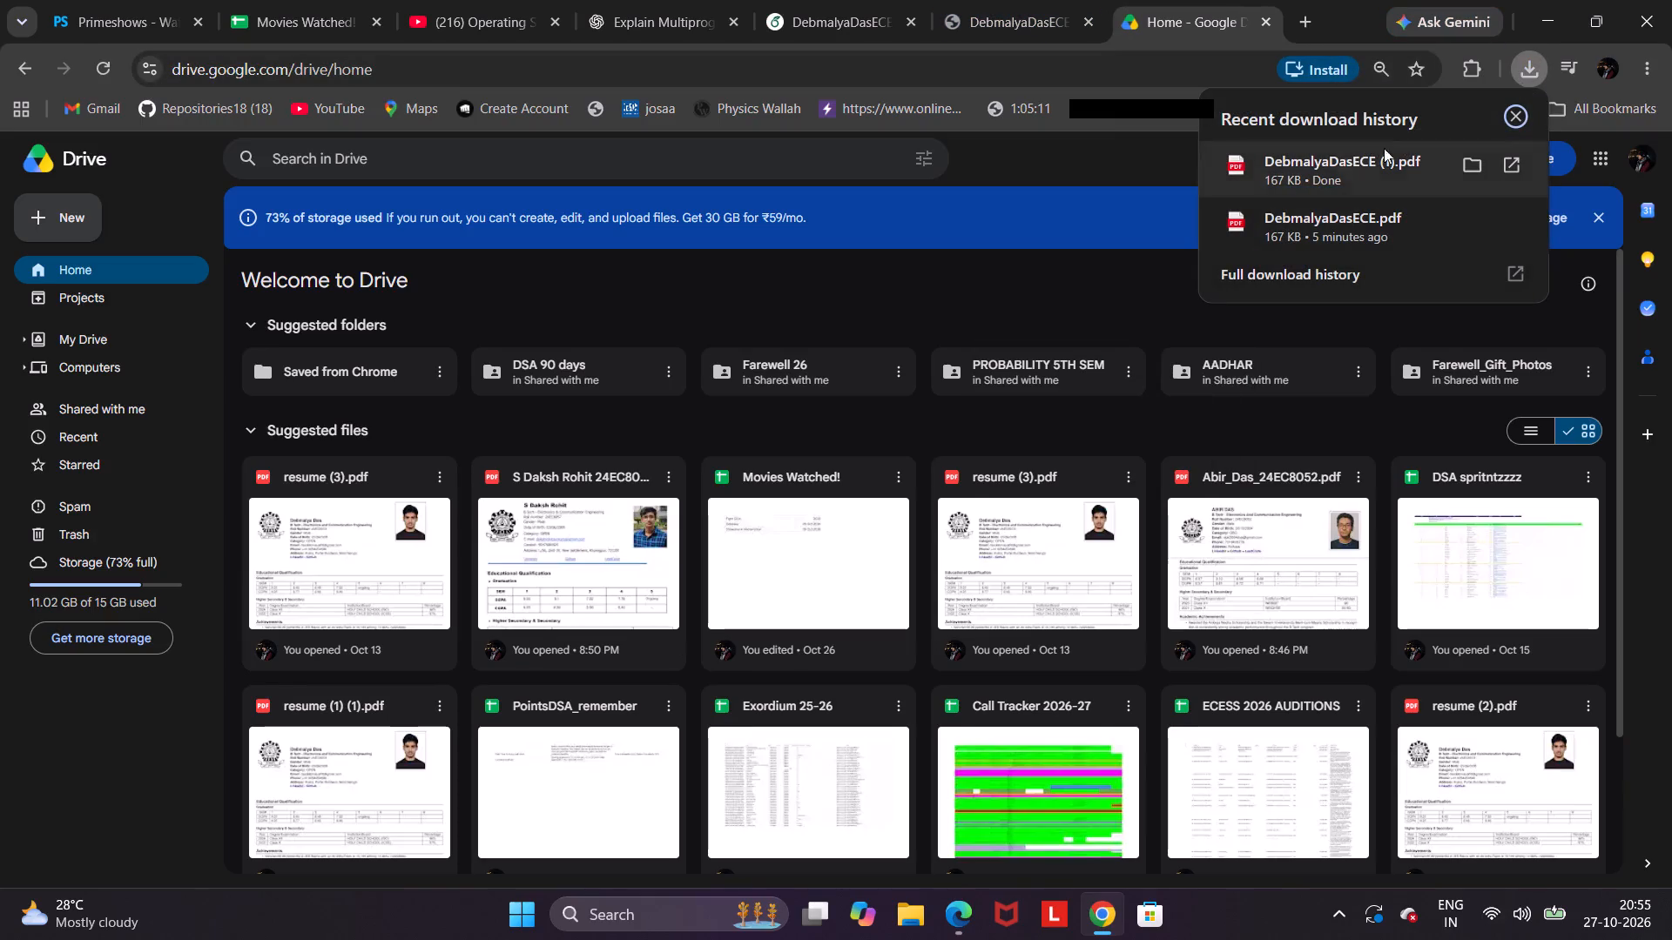
pyautogui.moveTo(1342, 158); pyautogui.dragTo(856, 413)
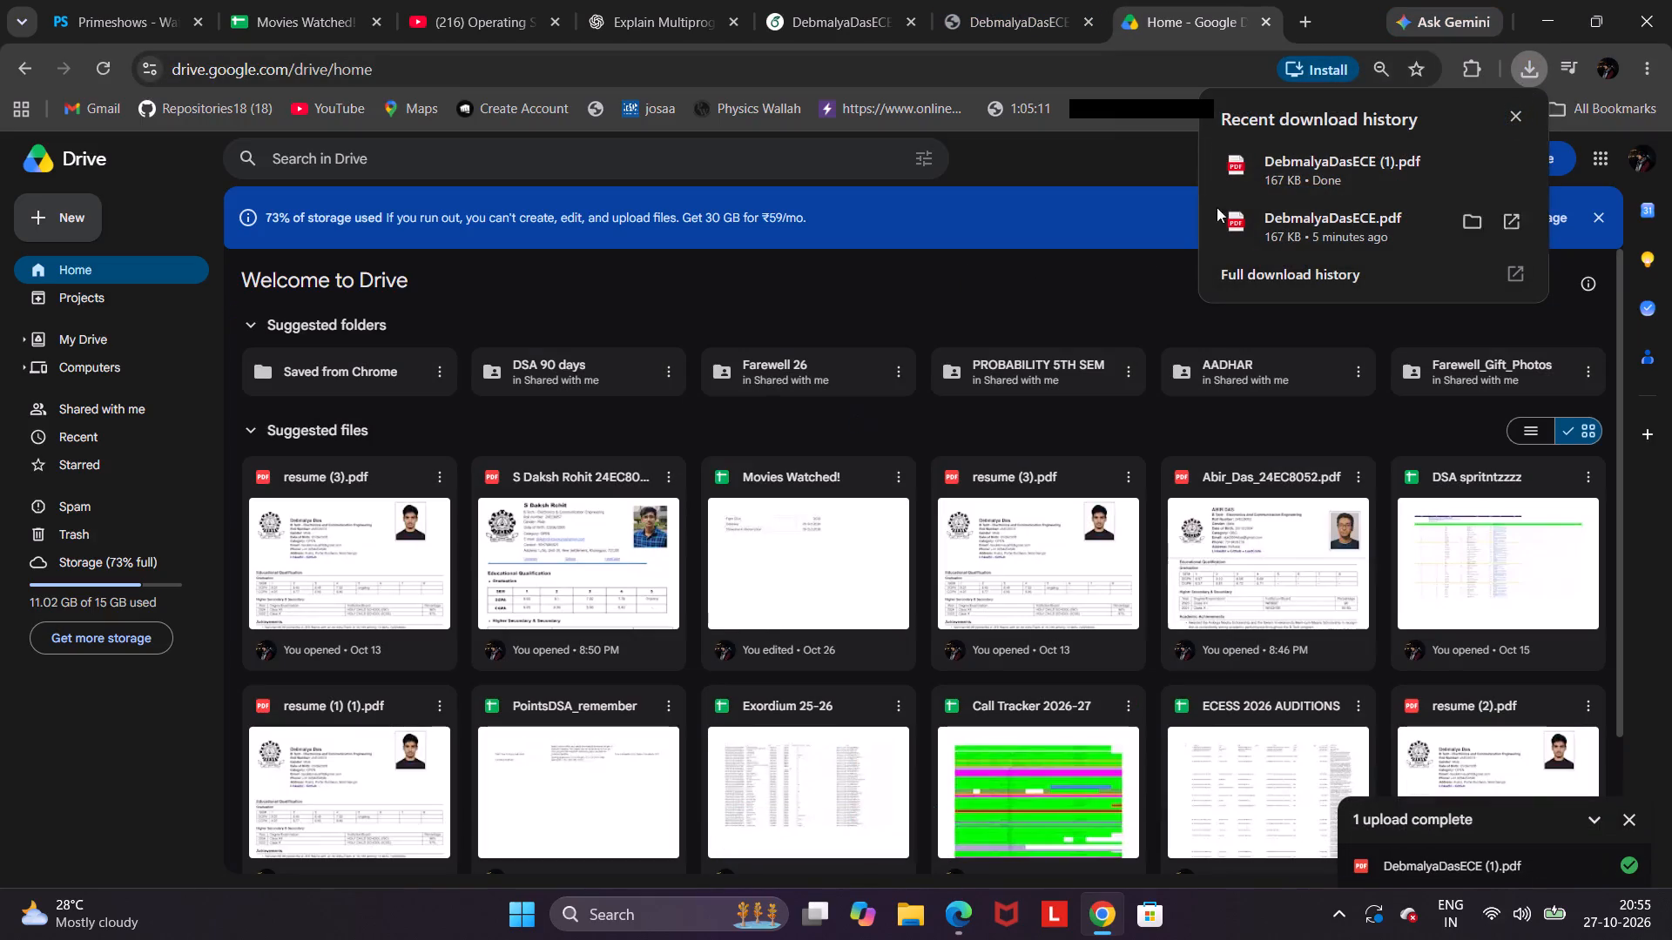
pyautogui.click(1109, 317)
# Review both pages of the downloaded resume PDF, from the educational qualifications and achievements to the positions of responsibility.
pyautogui.click(1041, 1)
pyautogui.scroll(-1, 1023, 275)
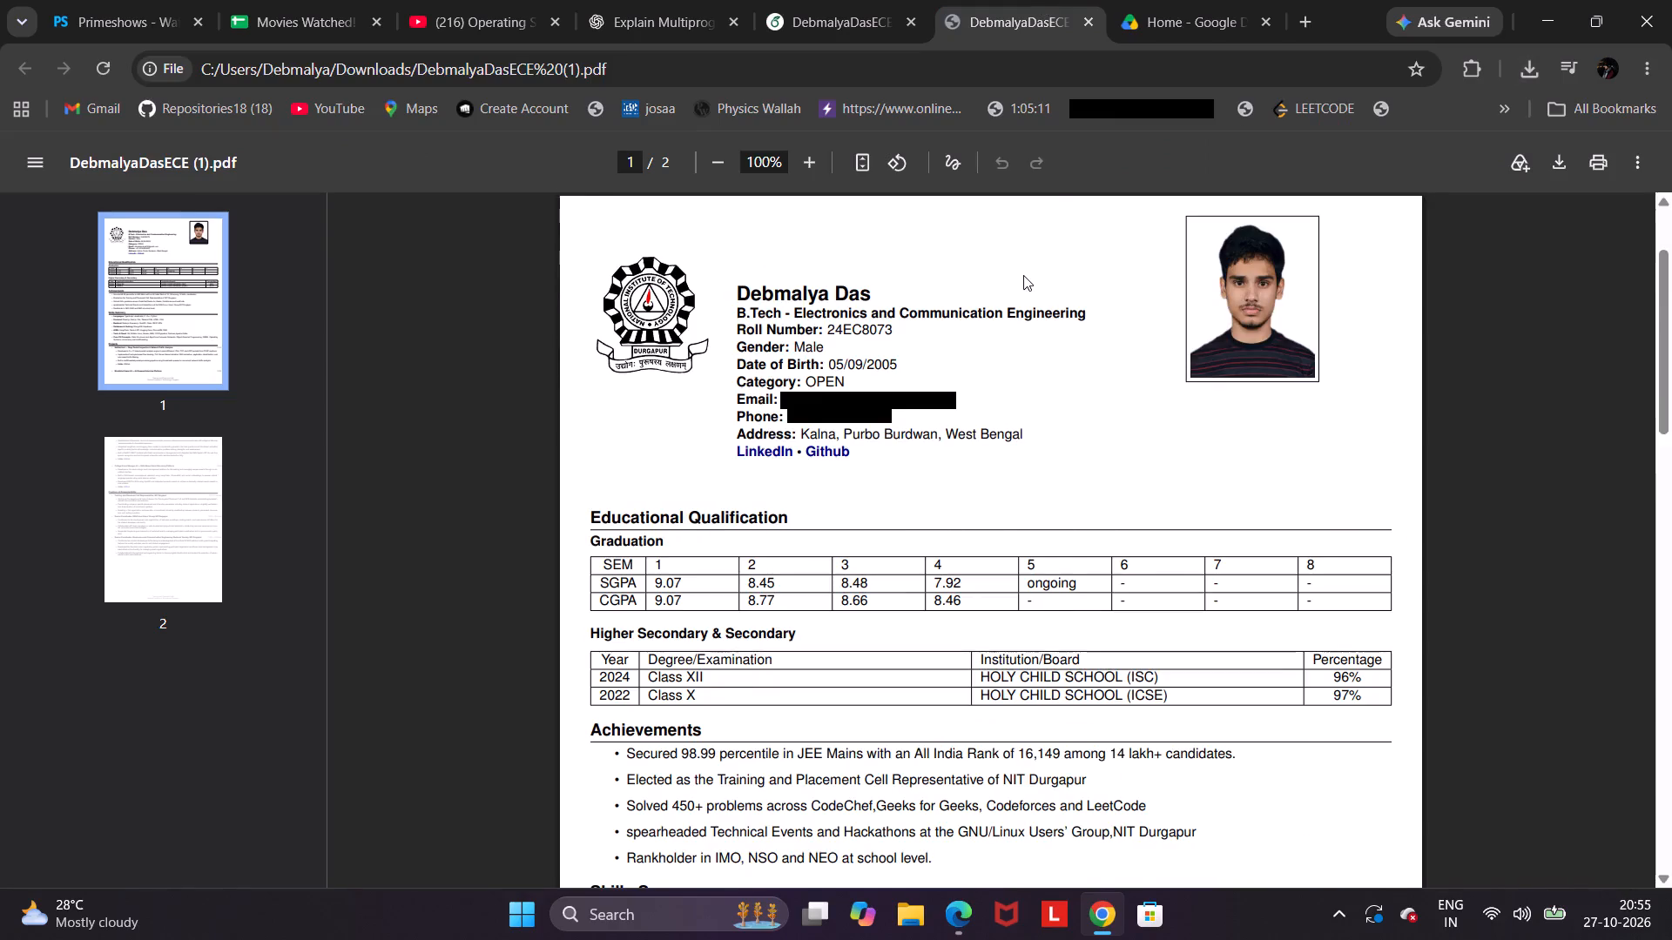
pyautogui.scroll(-3, 1023, 275)
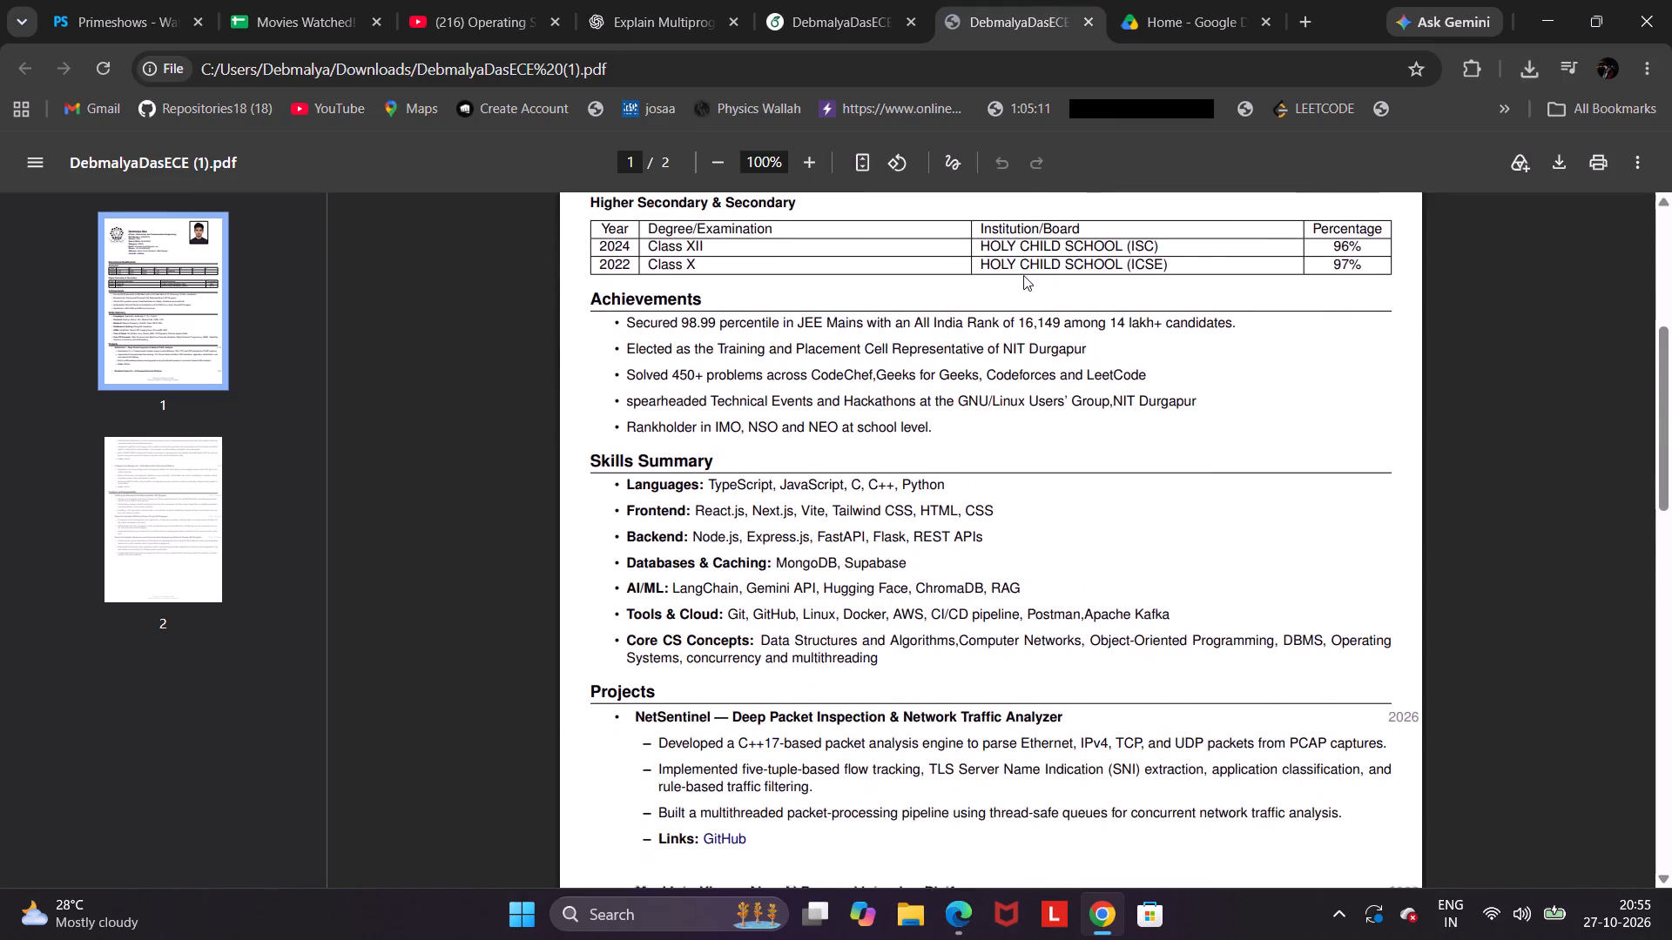
pyautogui.scroll(-4, 1023, 275)
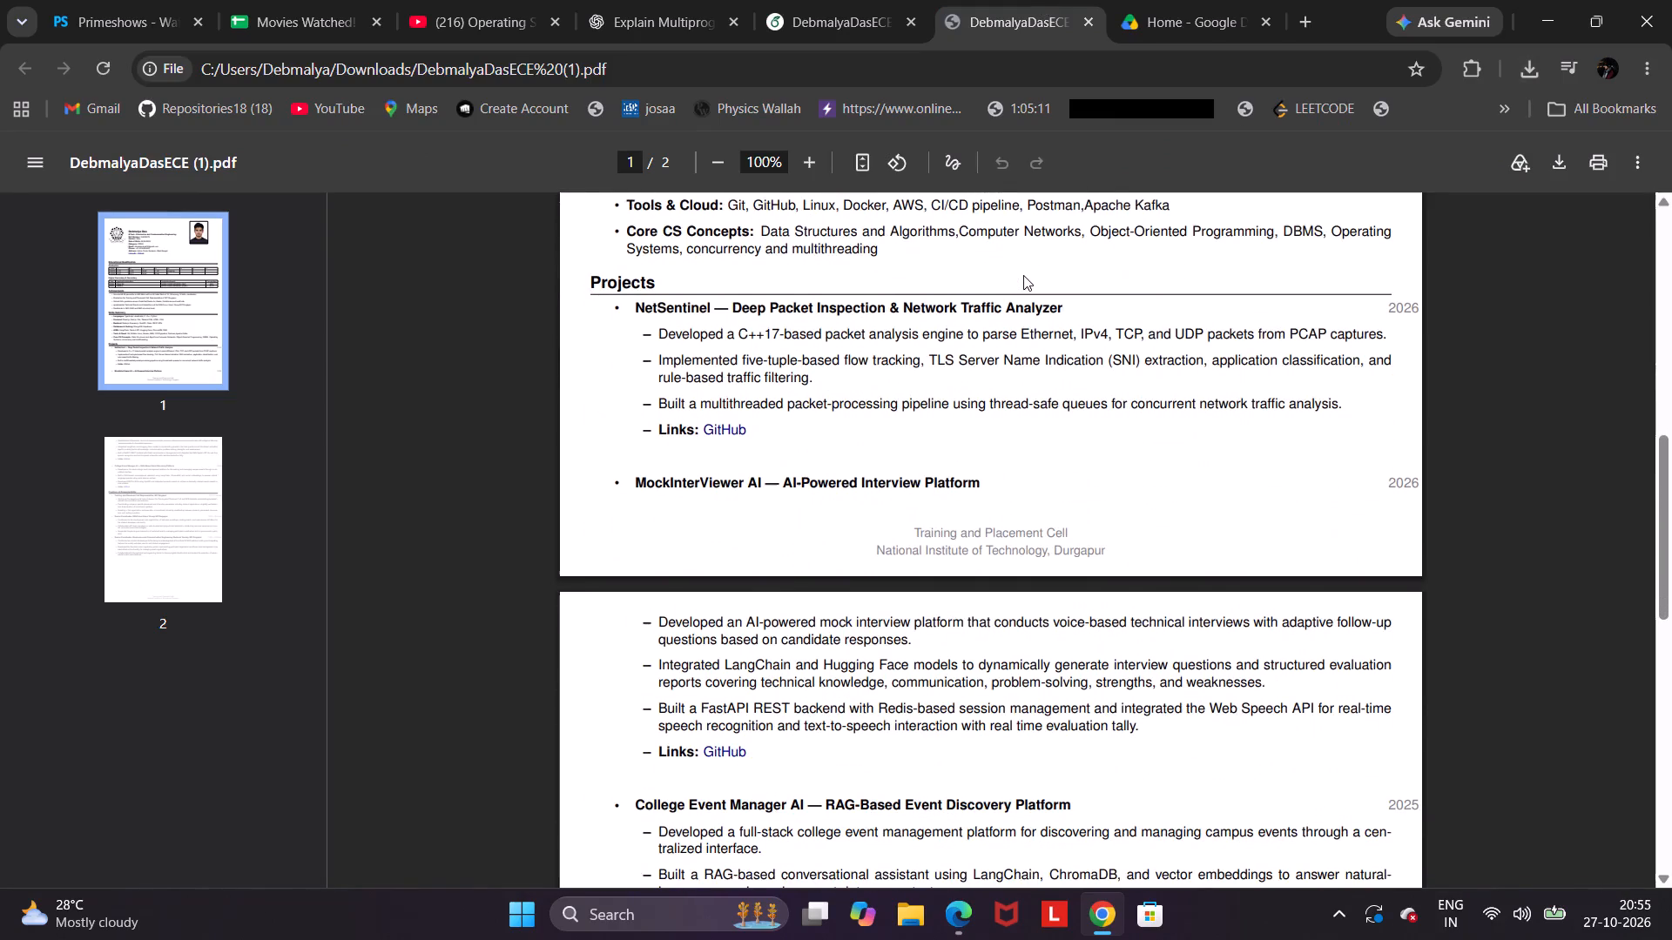
pyautogui.scroll(-1, 1023, 275)
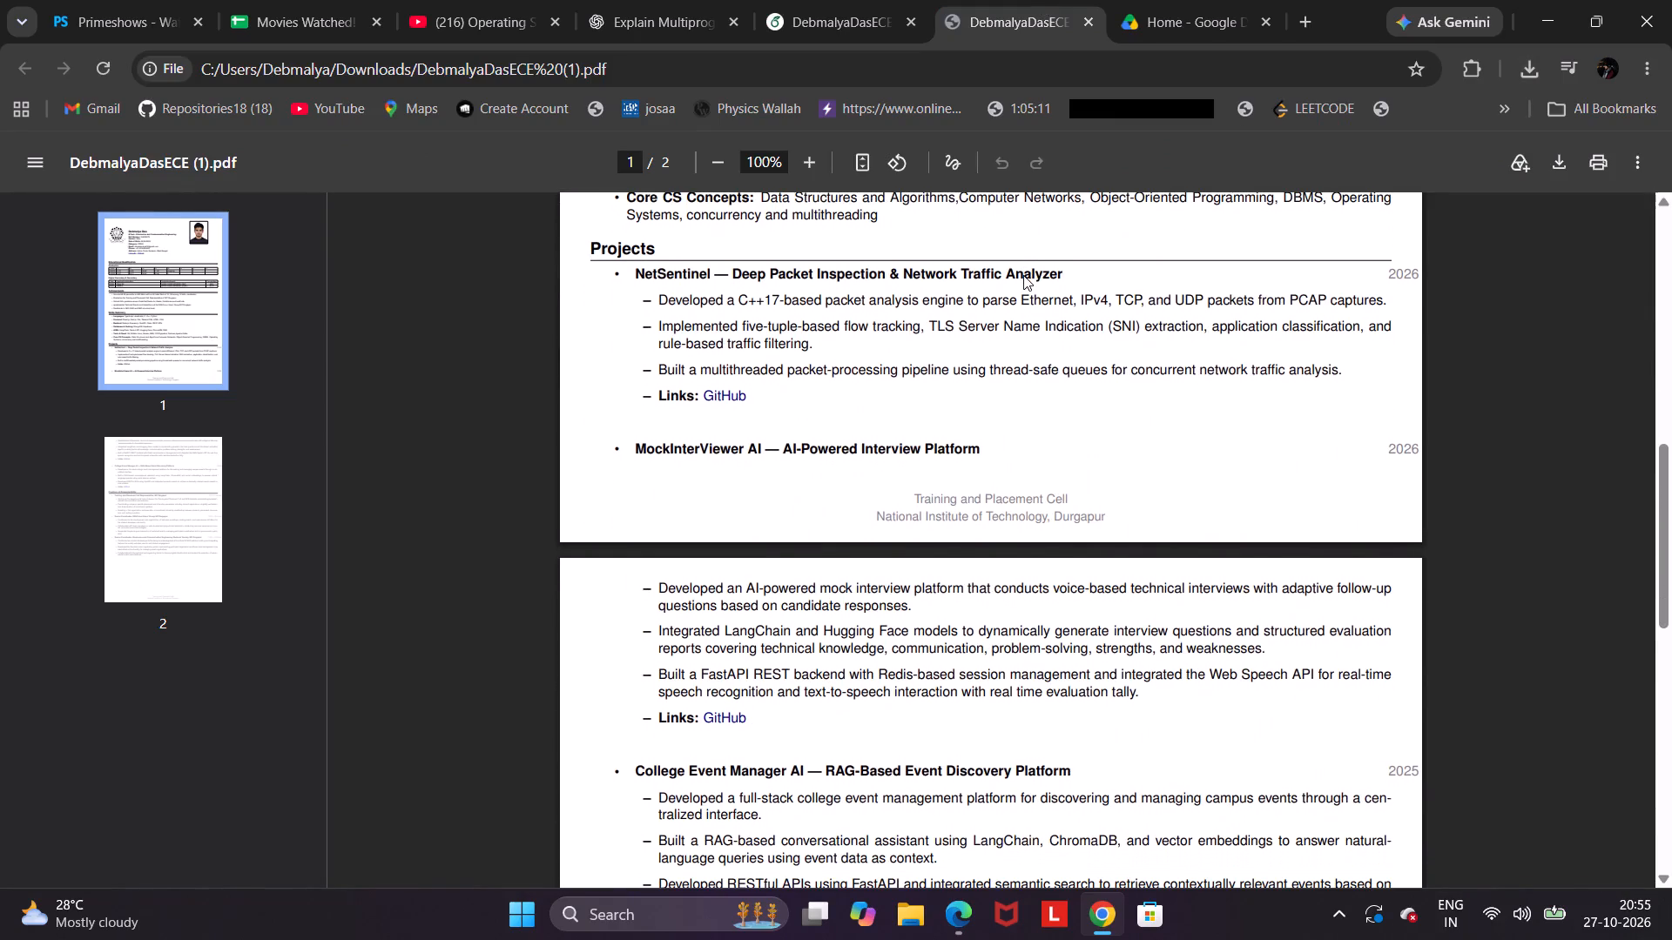
pyautogui.scroll(-3, 1023, 275)
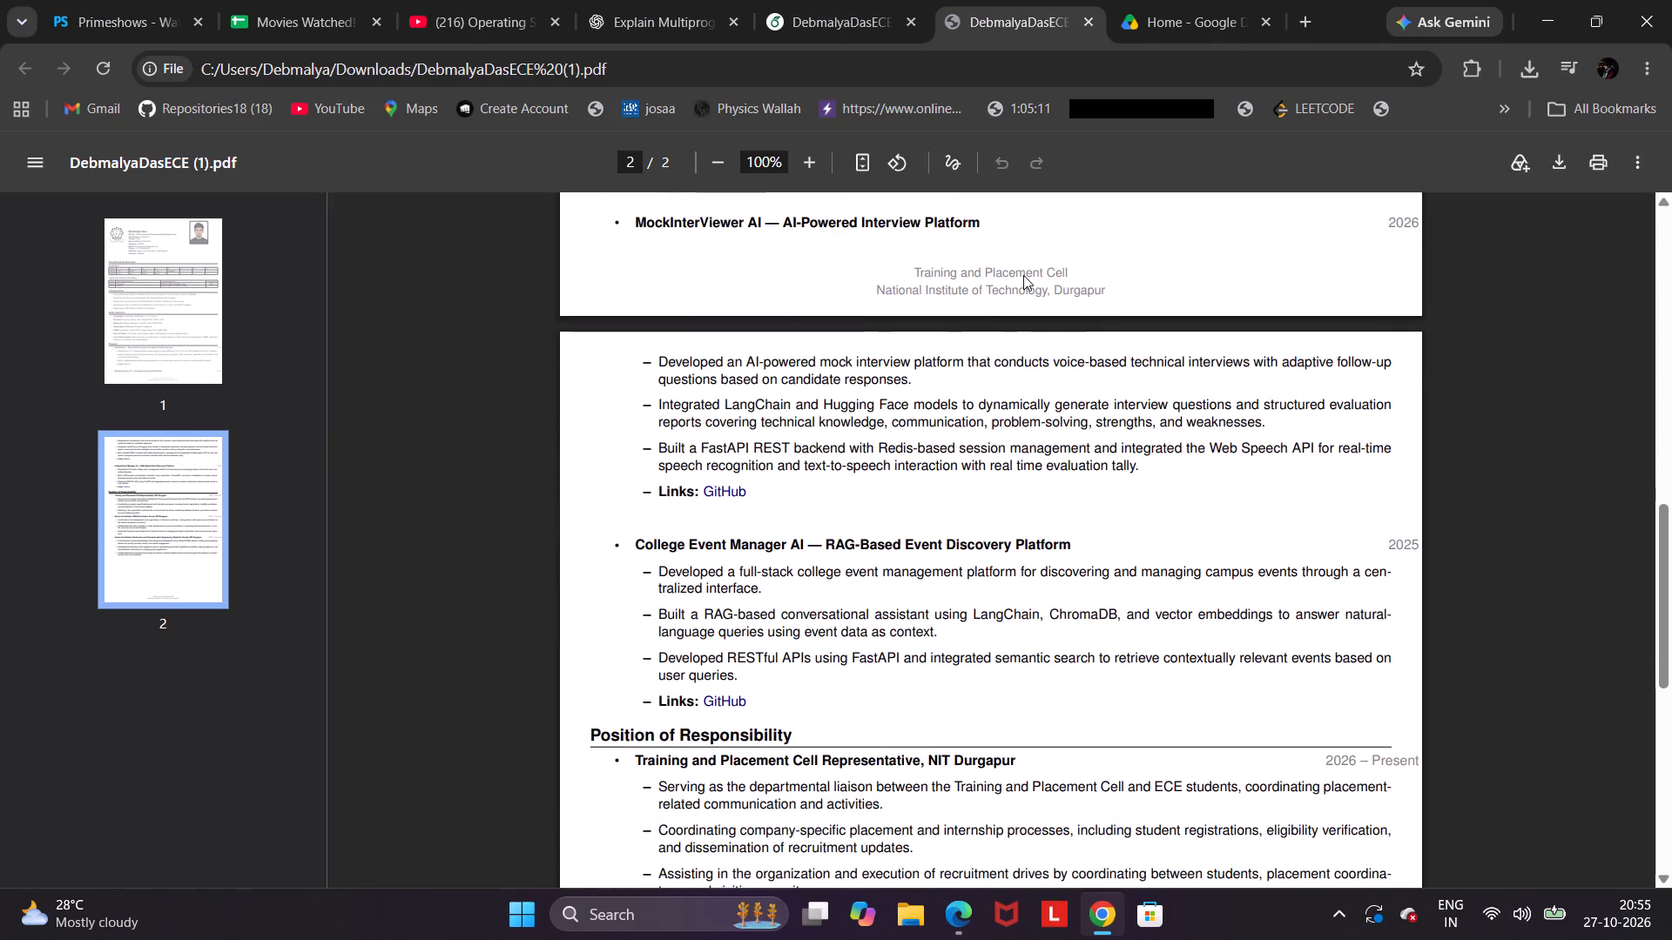
pyautogui.scroll(-2, 1023, 275)
pyautogui.scroll(1, 1023, 275)
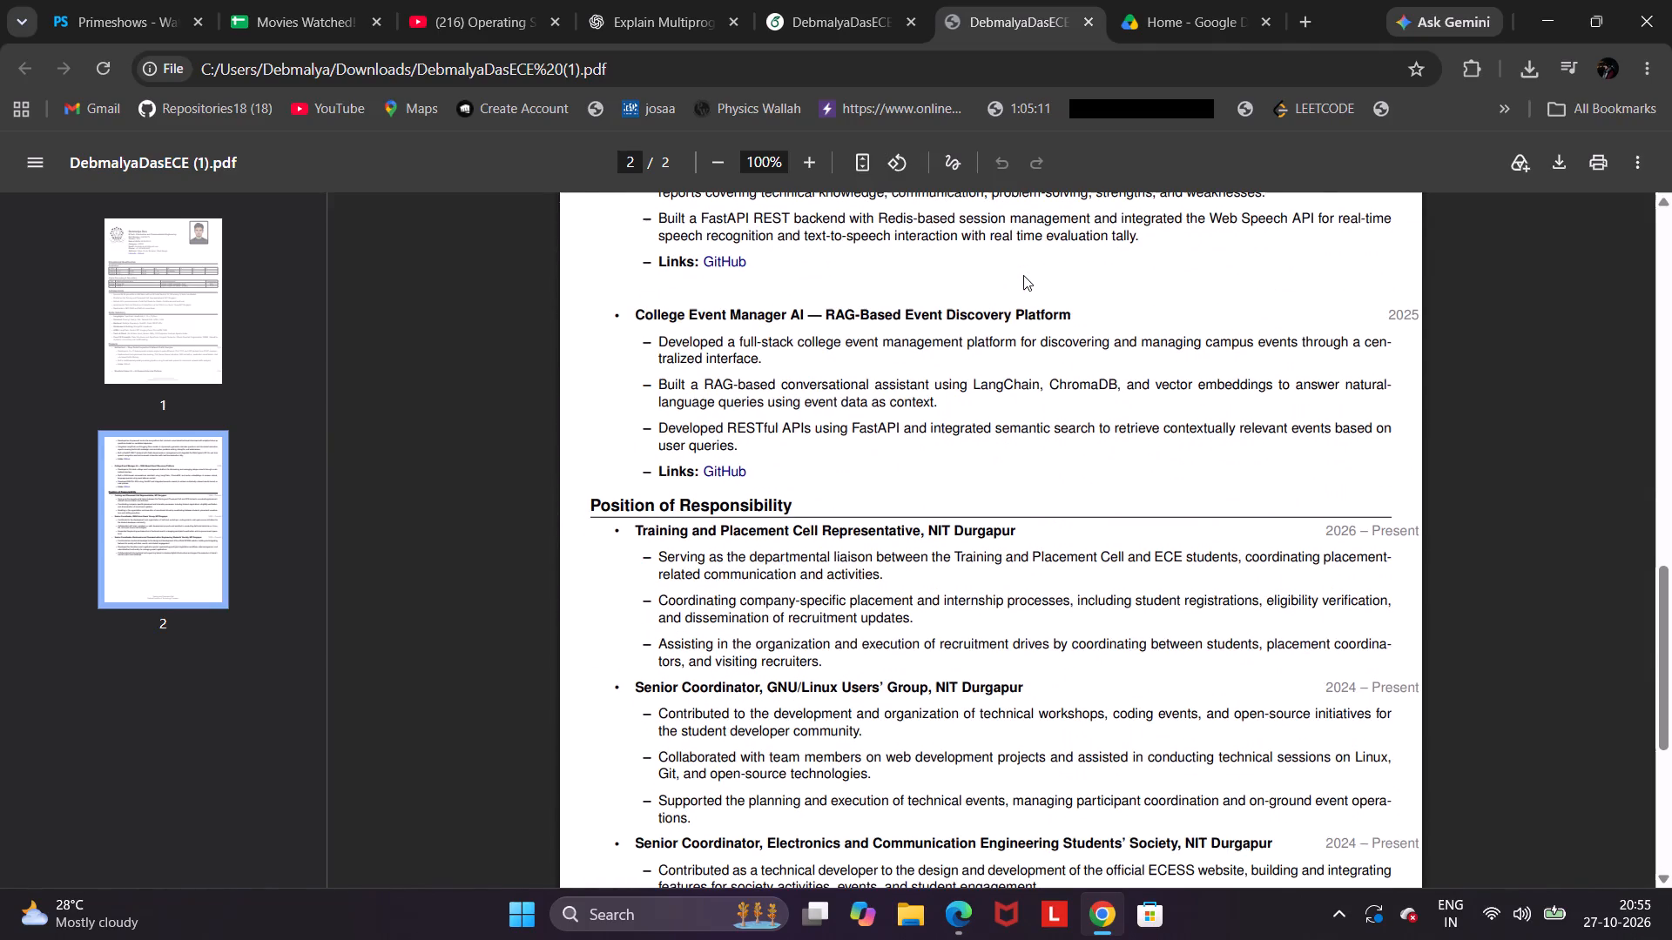
pyautogui.scroll(1, 1023, 275)
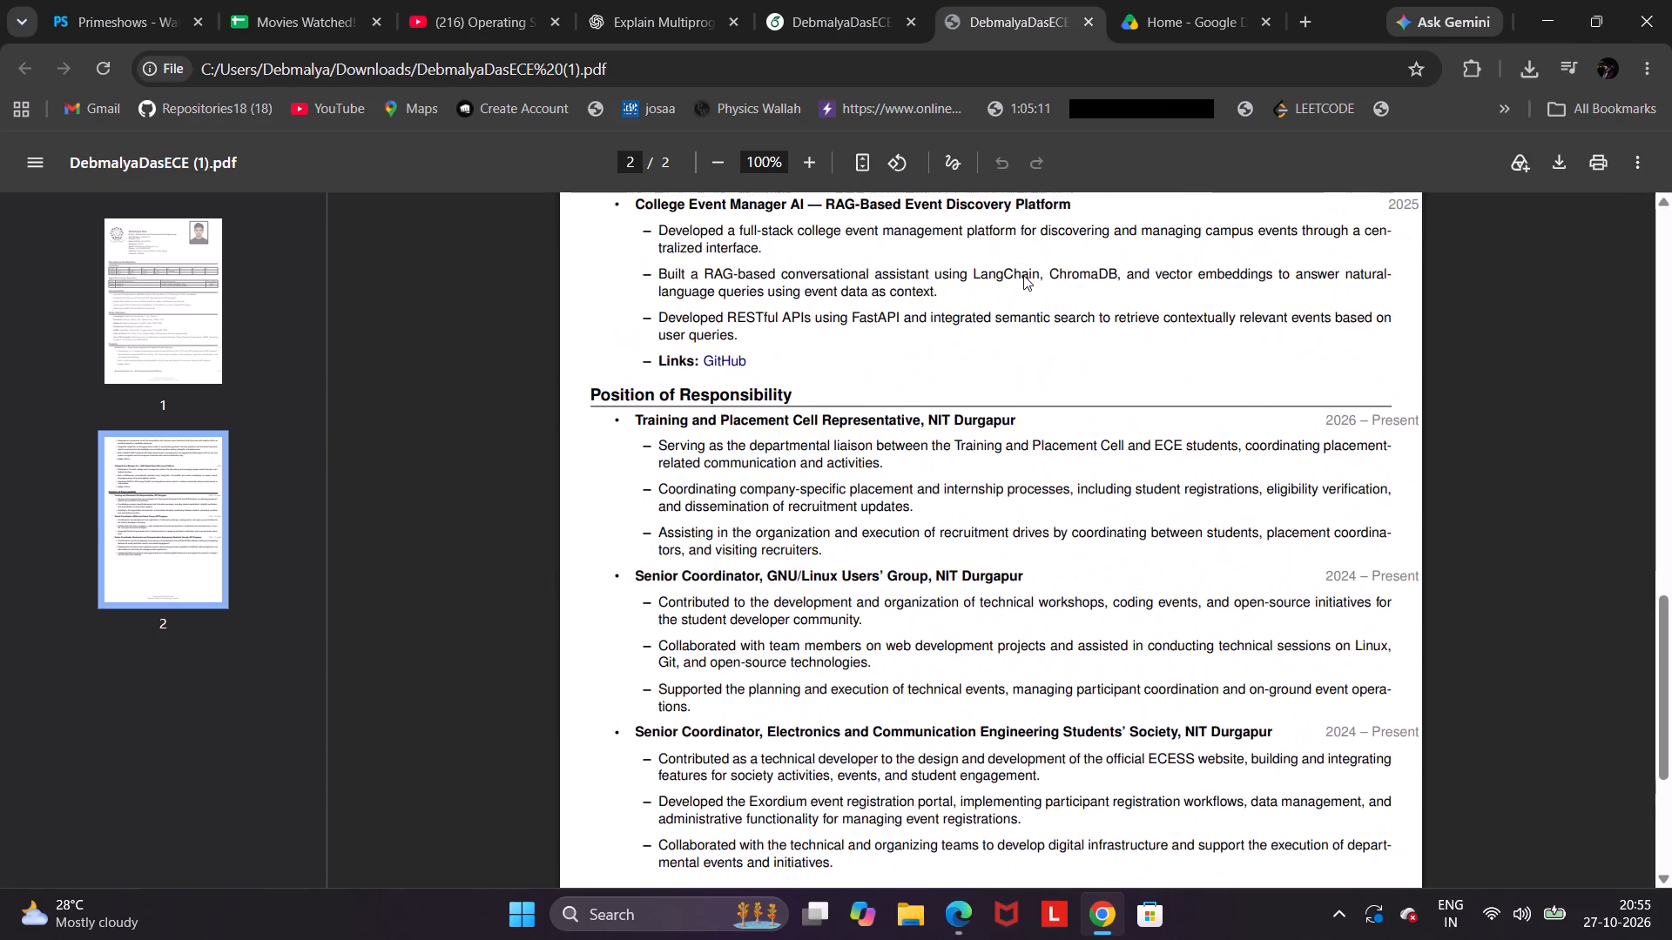
pyautogui.scroll(2, 1023, 275)
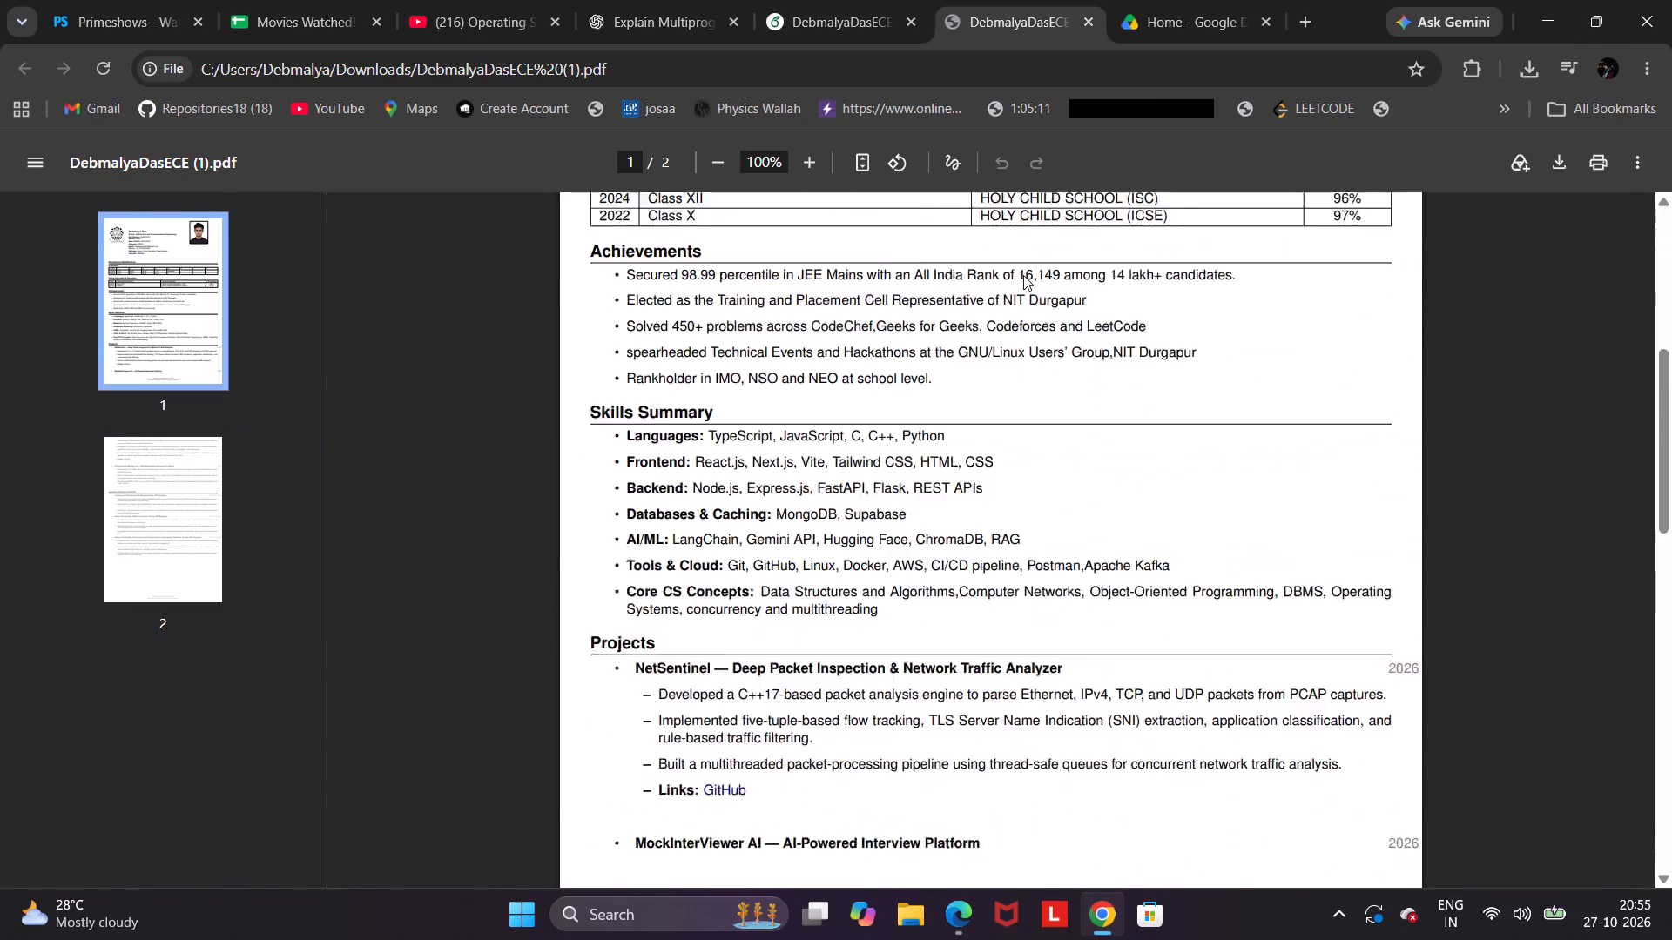
pyautogui.scroll(2, 1023, 275)
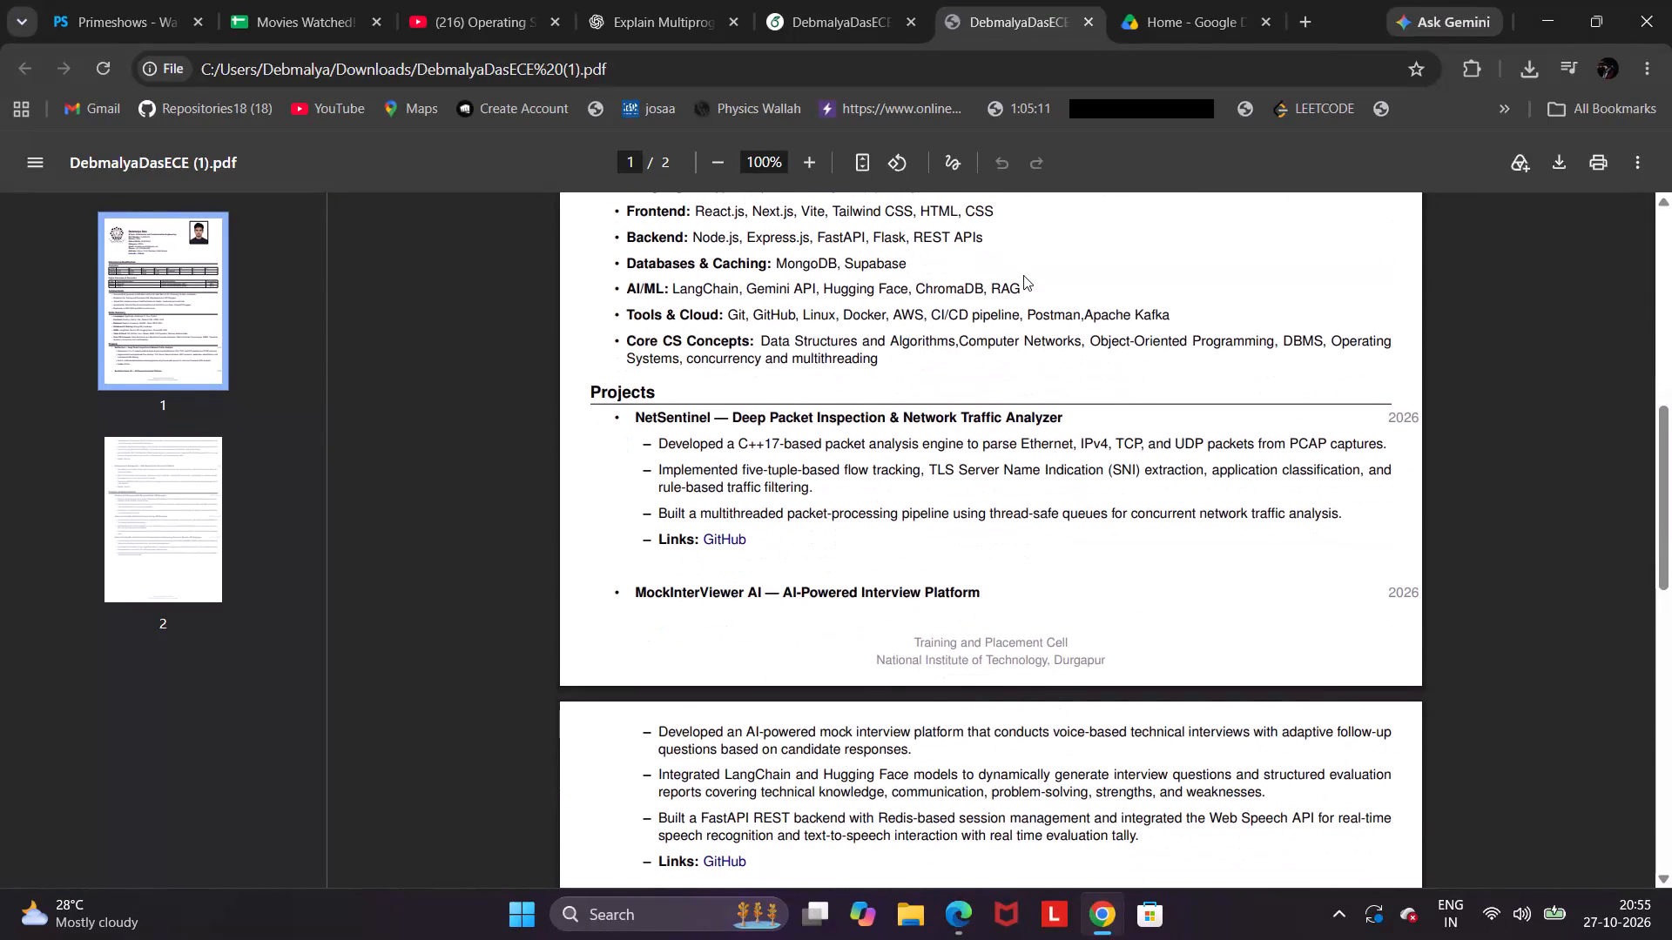
pyautogui.scroll(2, 1023, 275)
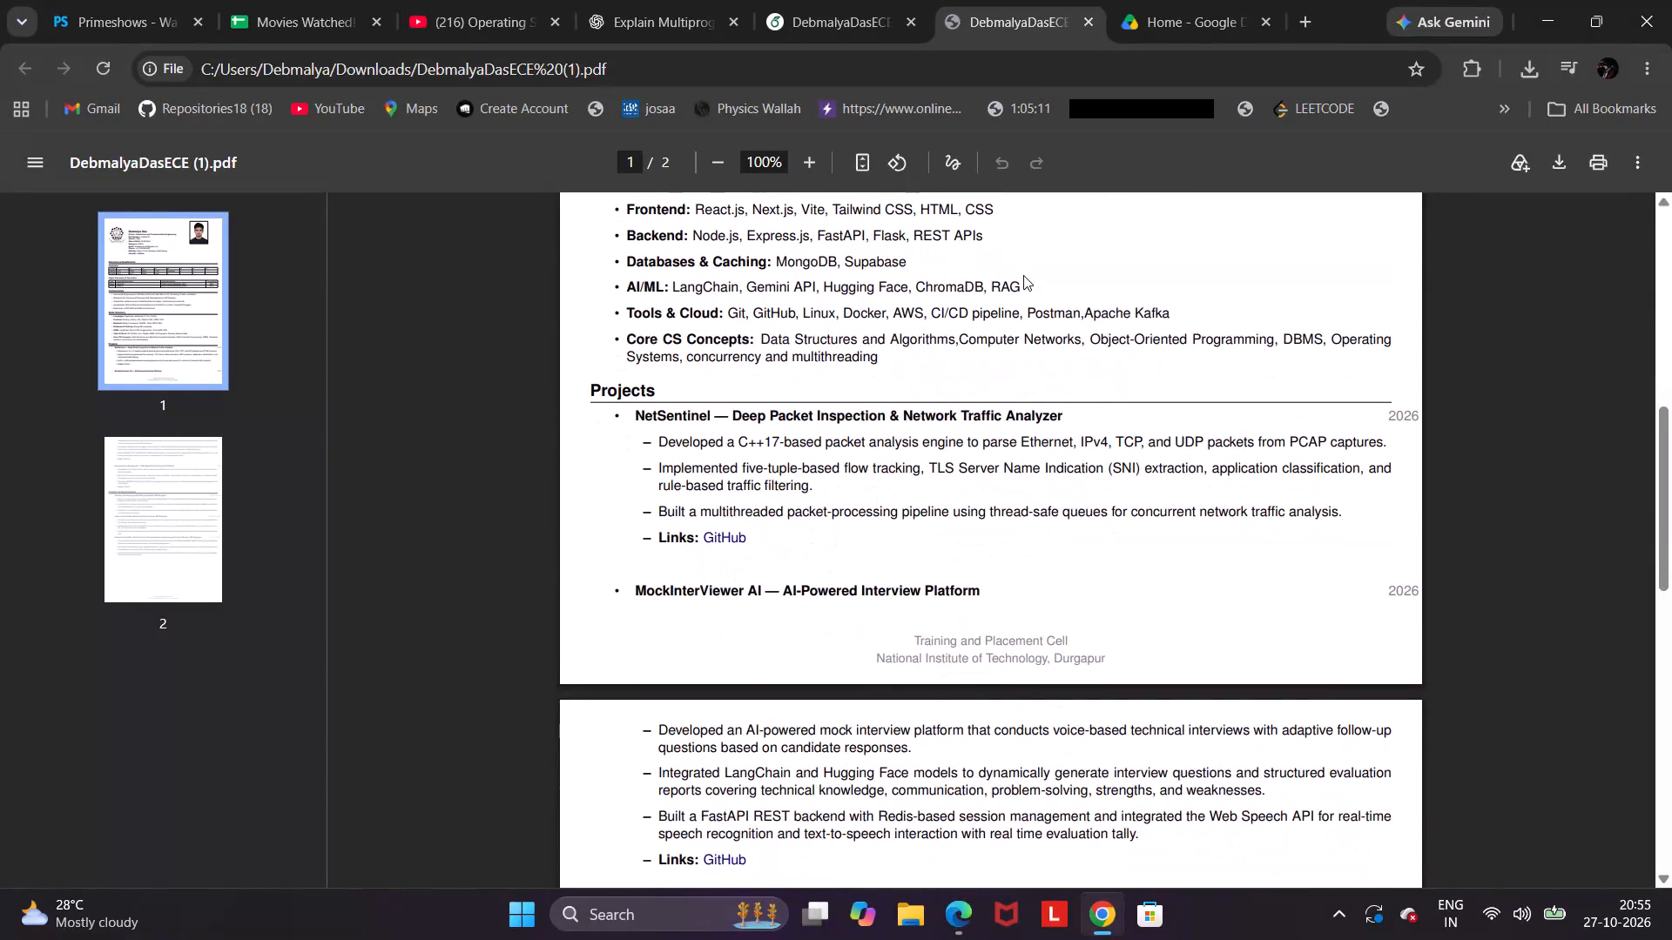
pyautogui.scroll(1, 1023, 275)
pyautogui.scroll(-1, 1023, 275)
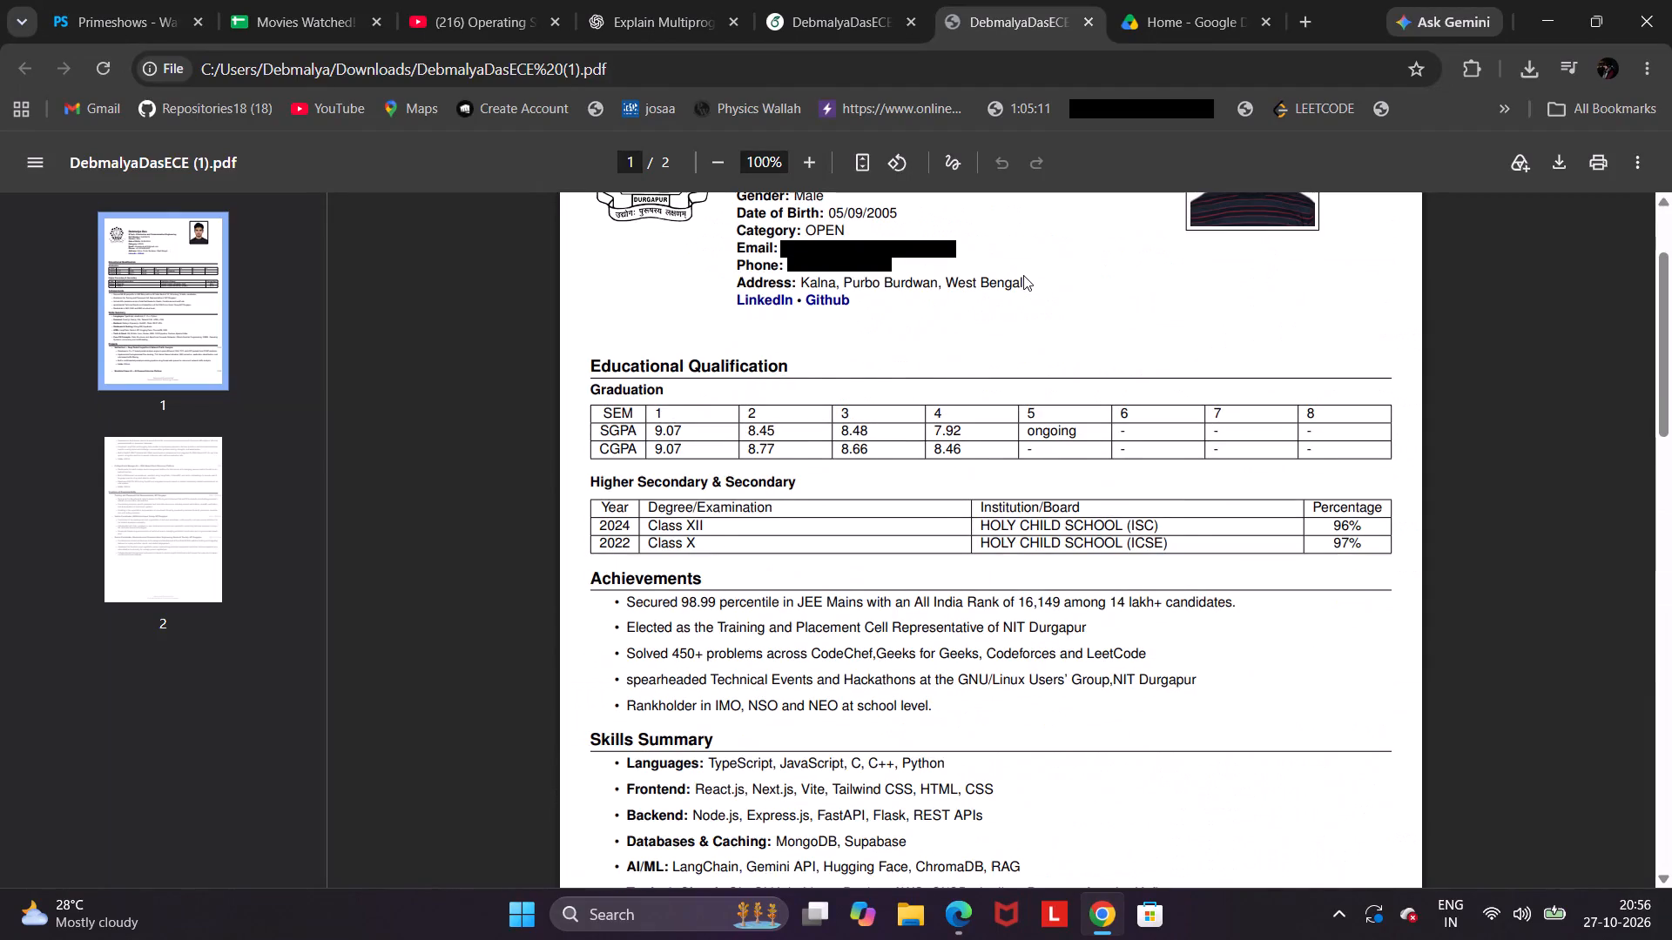
pyautogui.scroll(-1, 1023, 275)
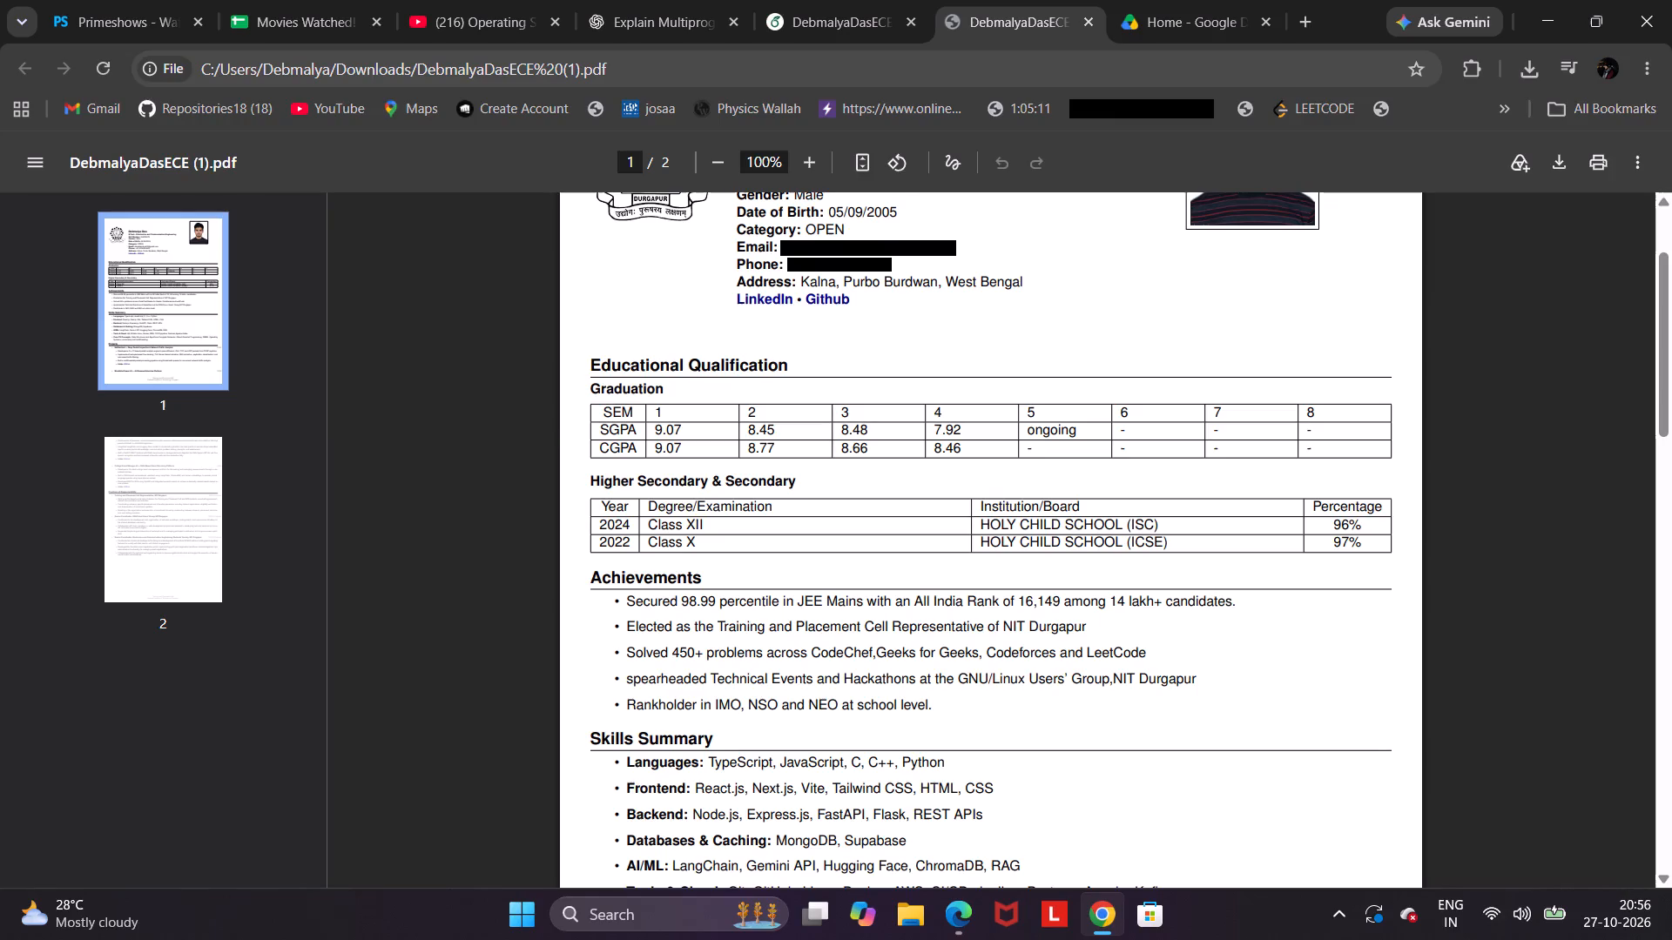
pyautogui.tripleClick(964, 425)
pyautogui.click(1004, 486)
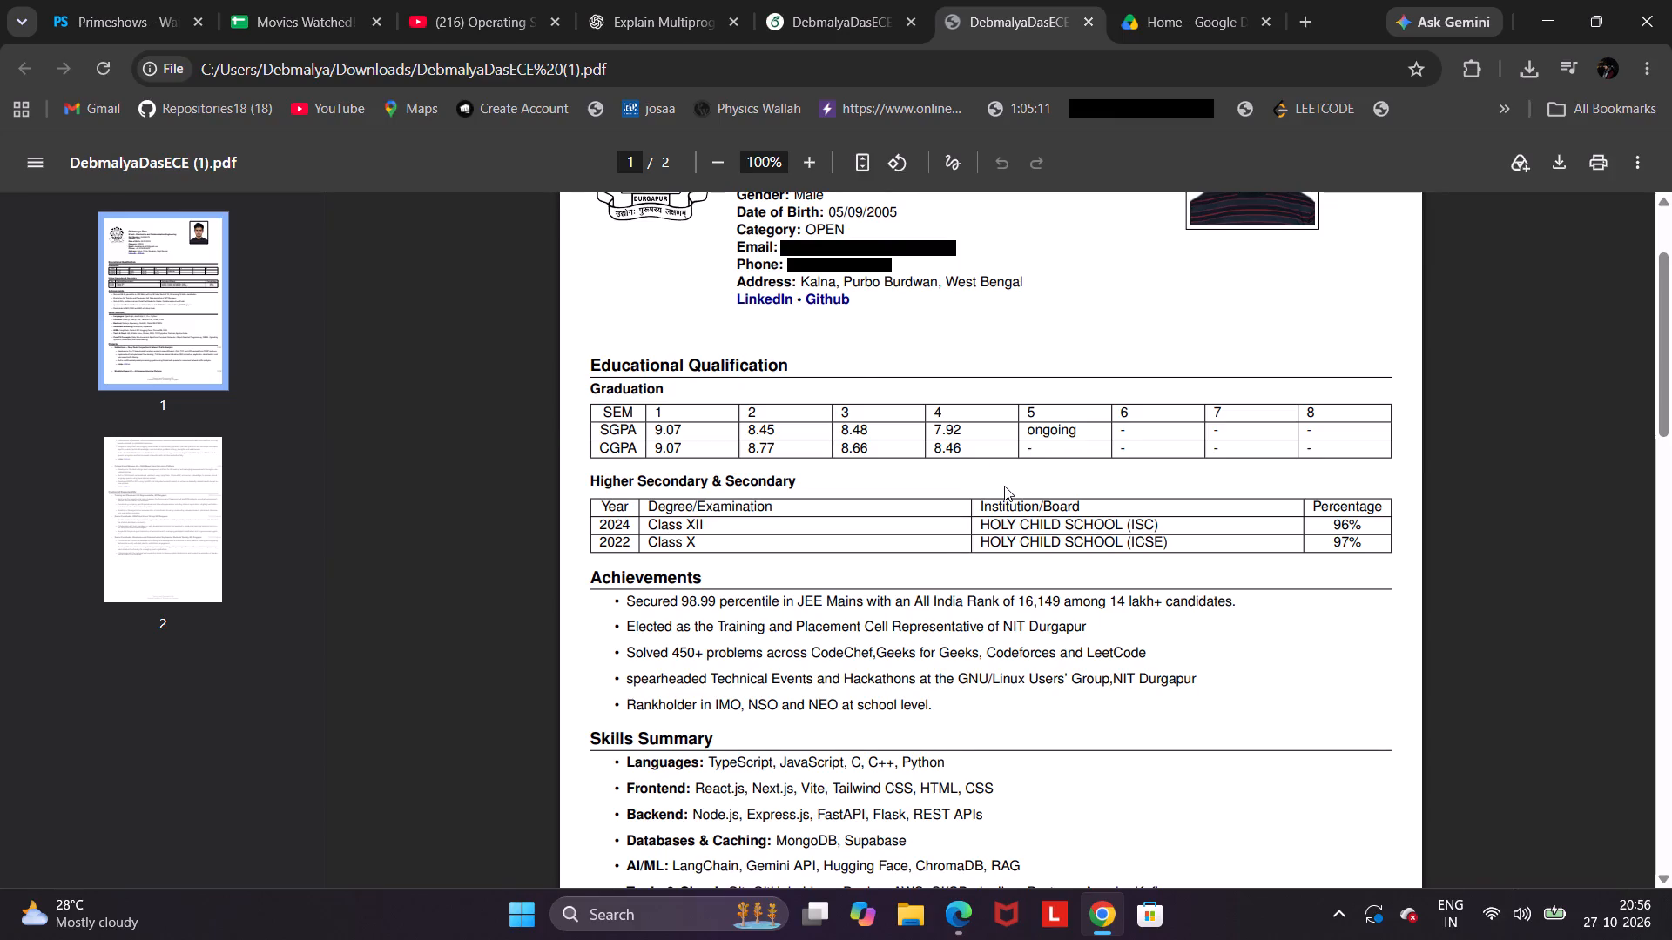
pyautogui.scroll(4, 1004, 486)
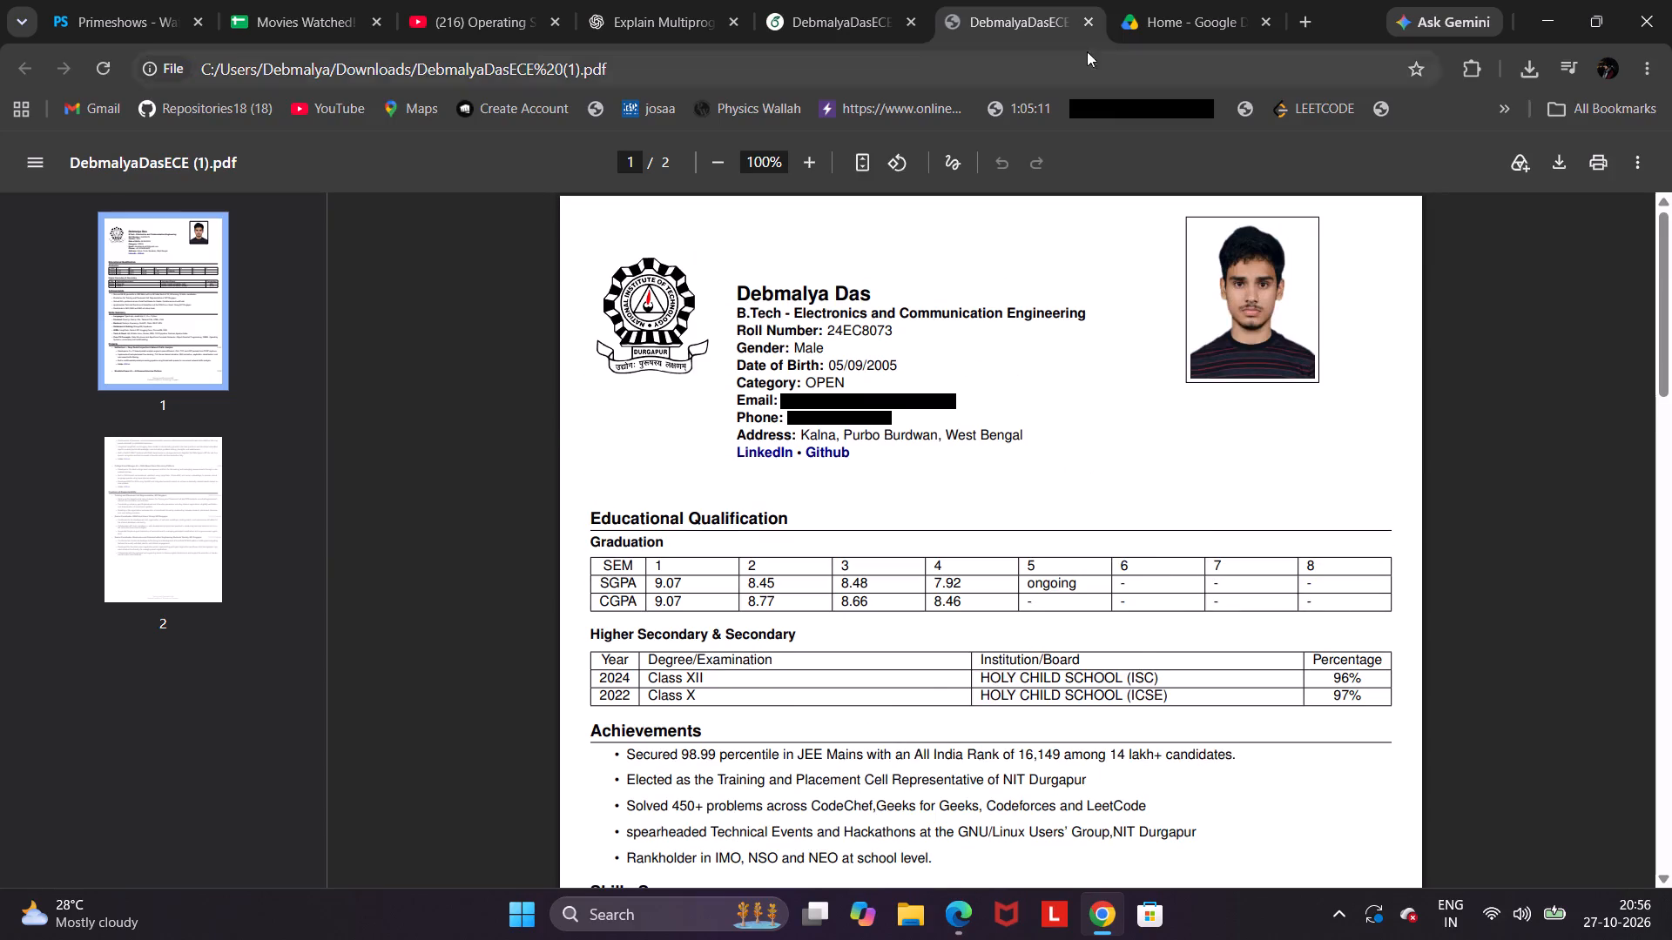
# Set the uploaded resume PDF's general access in Google Drive to Anyone with the link and copy its sharing link.
pyautogui.click(1136, 40)
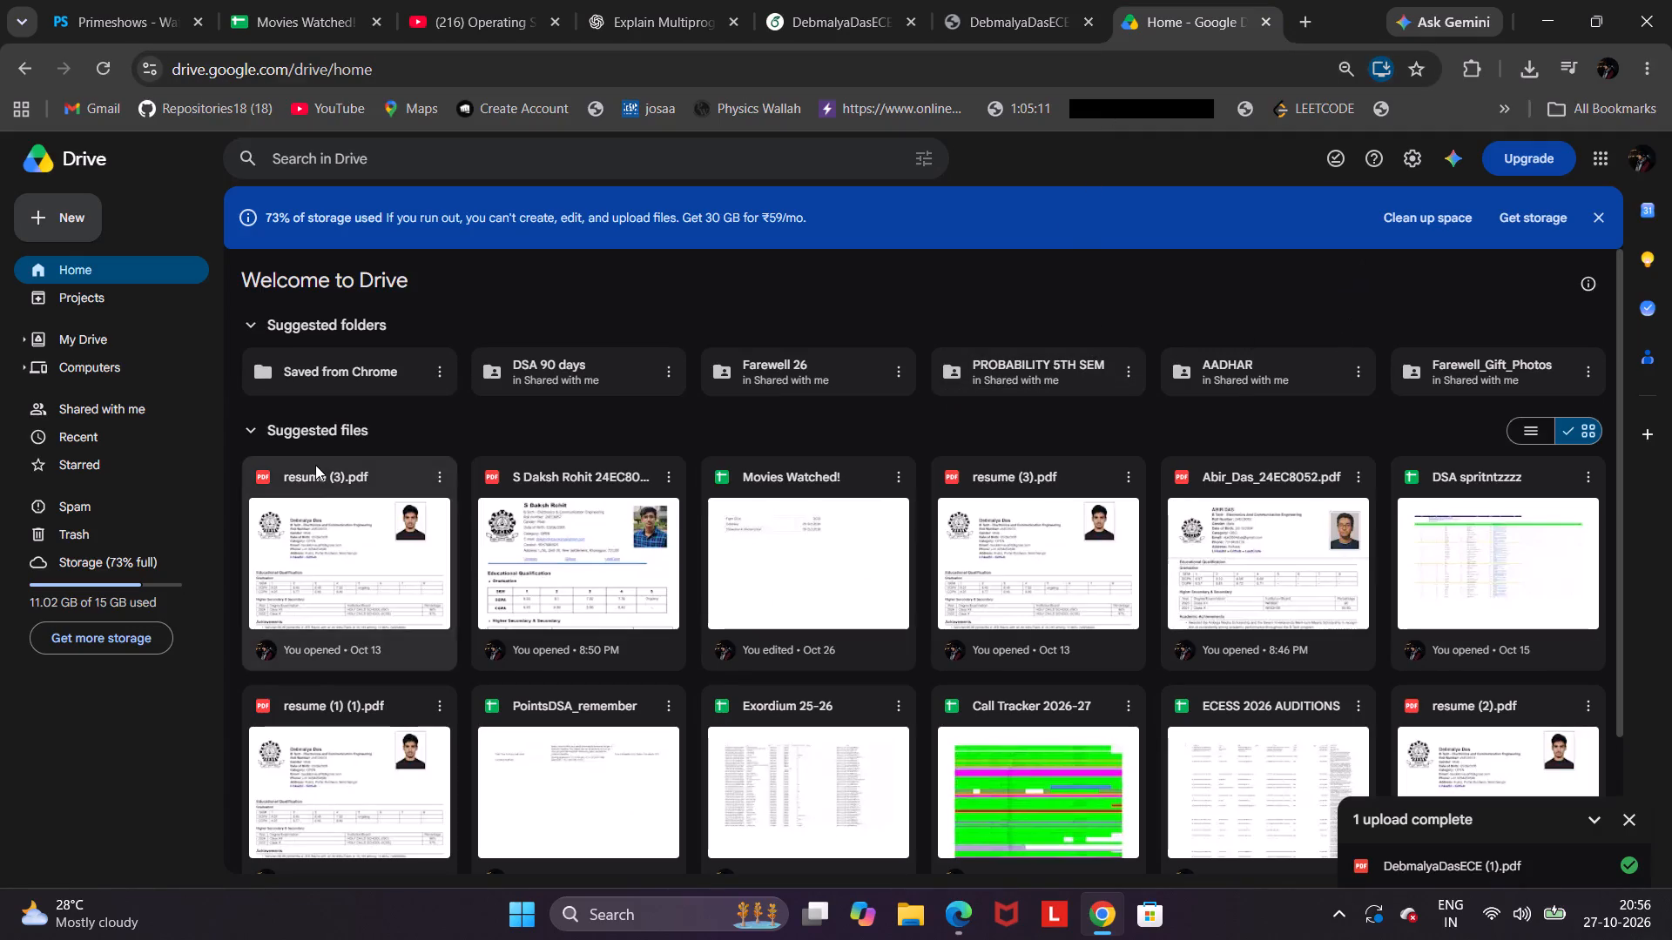
pyautogui.click(1414, 853)
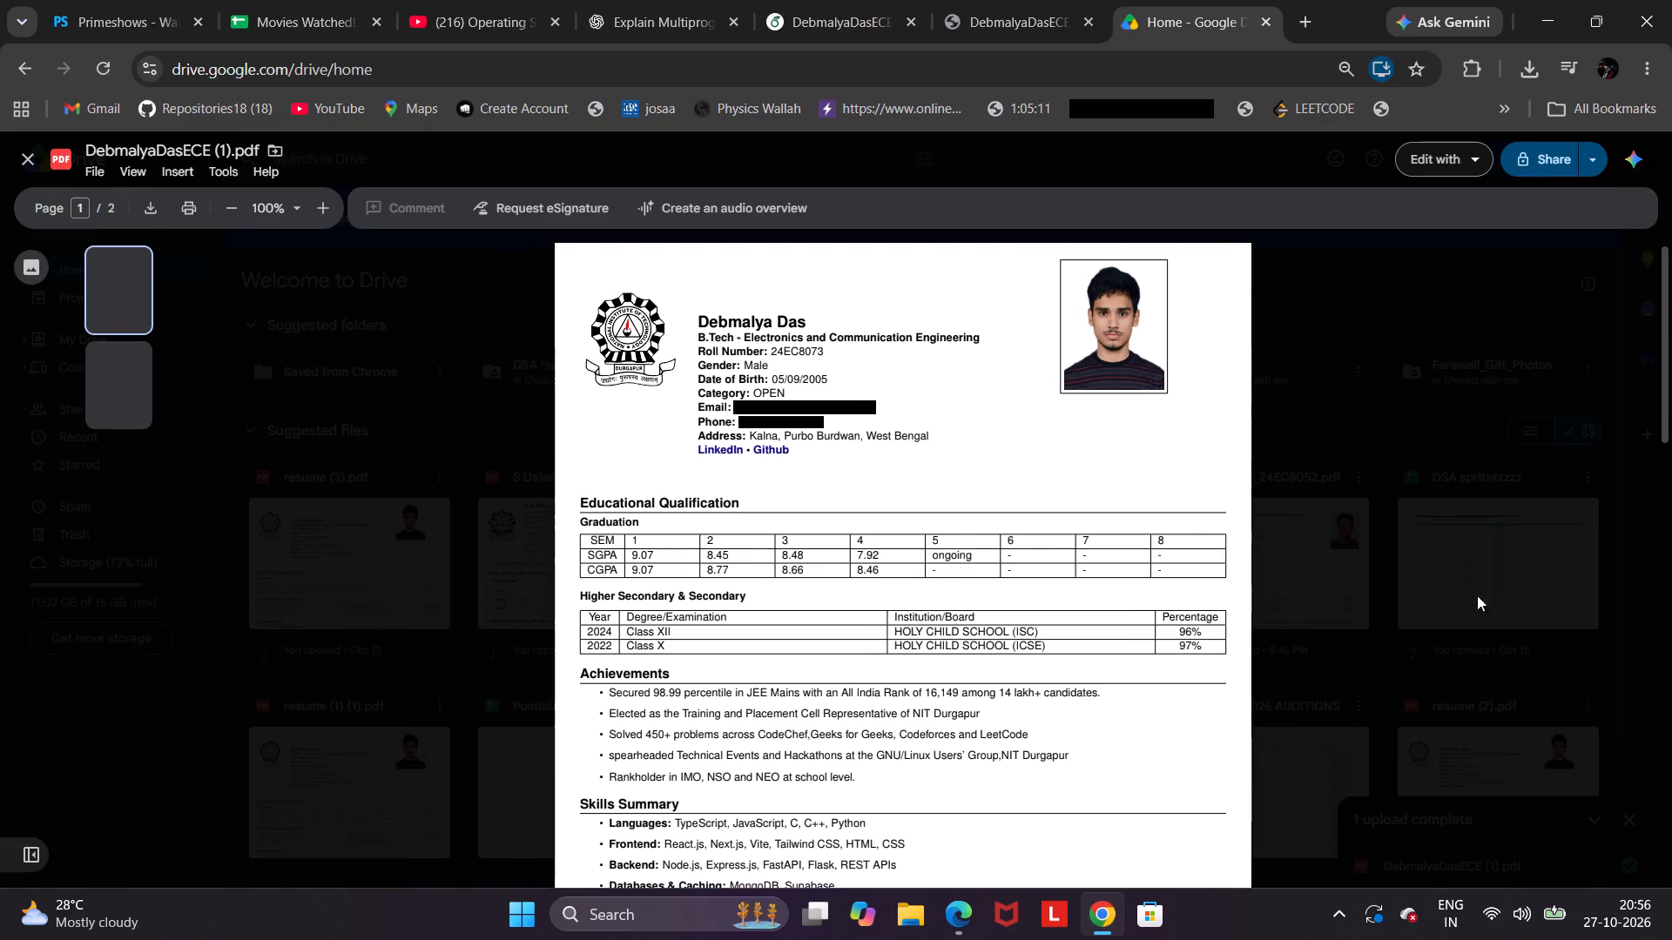
pyautogui.click(1523, 157)
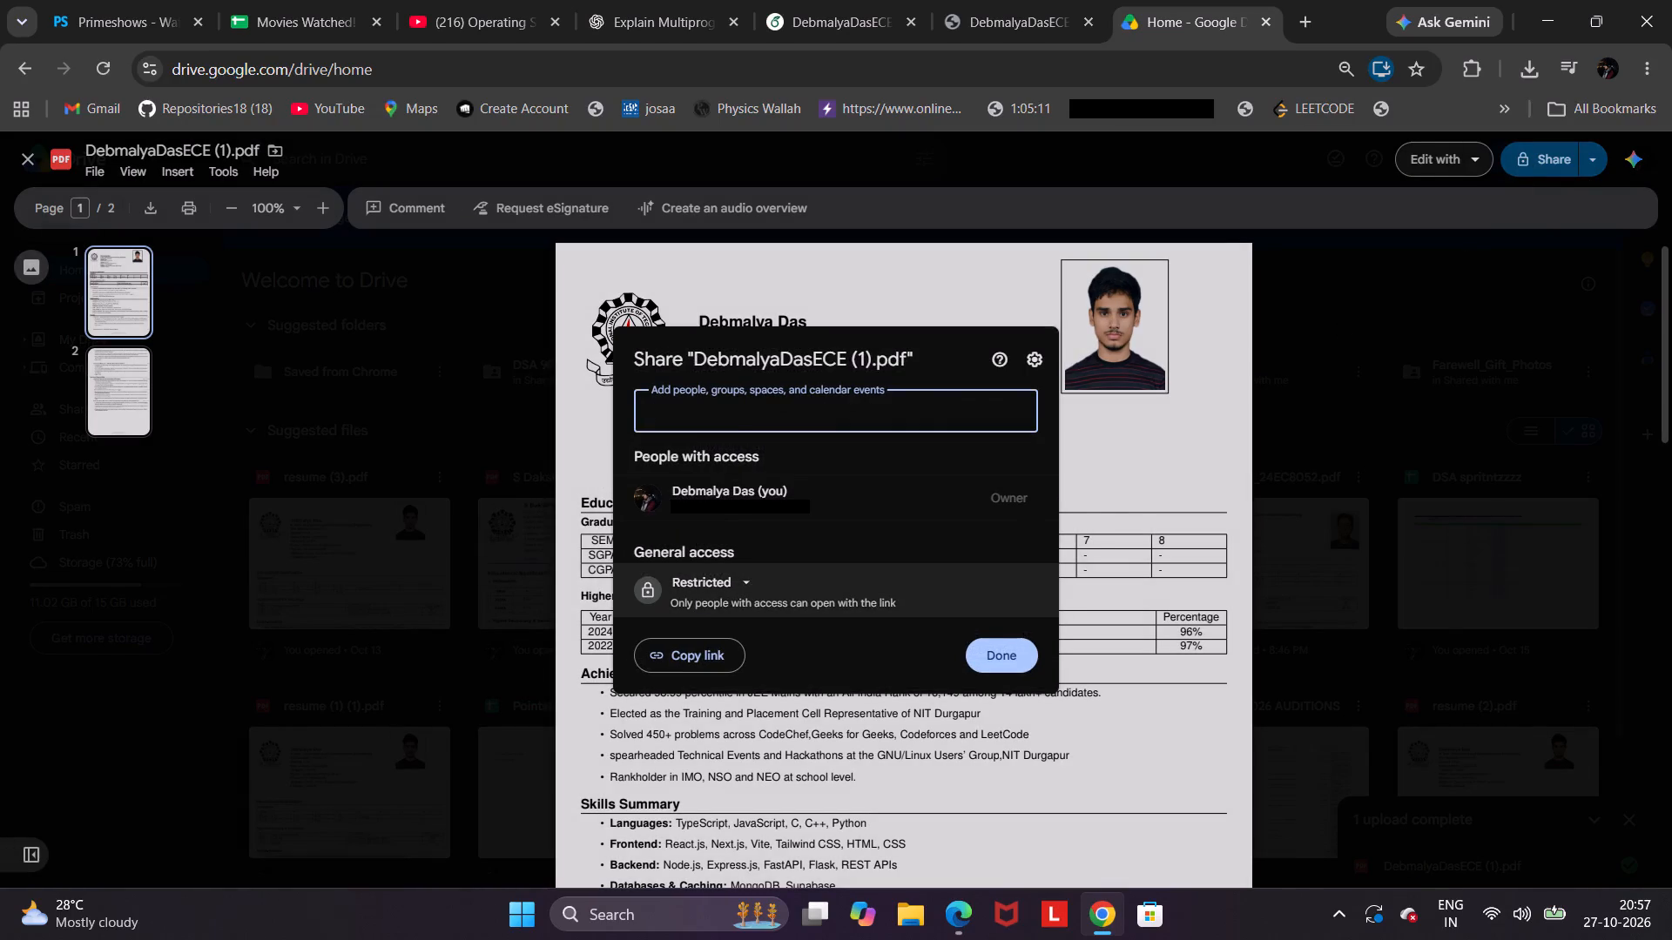
pyautogui.click(705, 579)
pyautogui.click(767, 673)
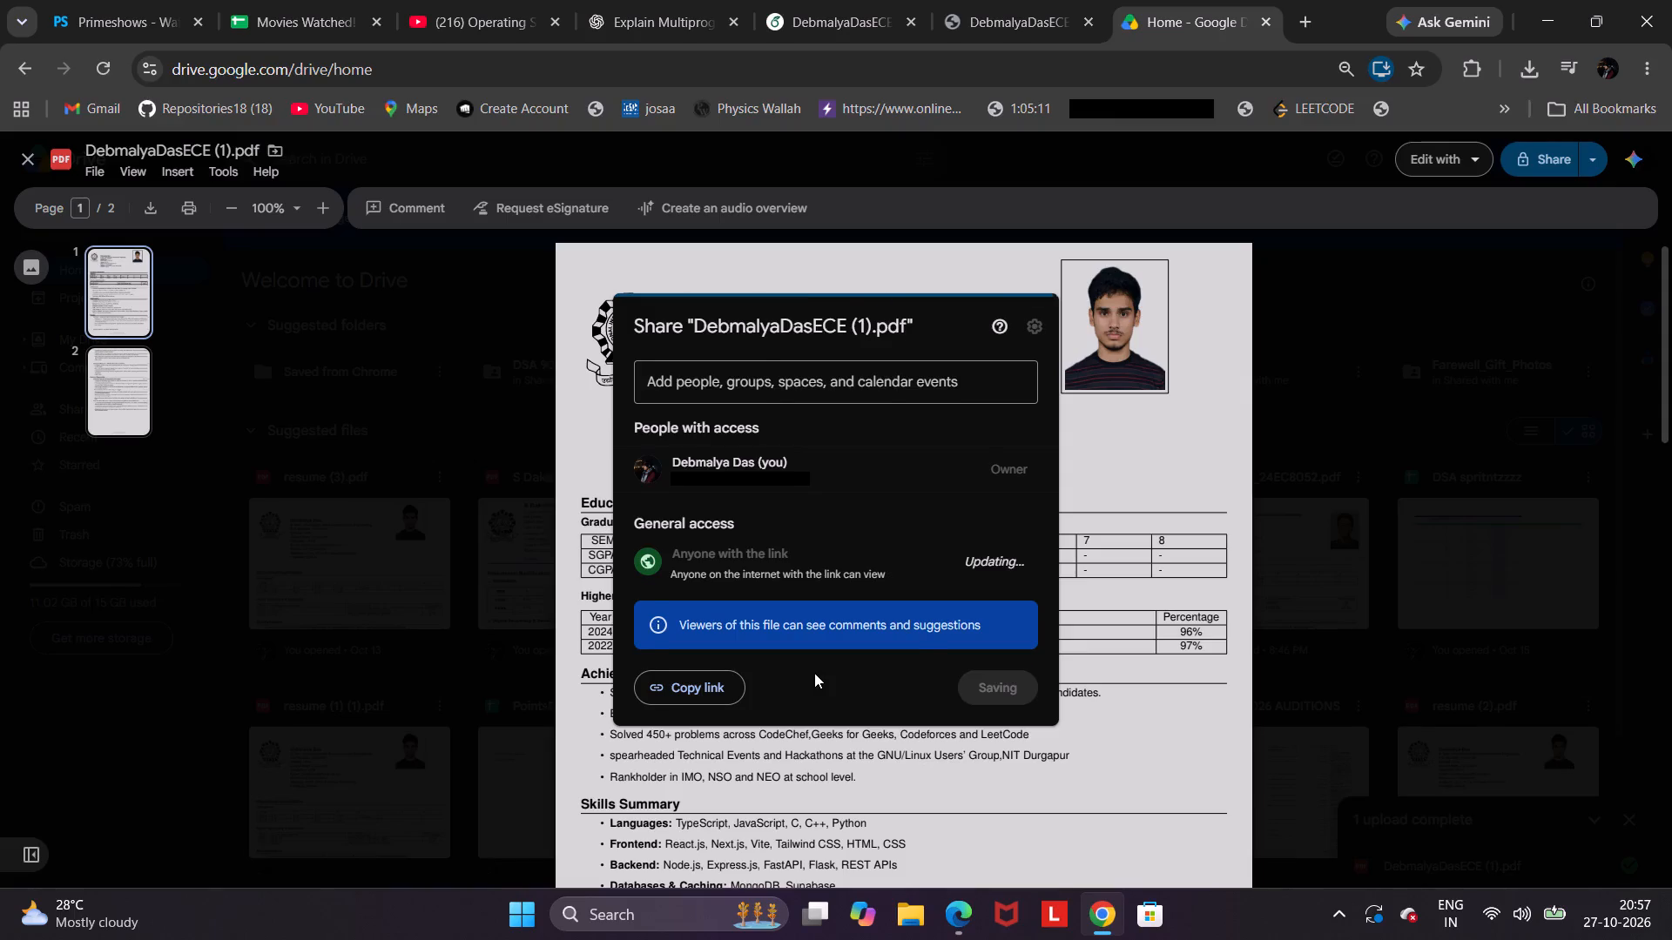
pyautogui.click(722, 690)
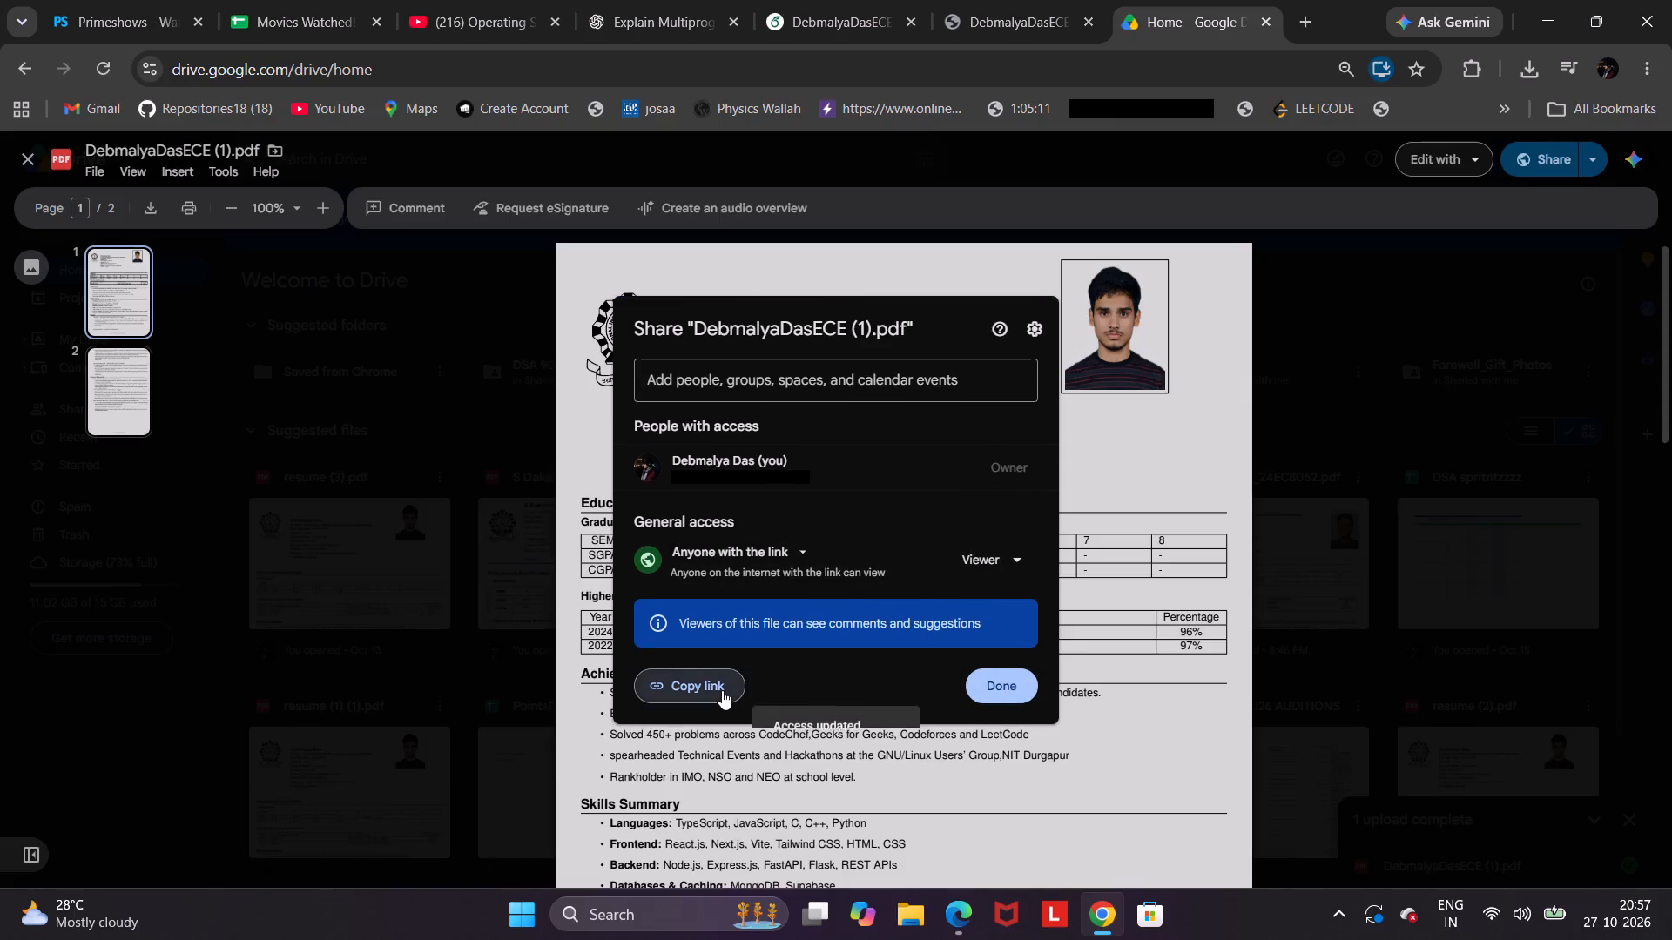
pyautogui.click(1006, 697)
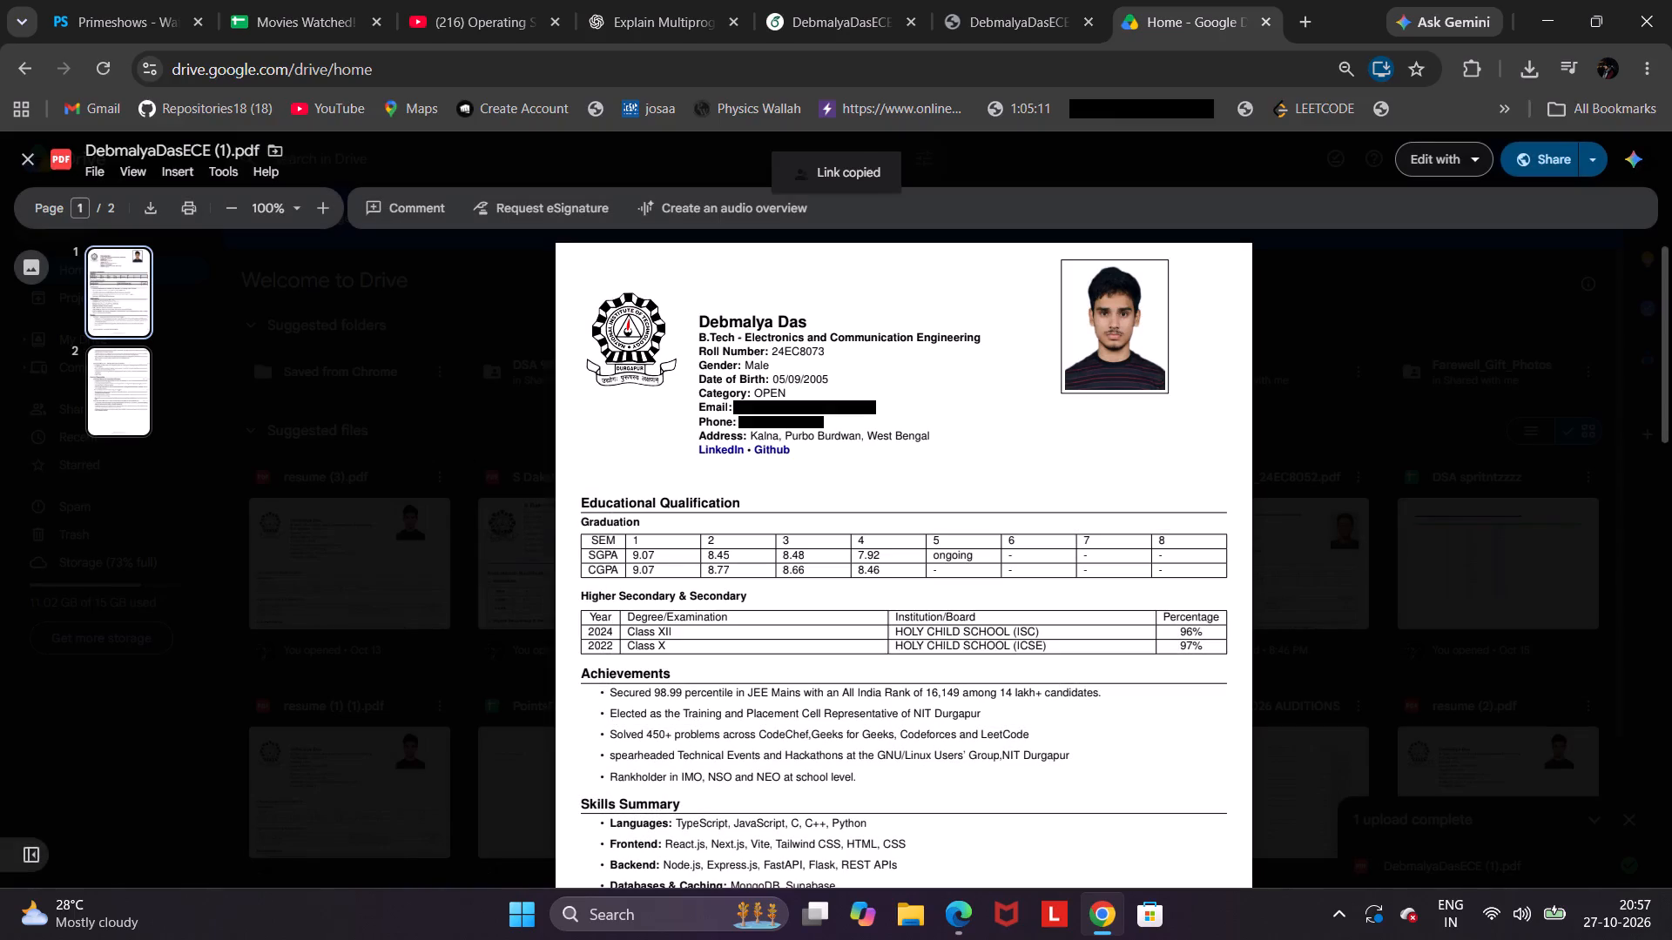
# Open a new browser tab.
pyautogui.click(1291, 11)
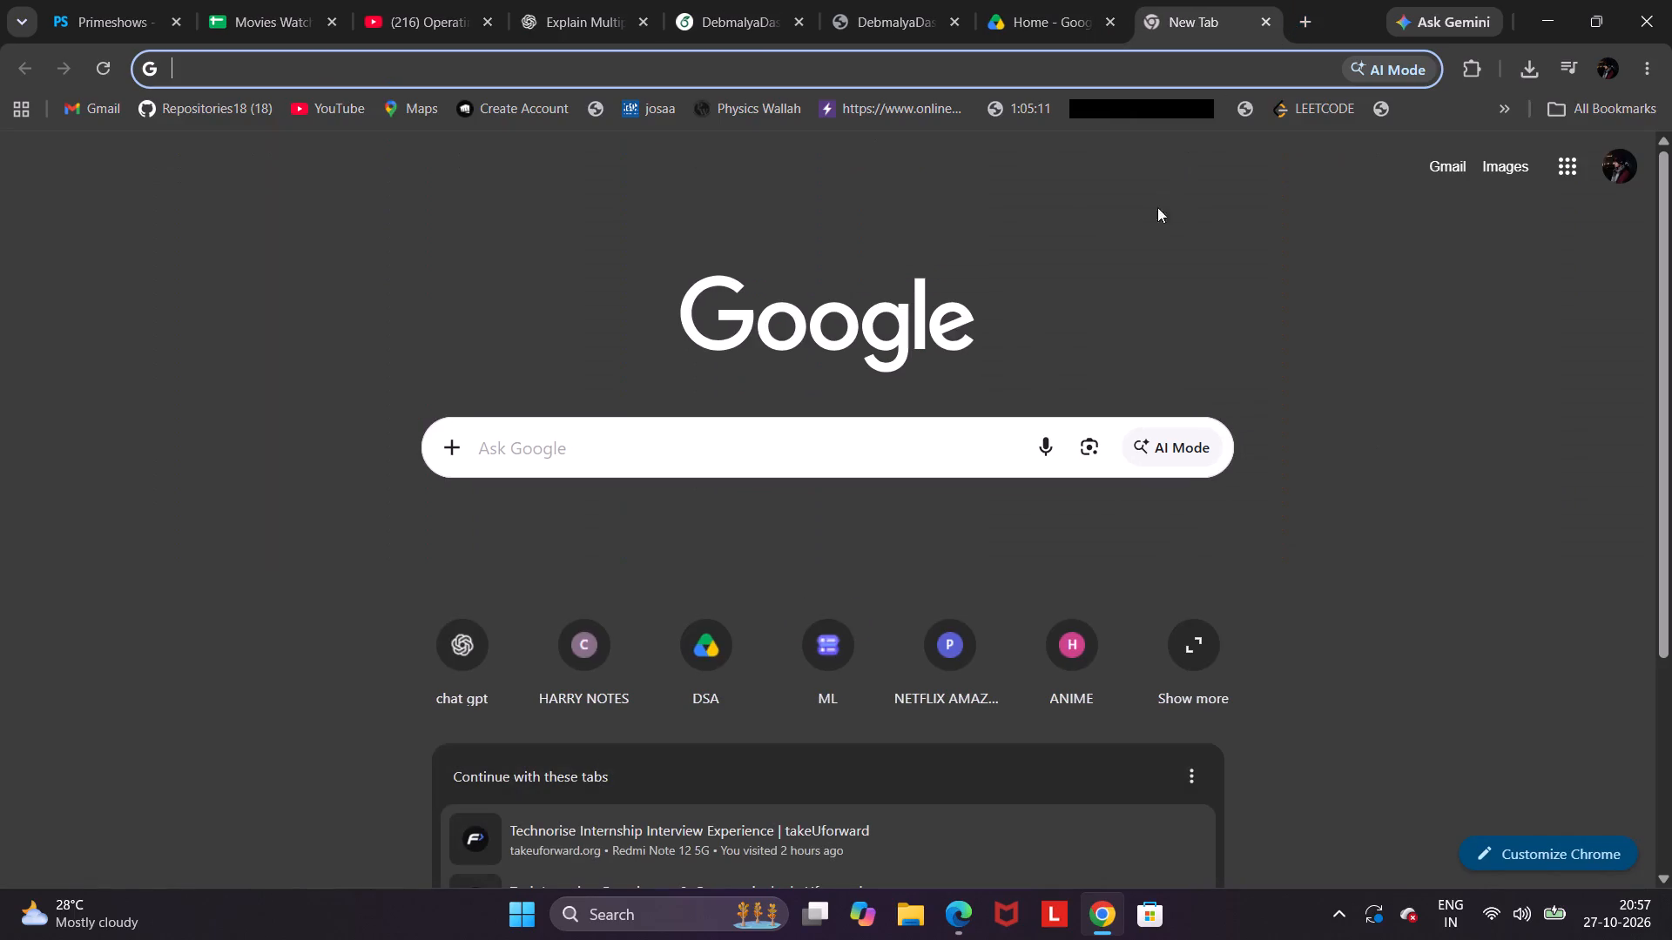
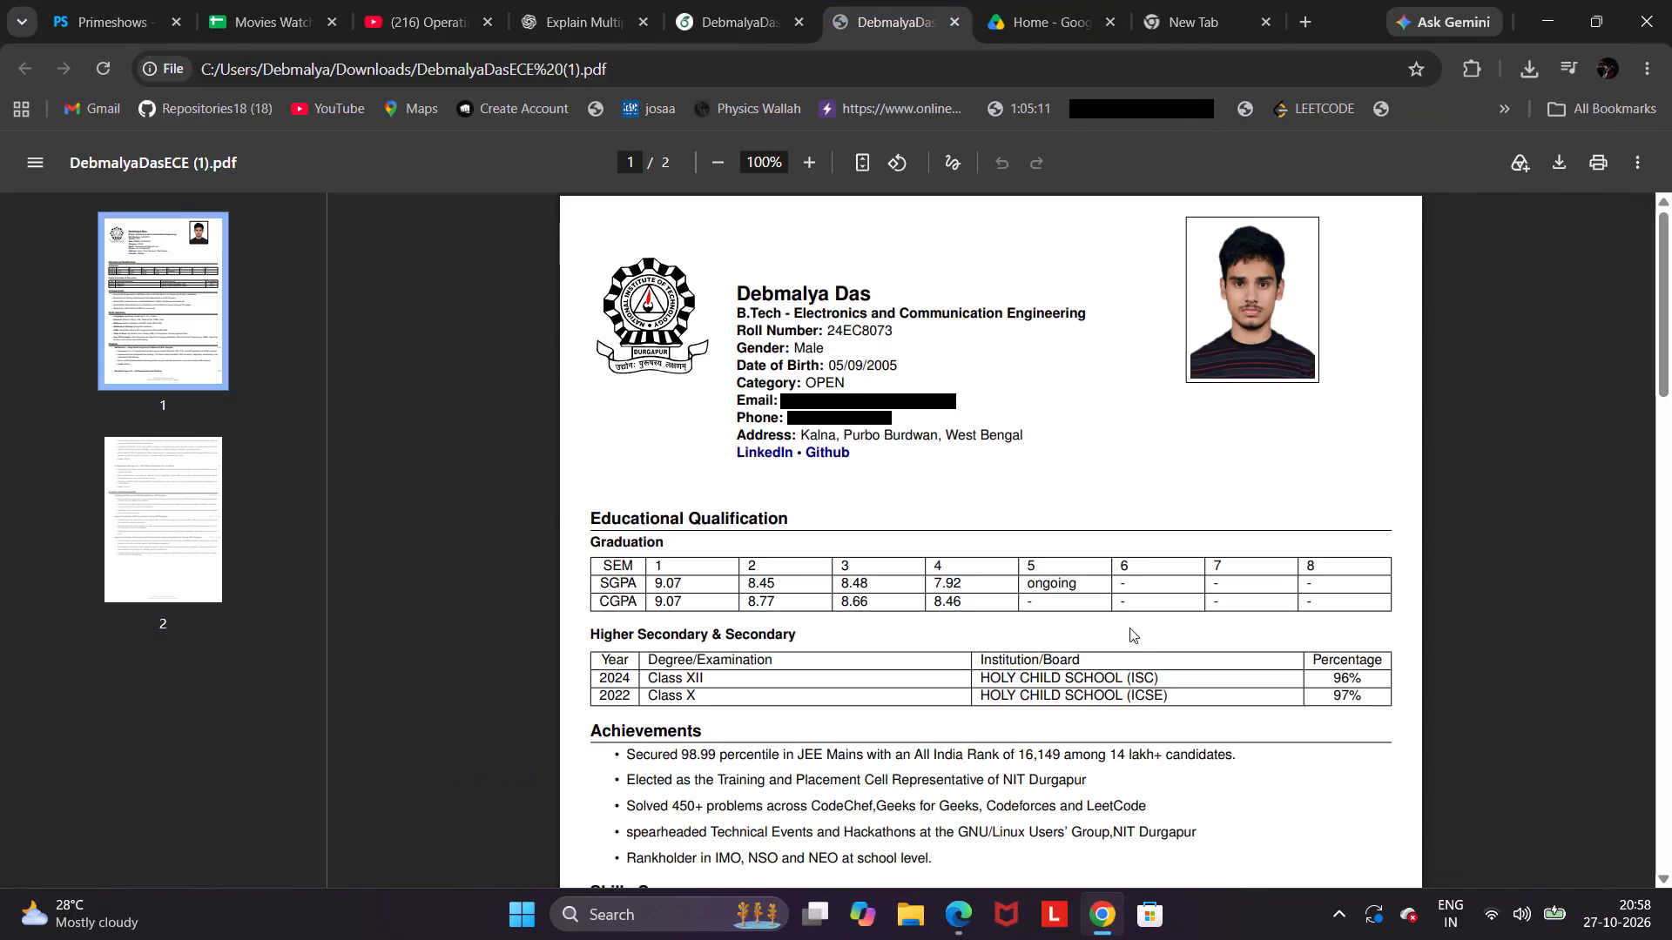
# Open the College Event Manager AI project's GitHub link from the resume PDF and examine the repository's files, contributors and languages.
pyautogui.scroll(-5, 1129, 634)
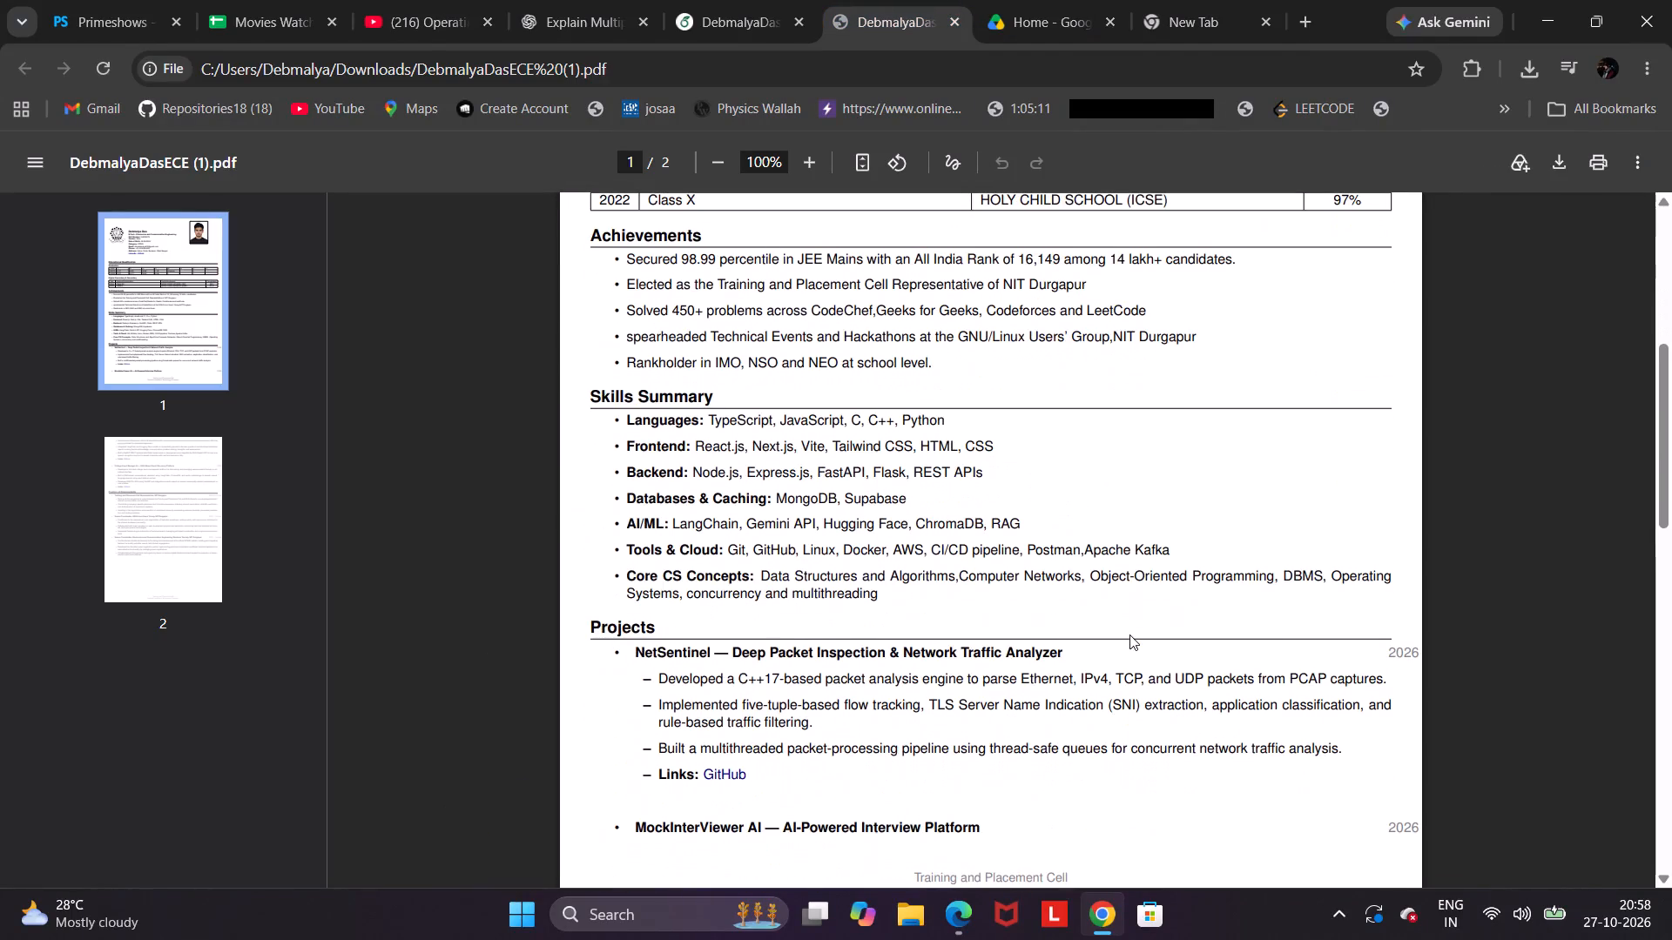
pyautogui.scroll(-3, 1129, 634)
pyautogui.scroll(-1, 1057, 668)
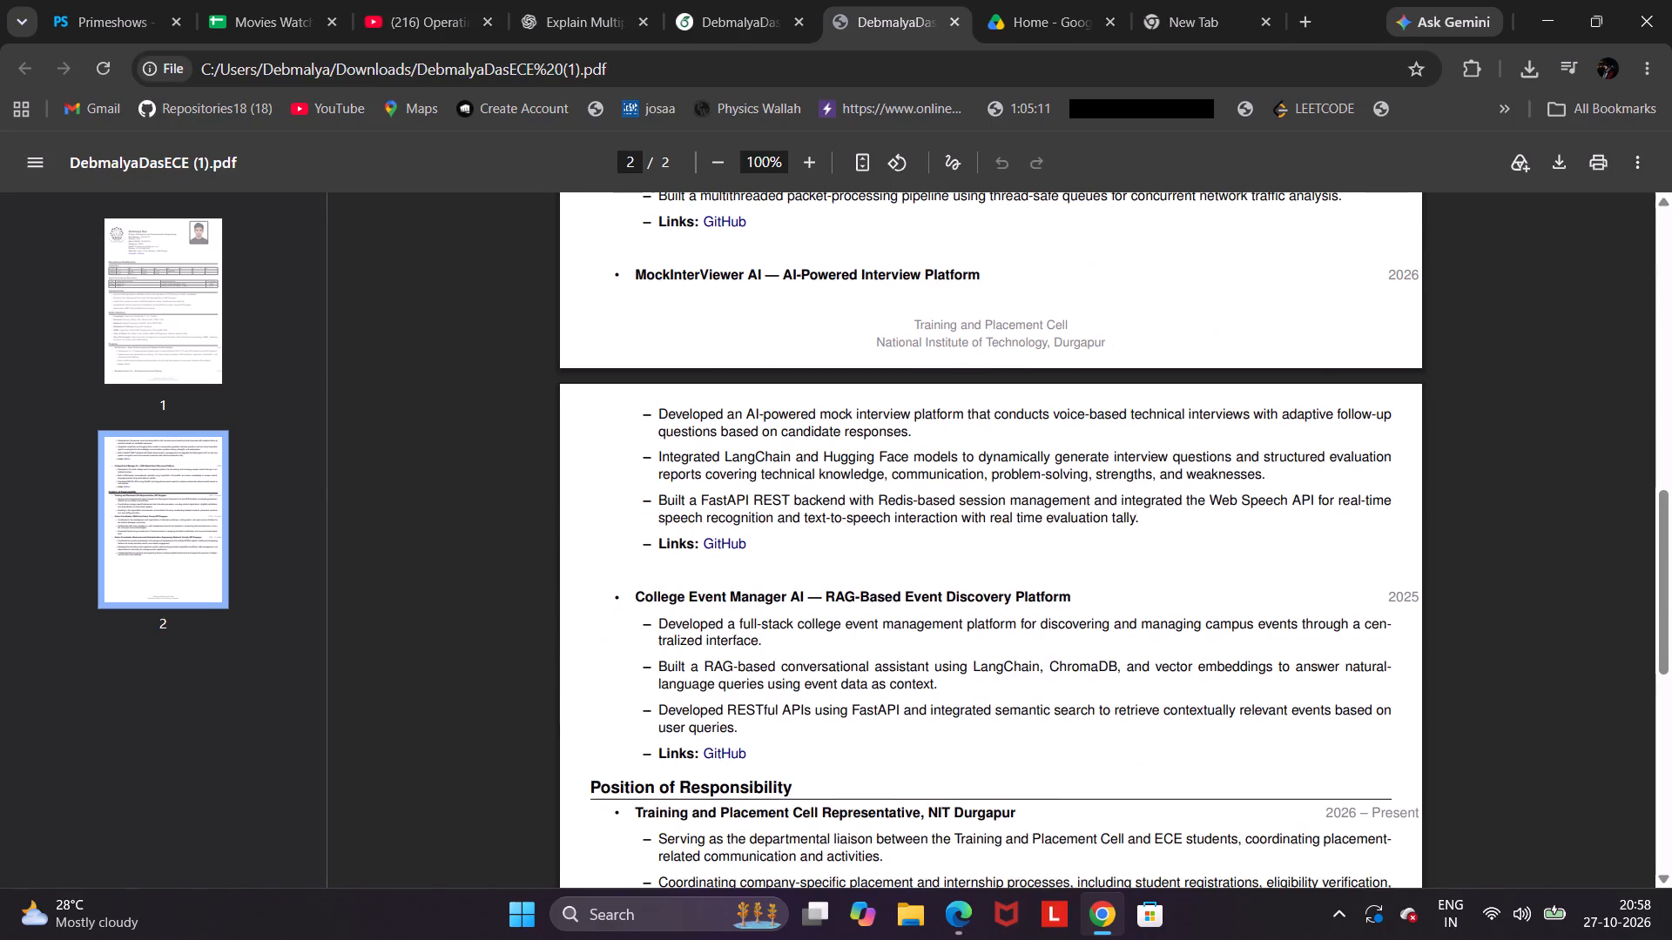
pyautogui.keyDown('ctrl'); pyautogui.click(731, 754); pyautogui.keyUp('ctrl')
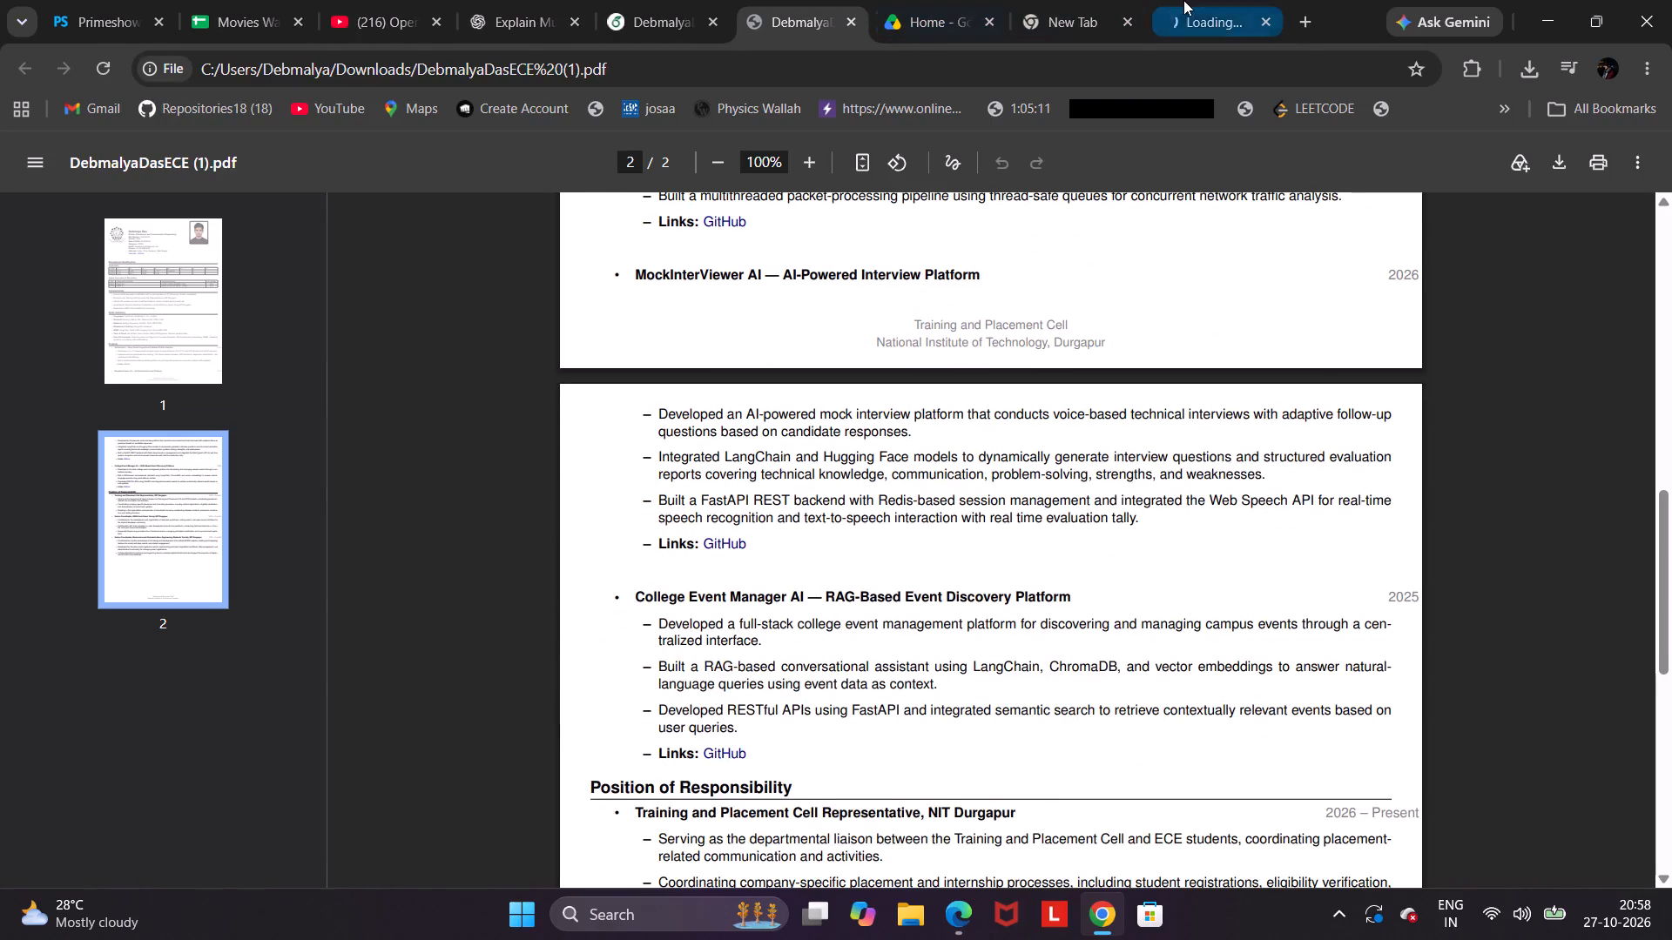
pyautogui.click(1186, 0)
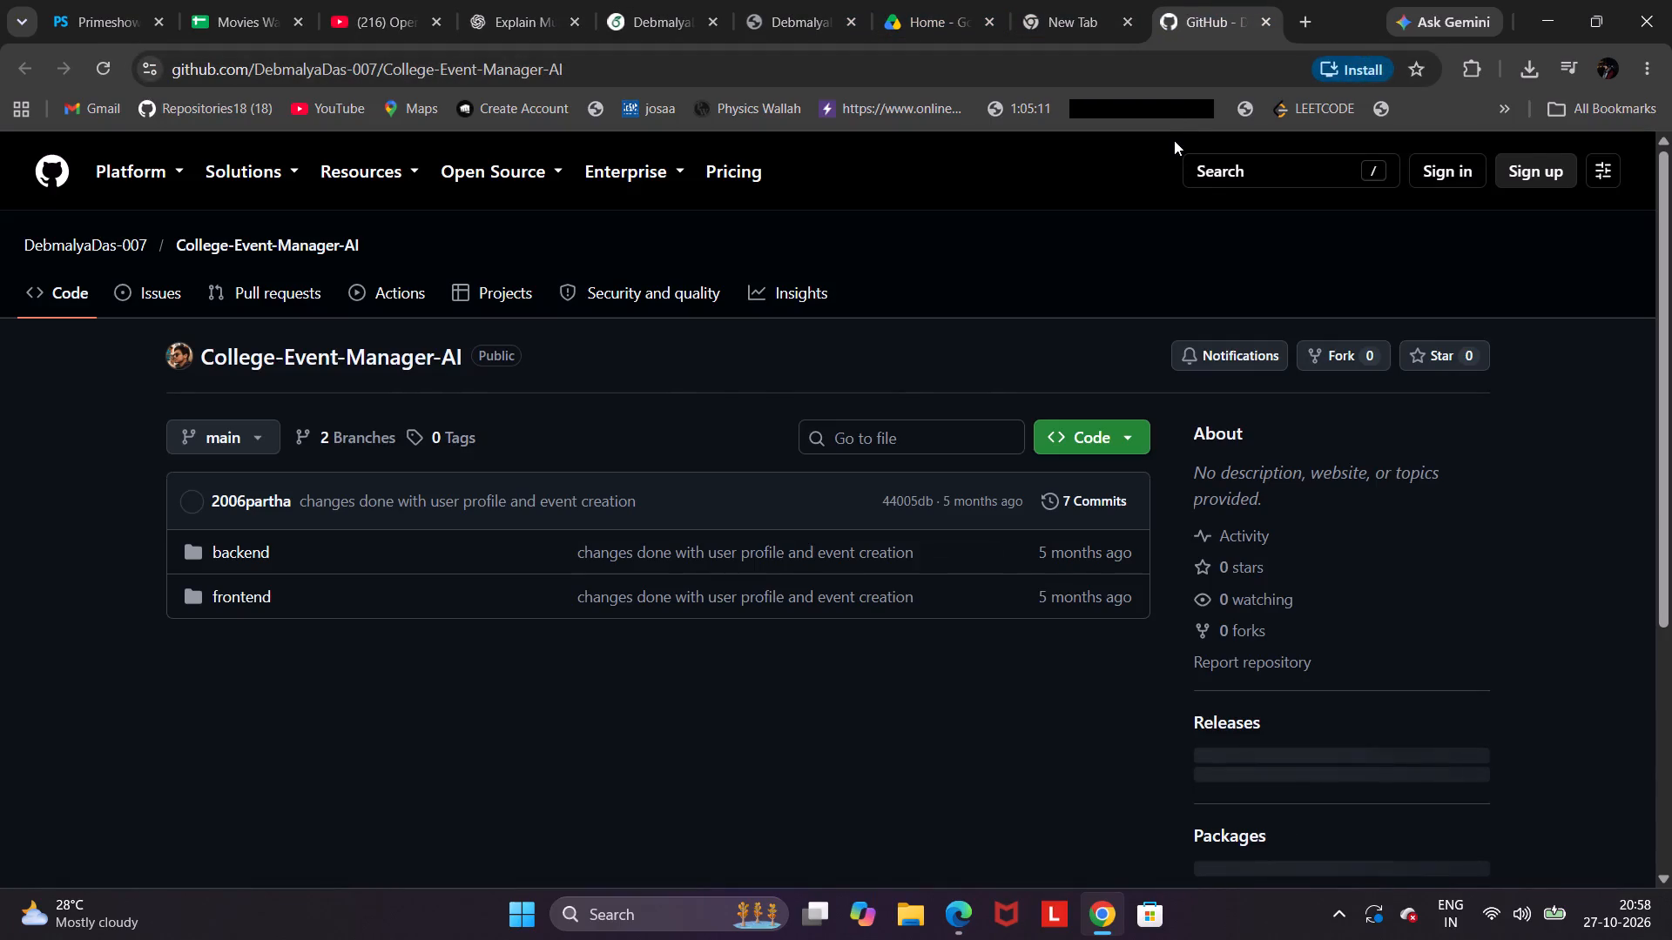
pyautogui.scroll(-1, 1177, 246)
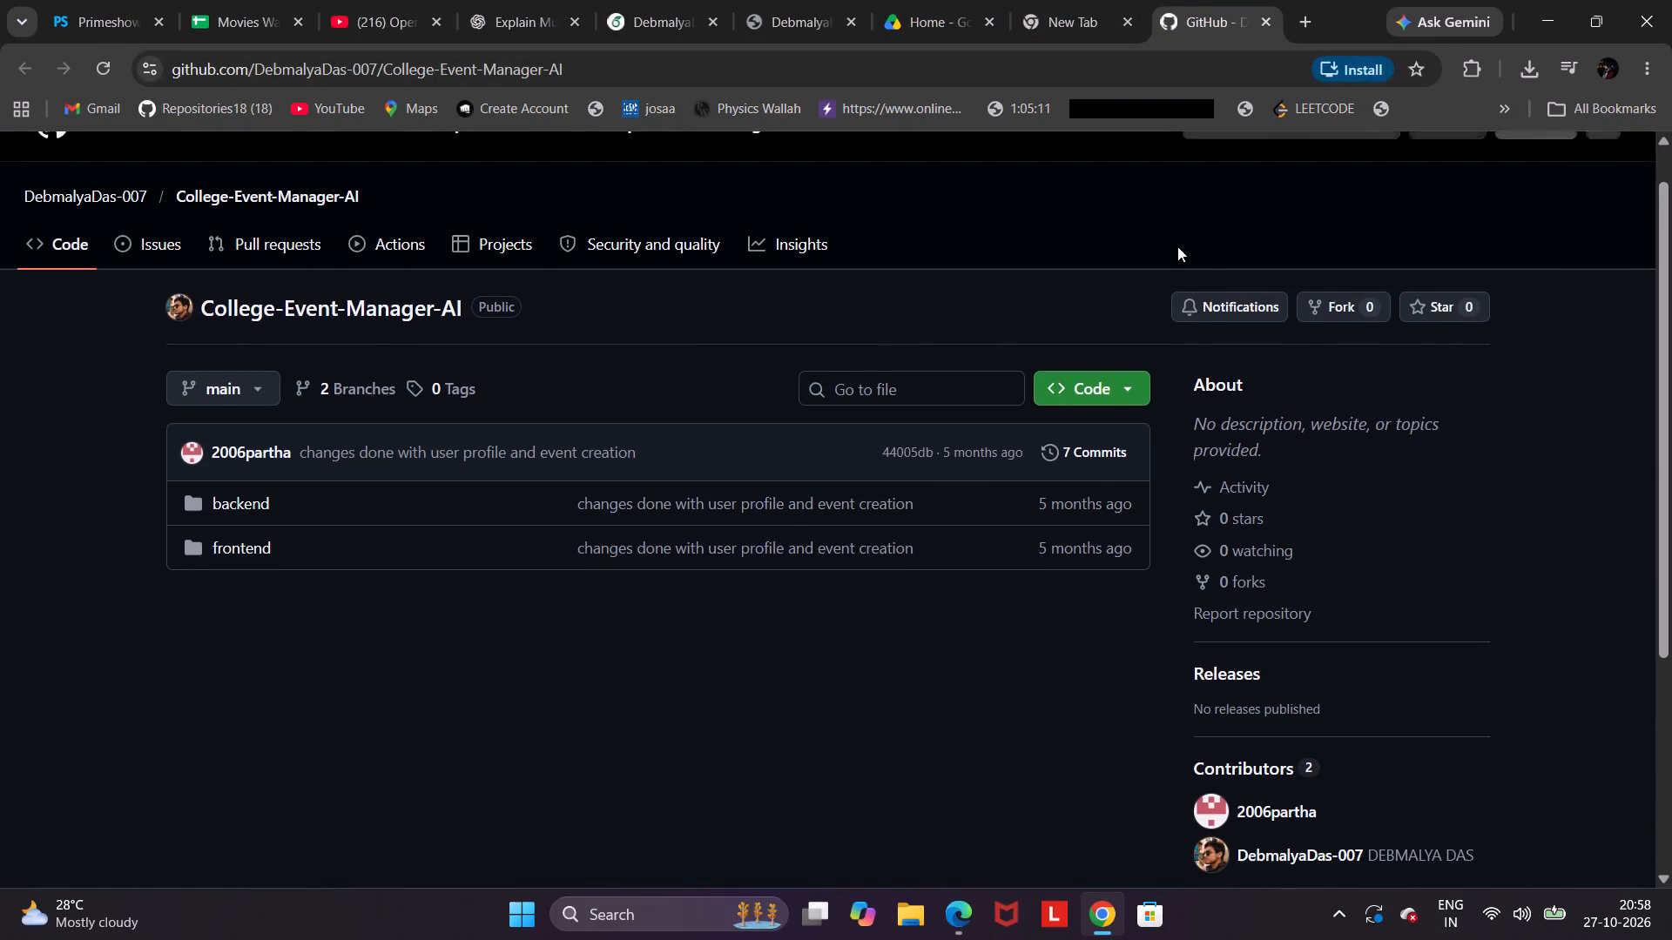
pyautogui.scroll(-2, 1177, 246)
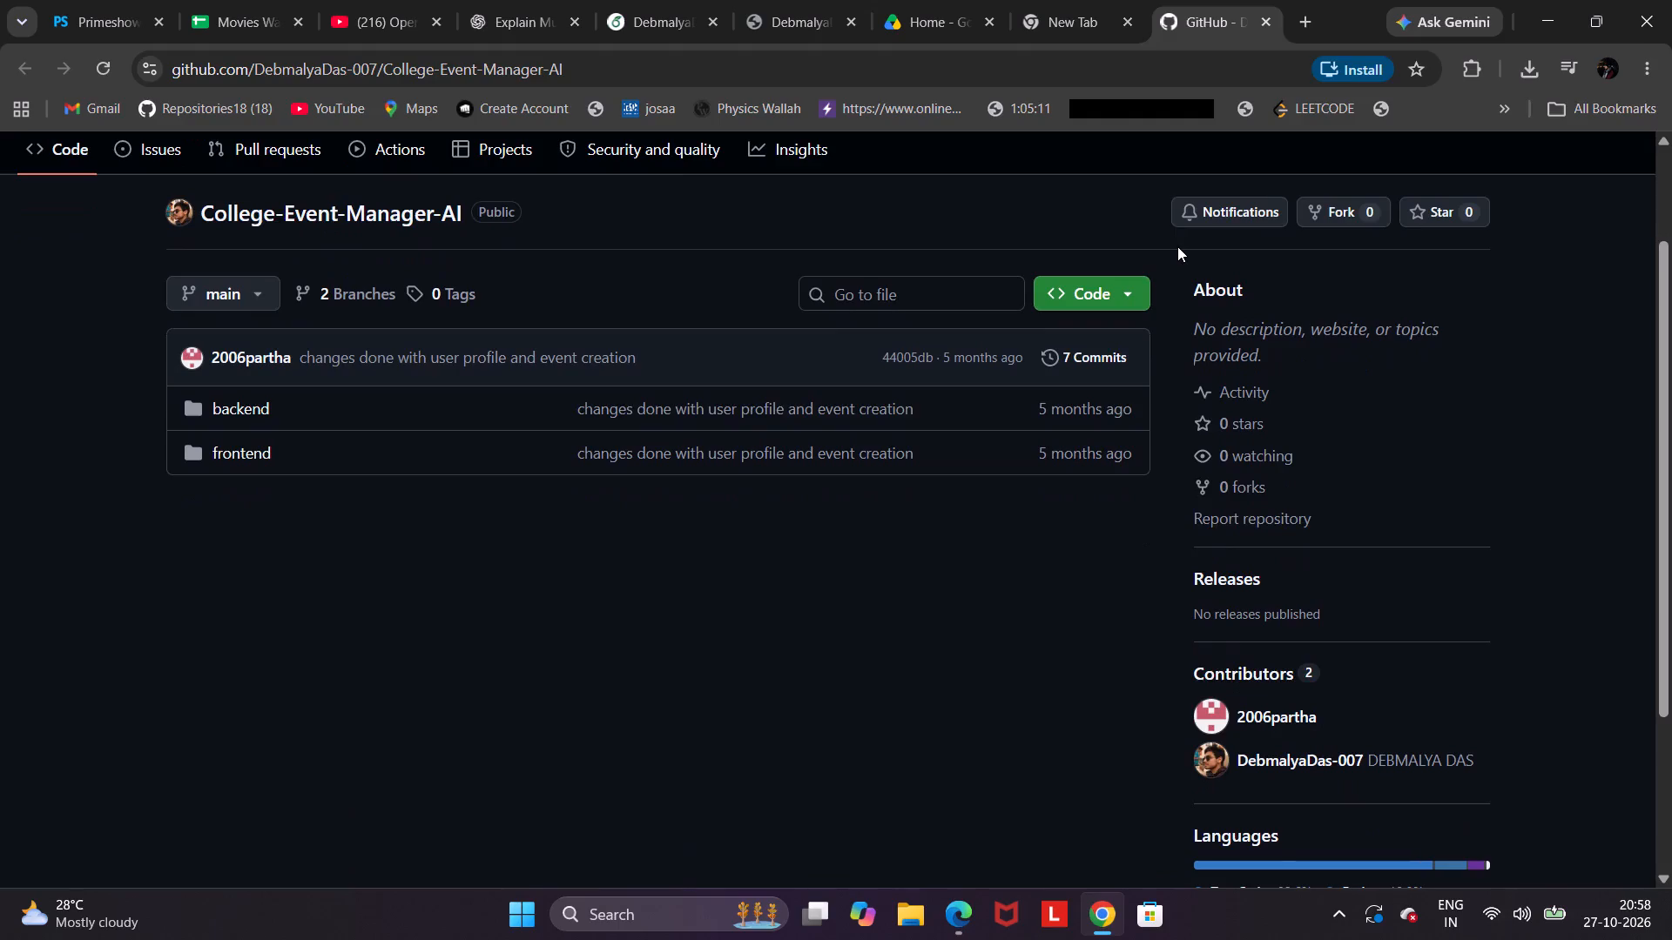
pyautogui.scroll(-2, 1177, 246)
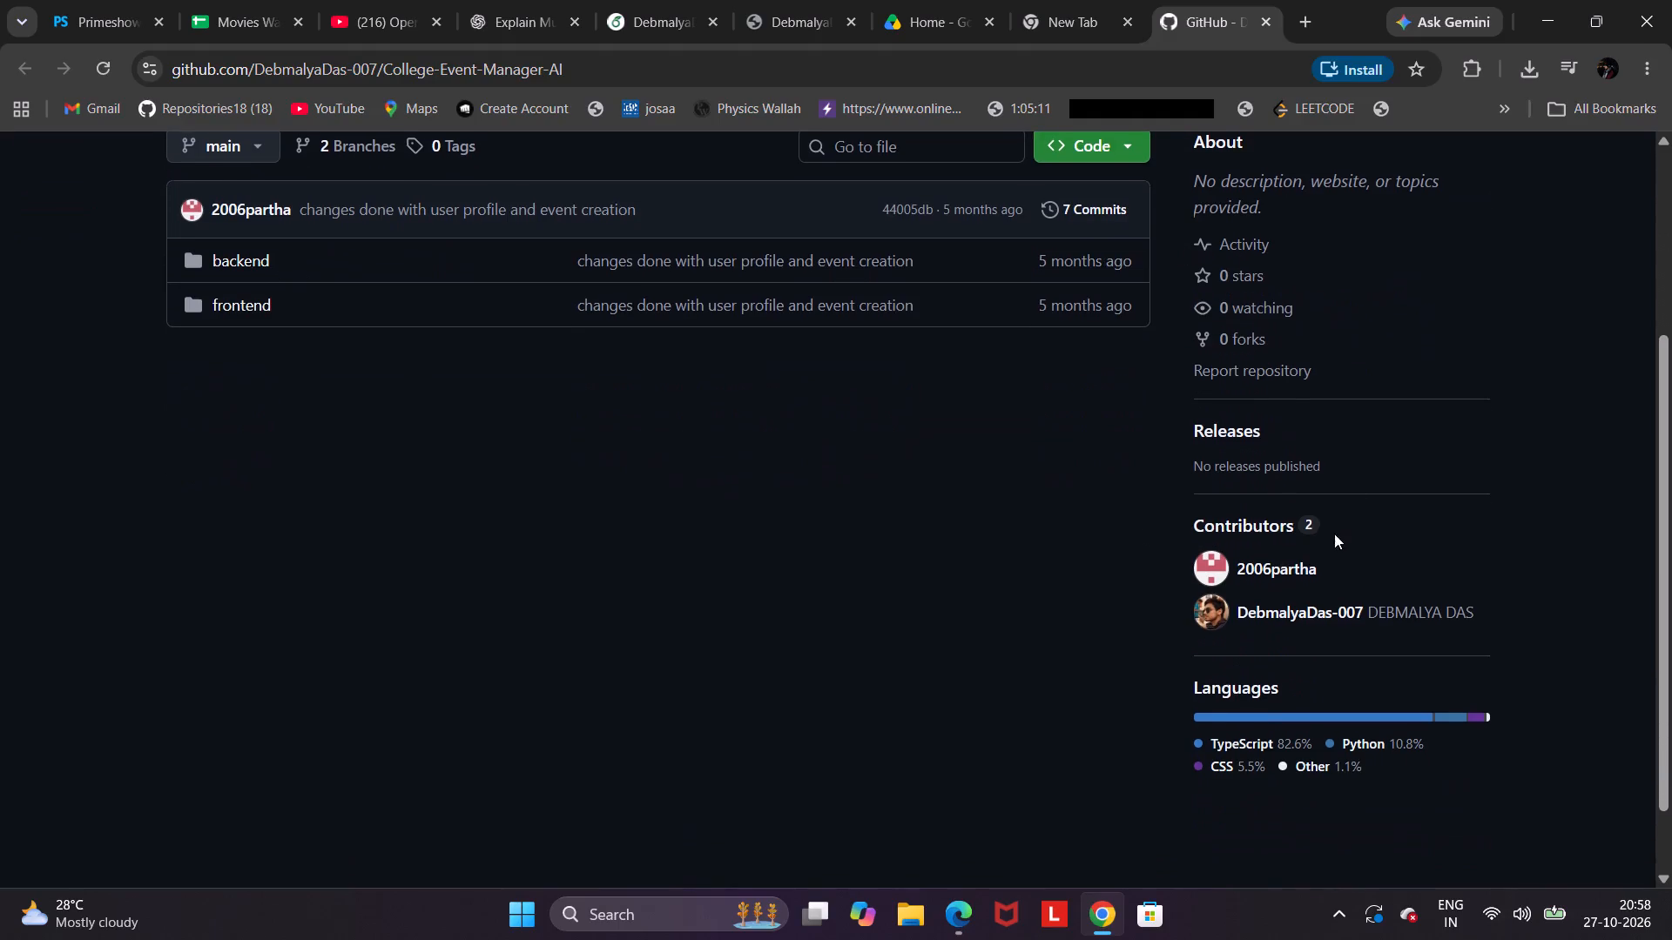
pyautogui.click(1312, 527)
pyautogui.scroll(2, 1415, 545)
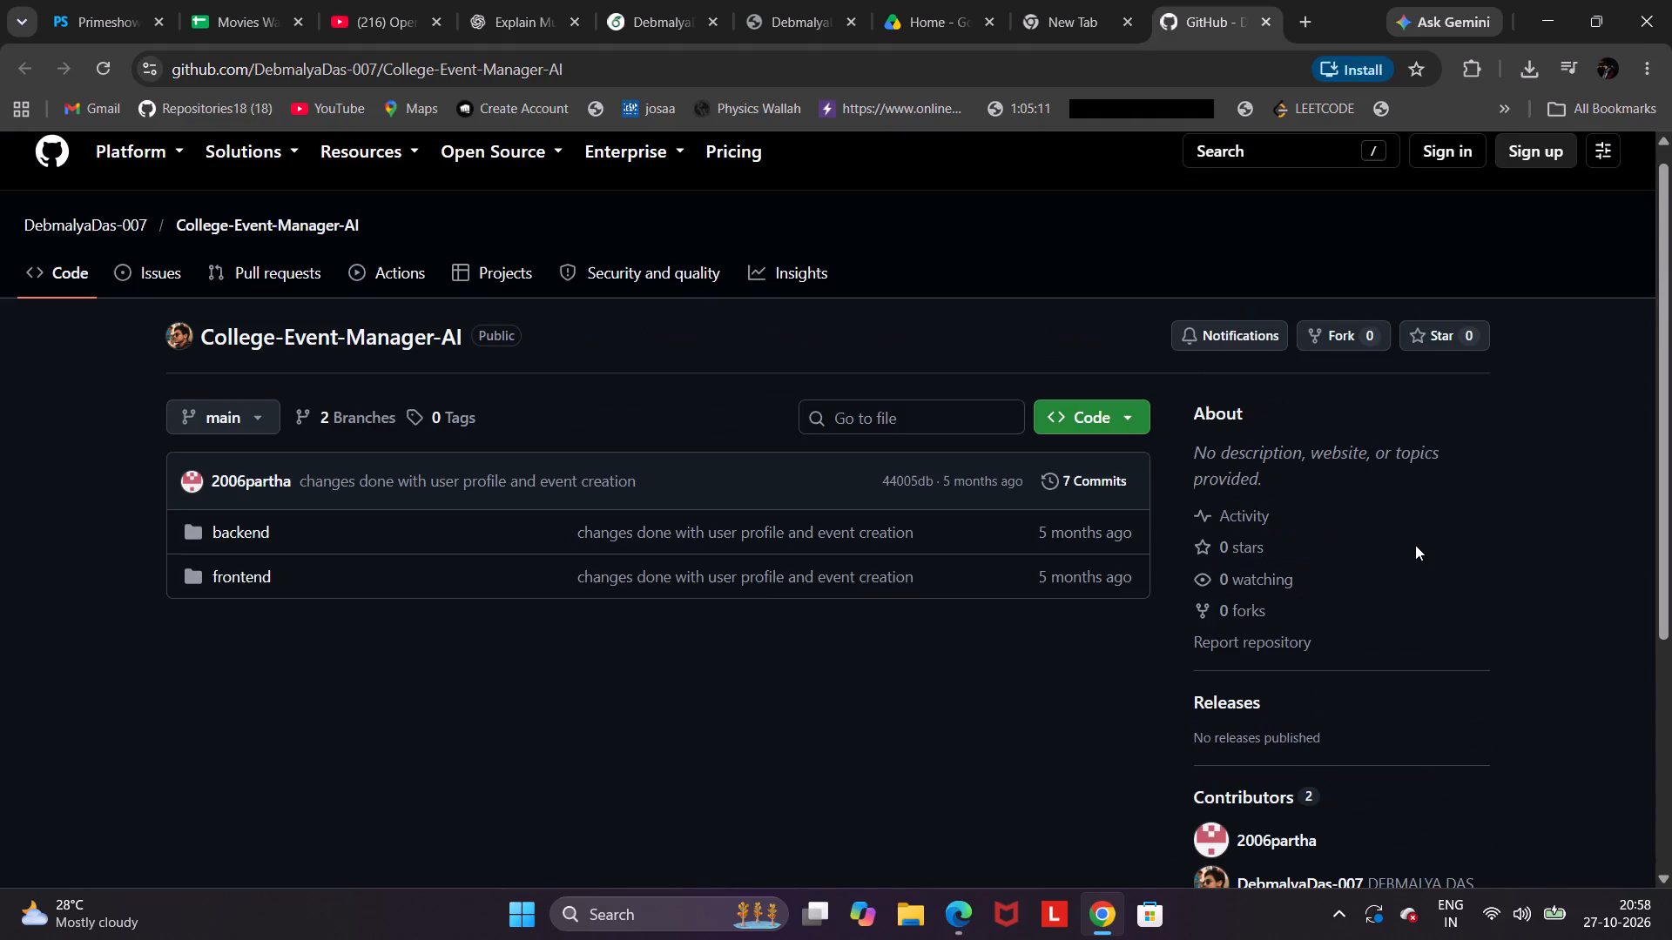
# Review the main branch's commit history in the College-Event-Manager-AI repository, and return to the repository page.
pyautogui.click(1106, 499)
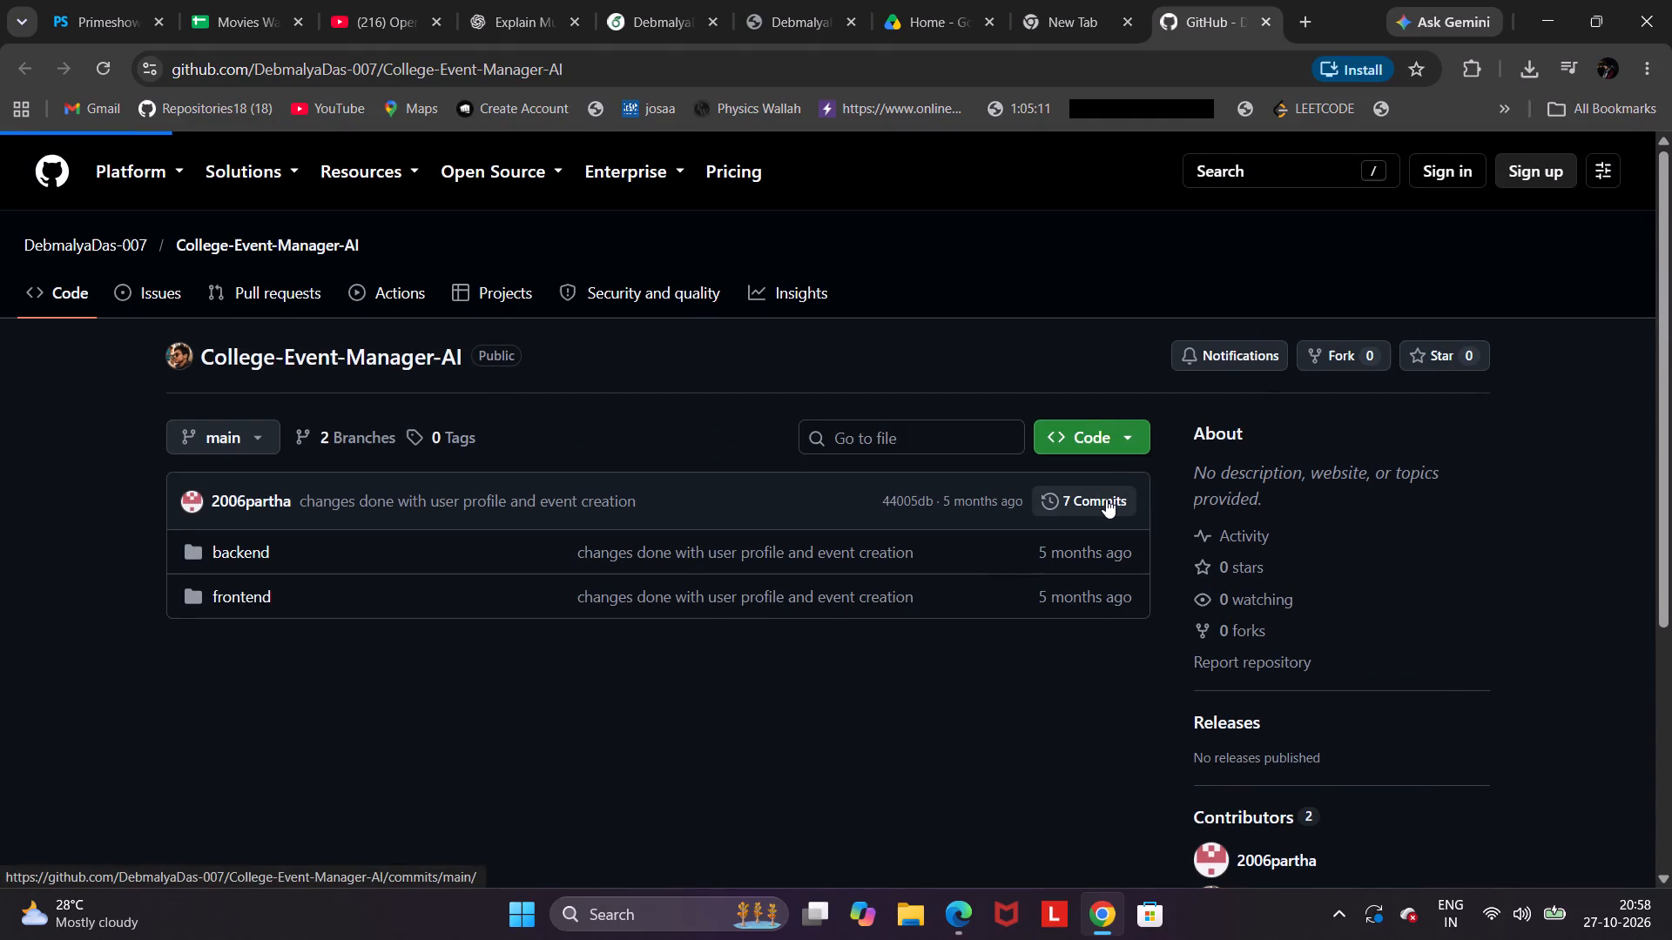
pyautogui.scroll(-2, 1106, 499)
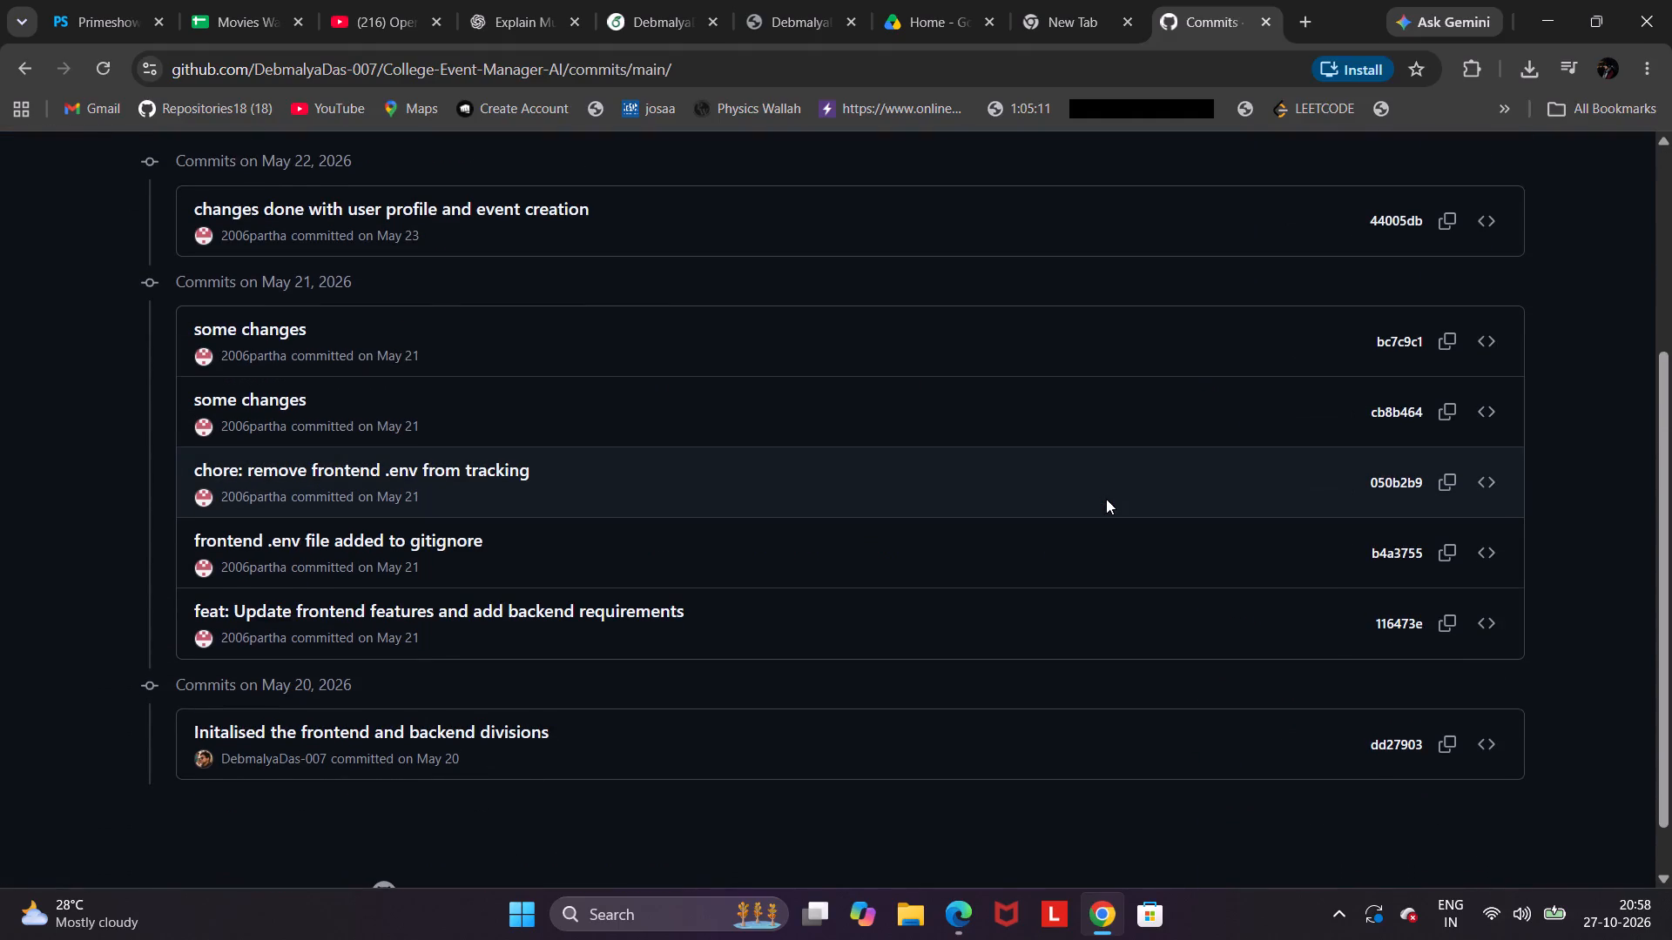
pyautogui.scroll(-1, 1106, 499)
pyautogui.scroll(-1, 895, 798)
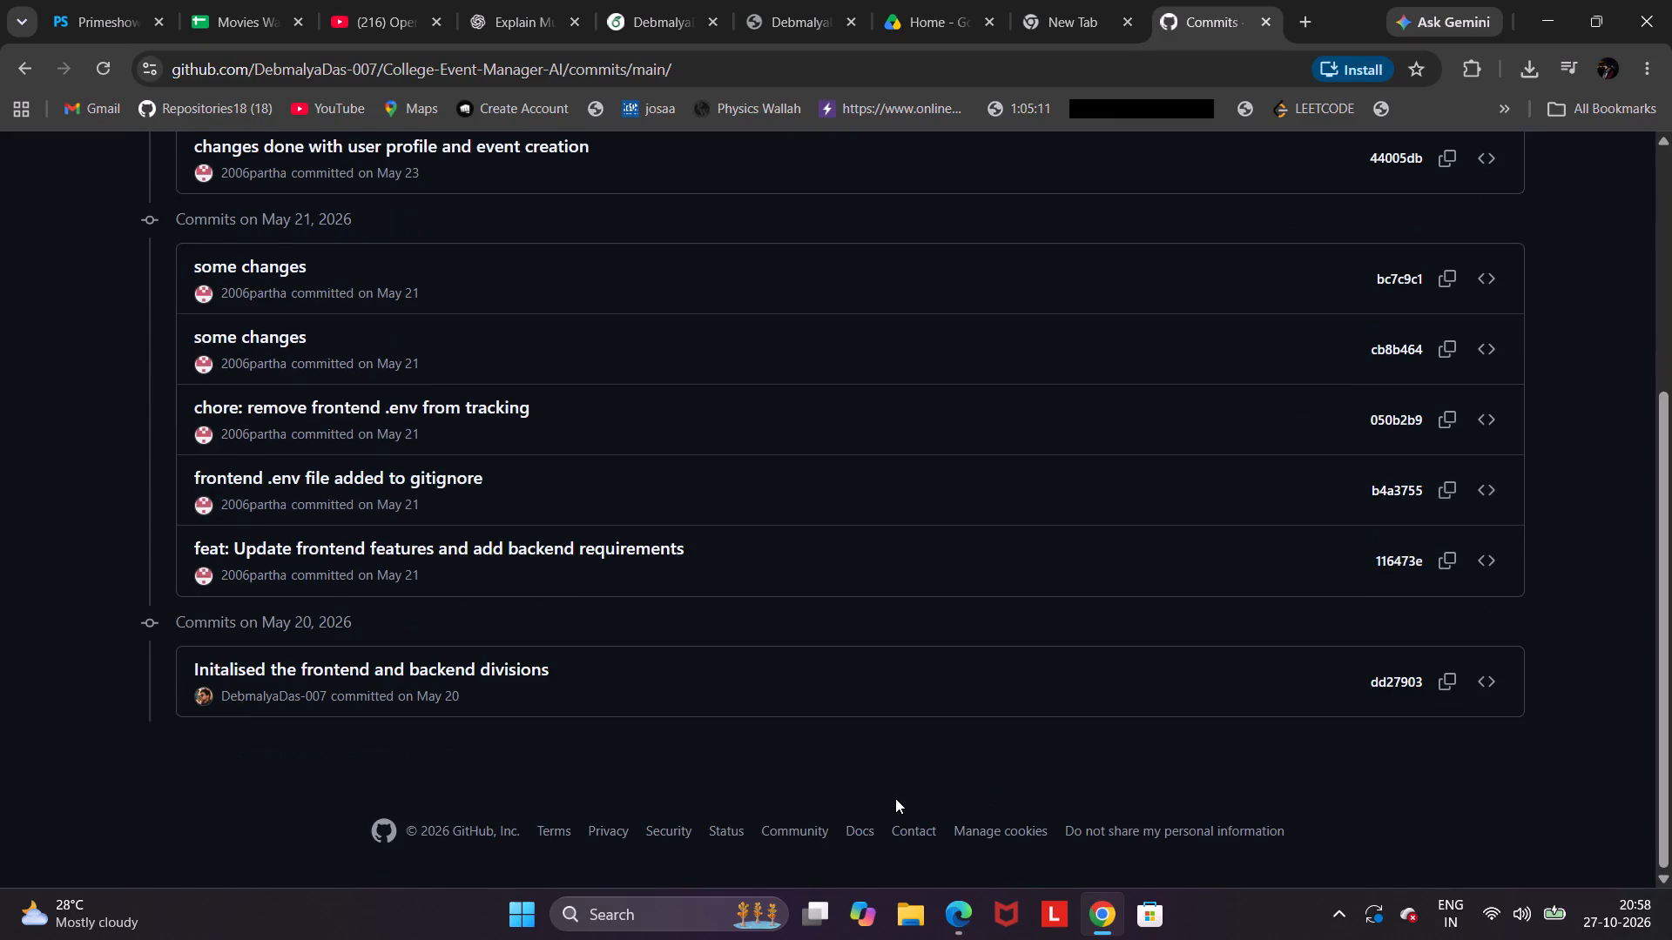
pyautogui.hscroll(6, 895, 798)
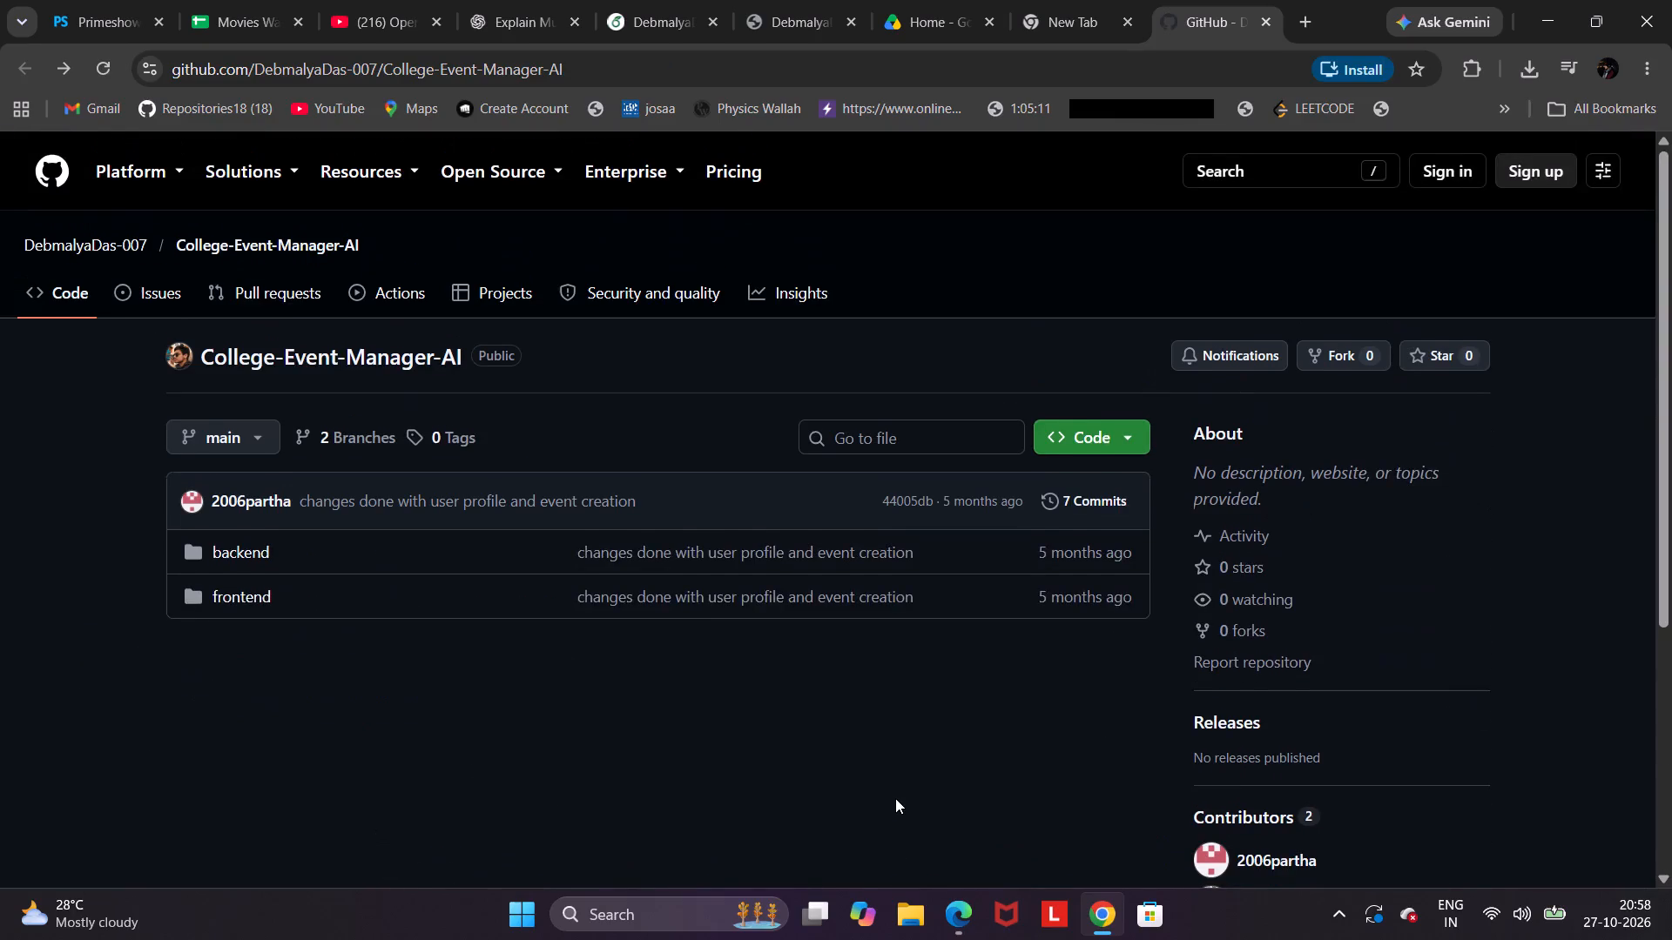
pyautogui.scroll(1, 895, 798)
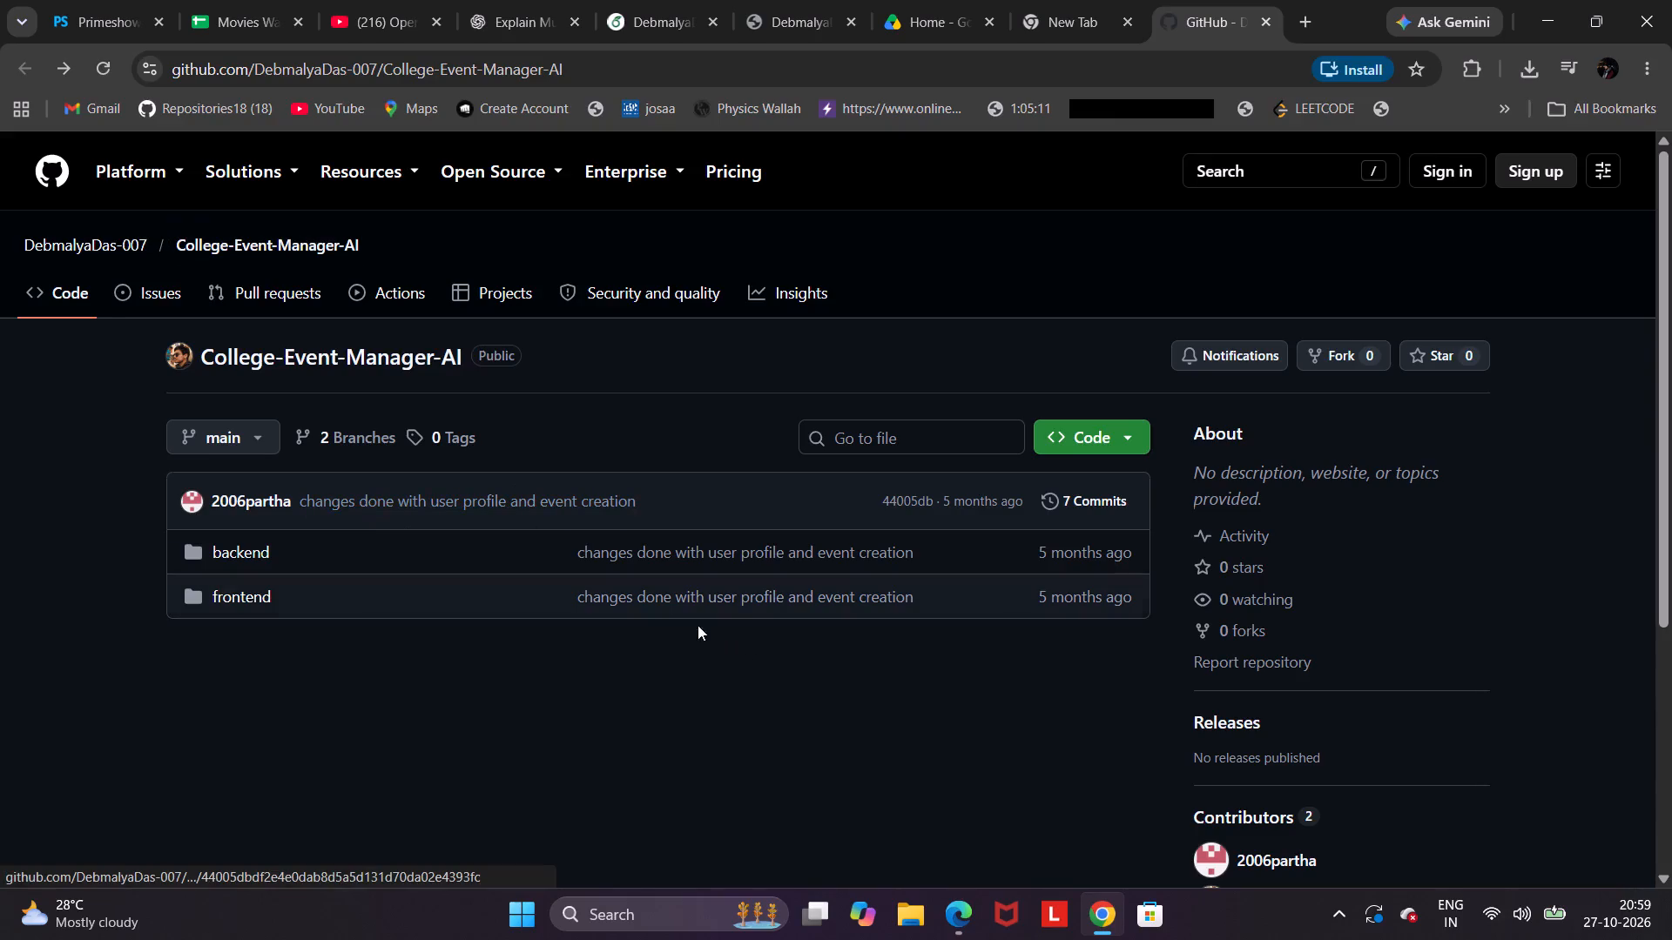
# Open the repository owner's GitHub profile and look through the profile's list of repositories.
pyautogui.click(111, 248)
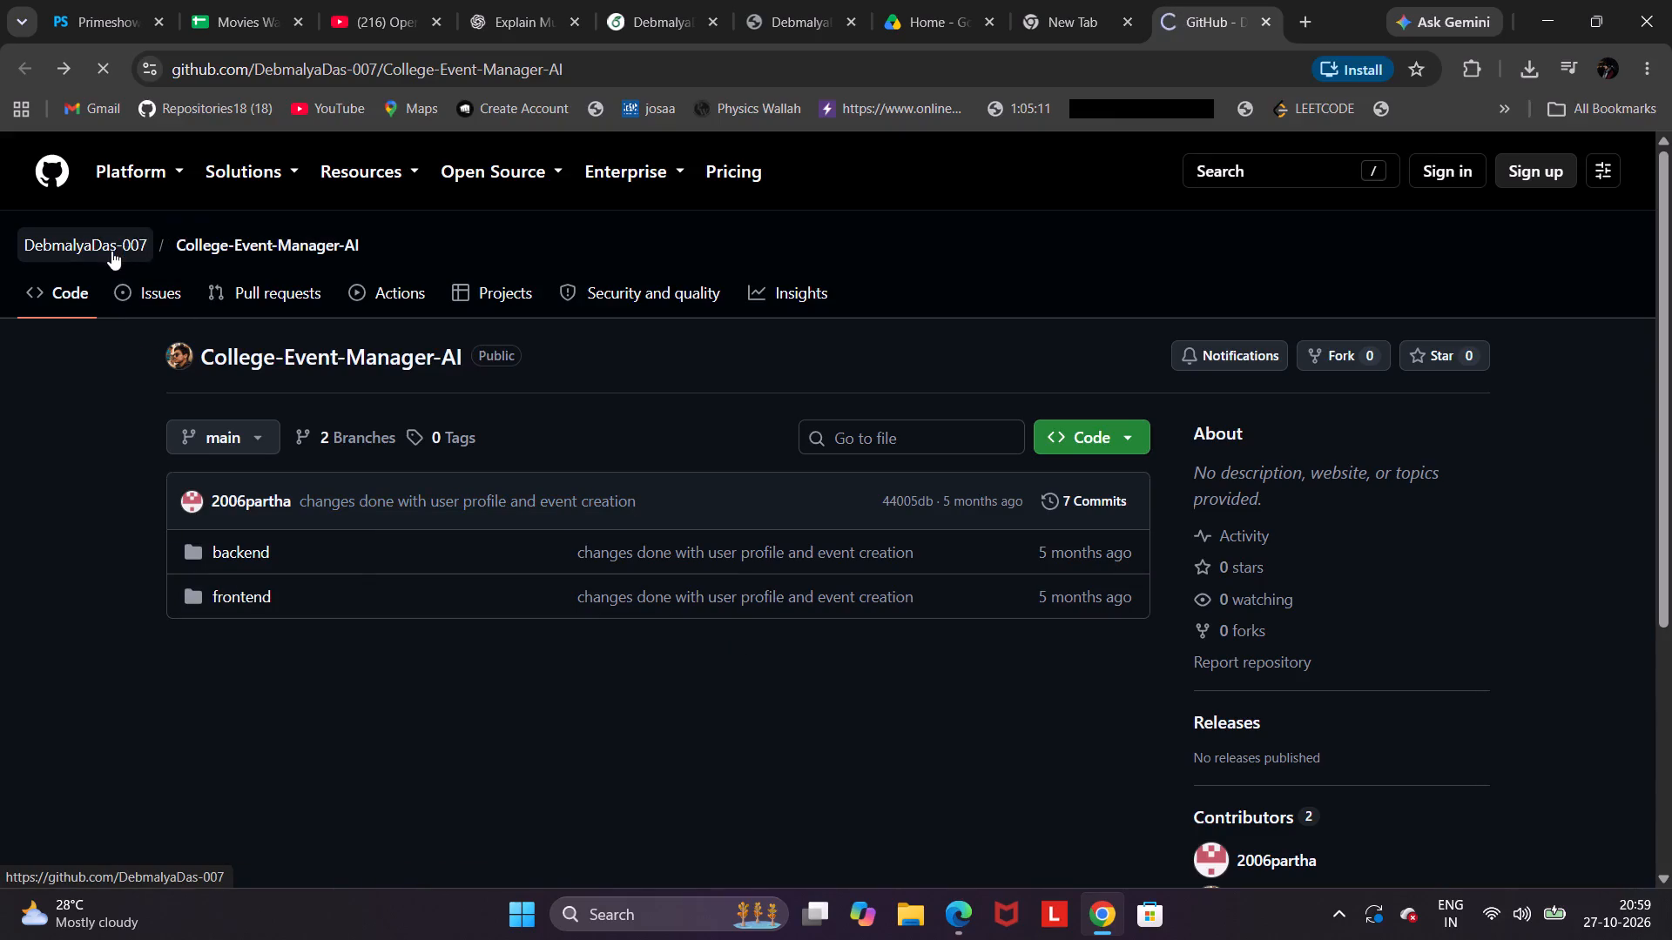
pyautogui.scroll(-1, 701, 393)
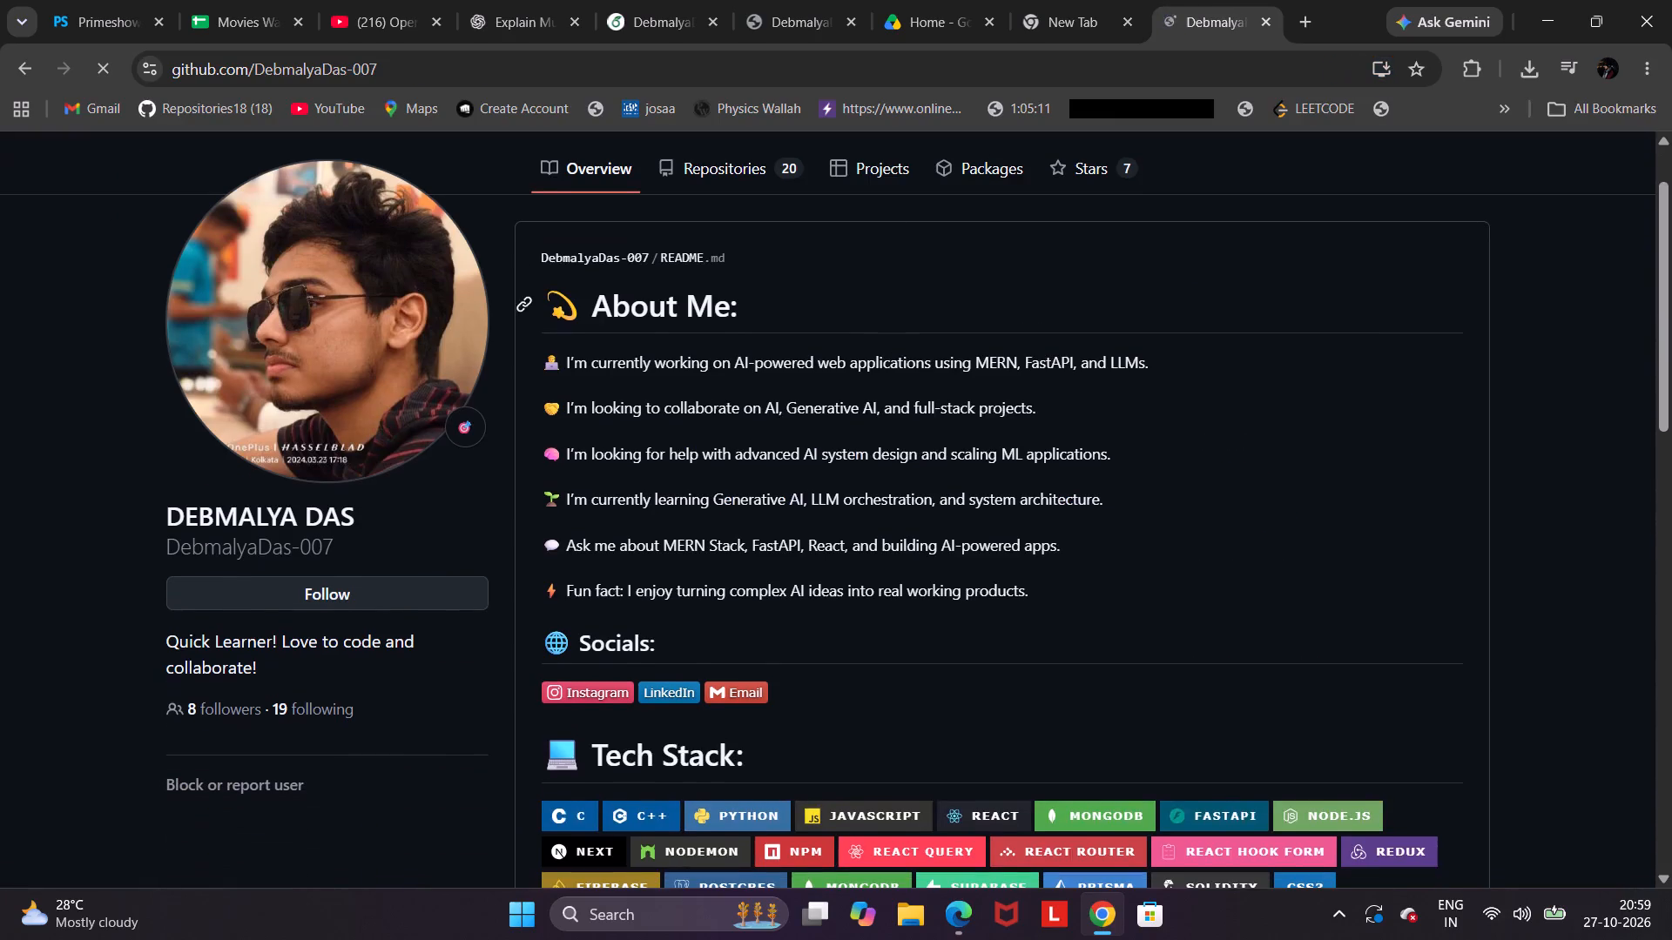
pyautogui.scroll(-1, 701, 393)
pyautogui.click(701, 393)
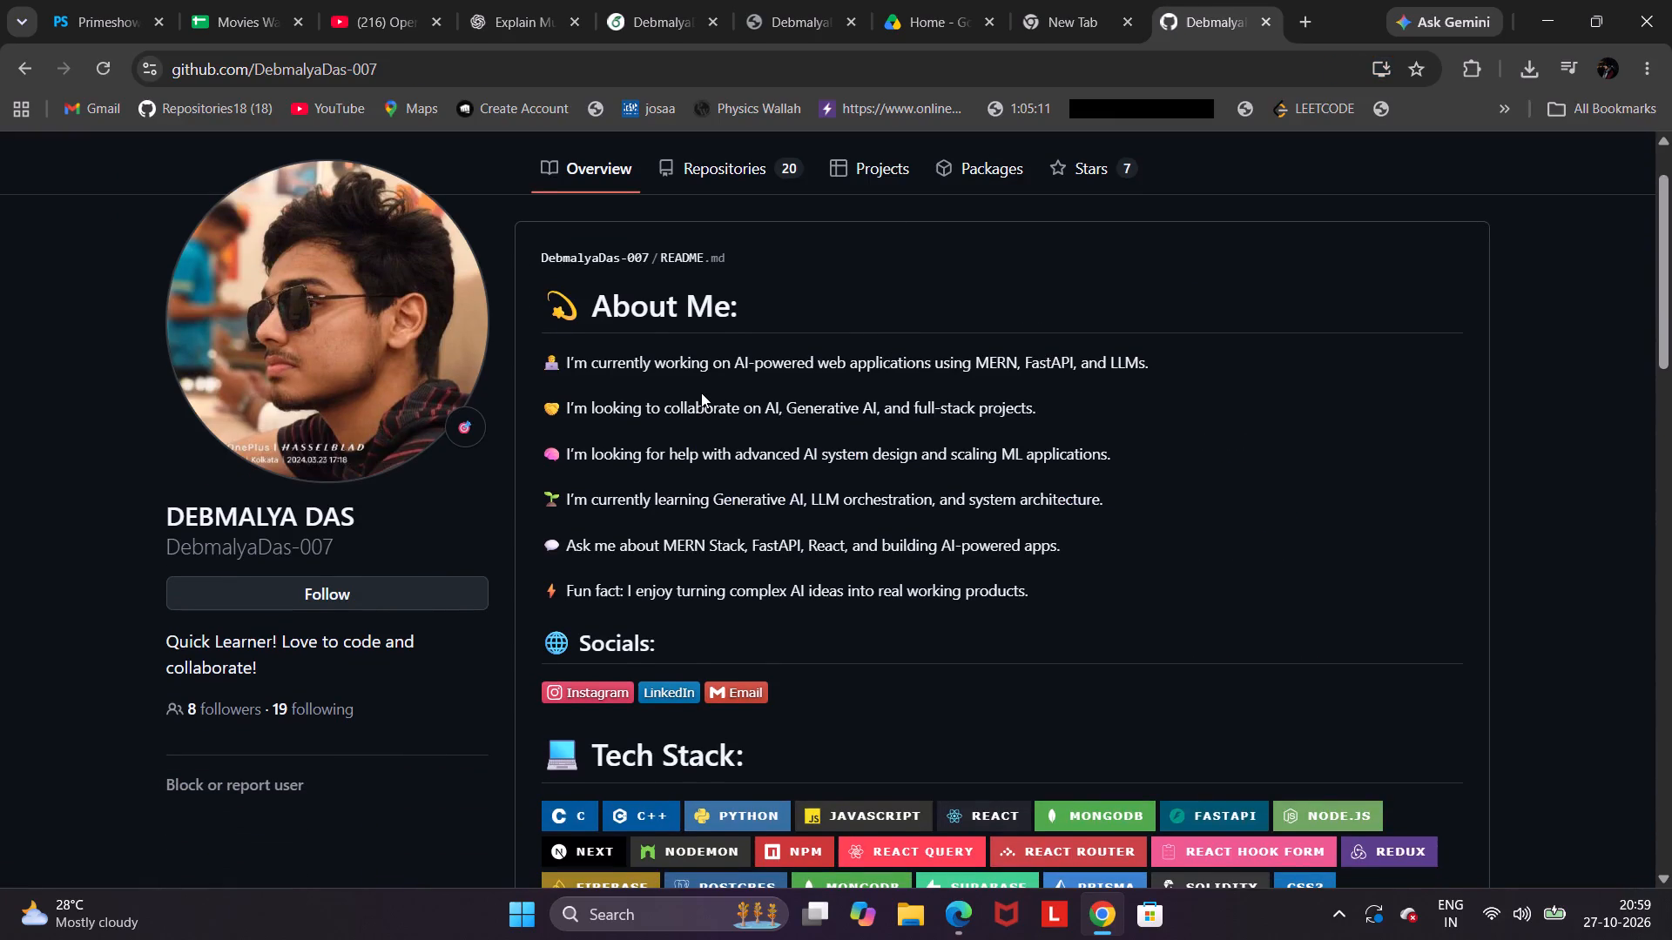
pyautogui.click(735, 162)
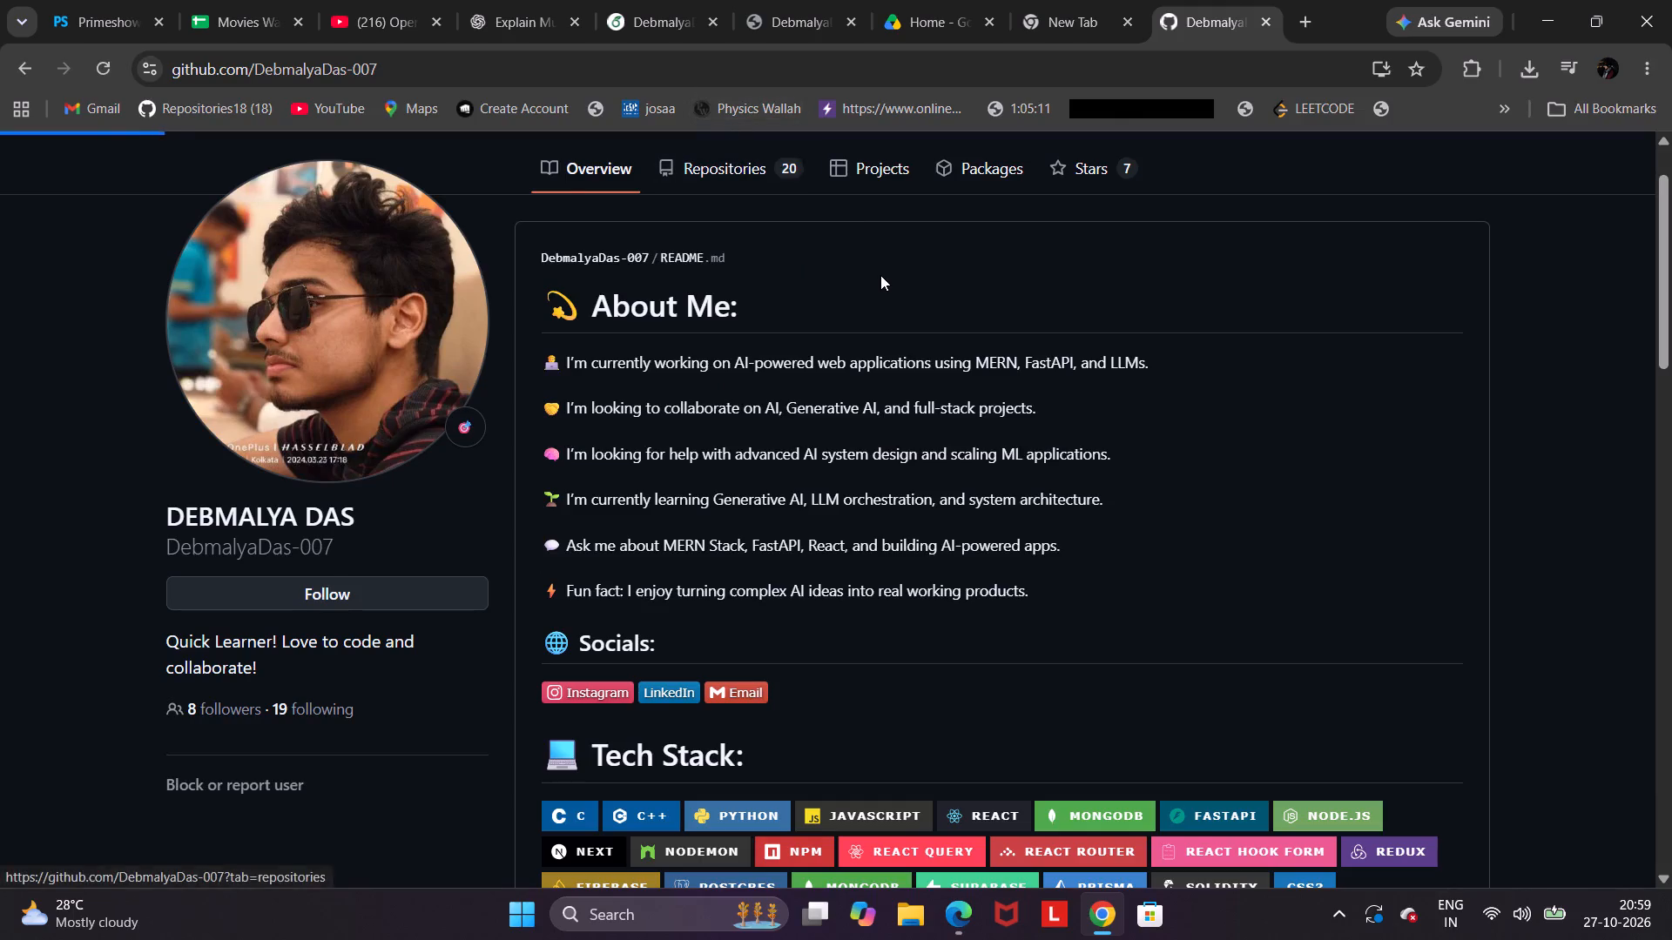
pyautogui.hscroll(1, 880, 275)
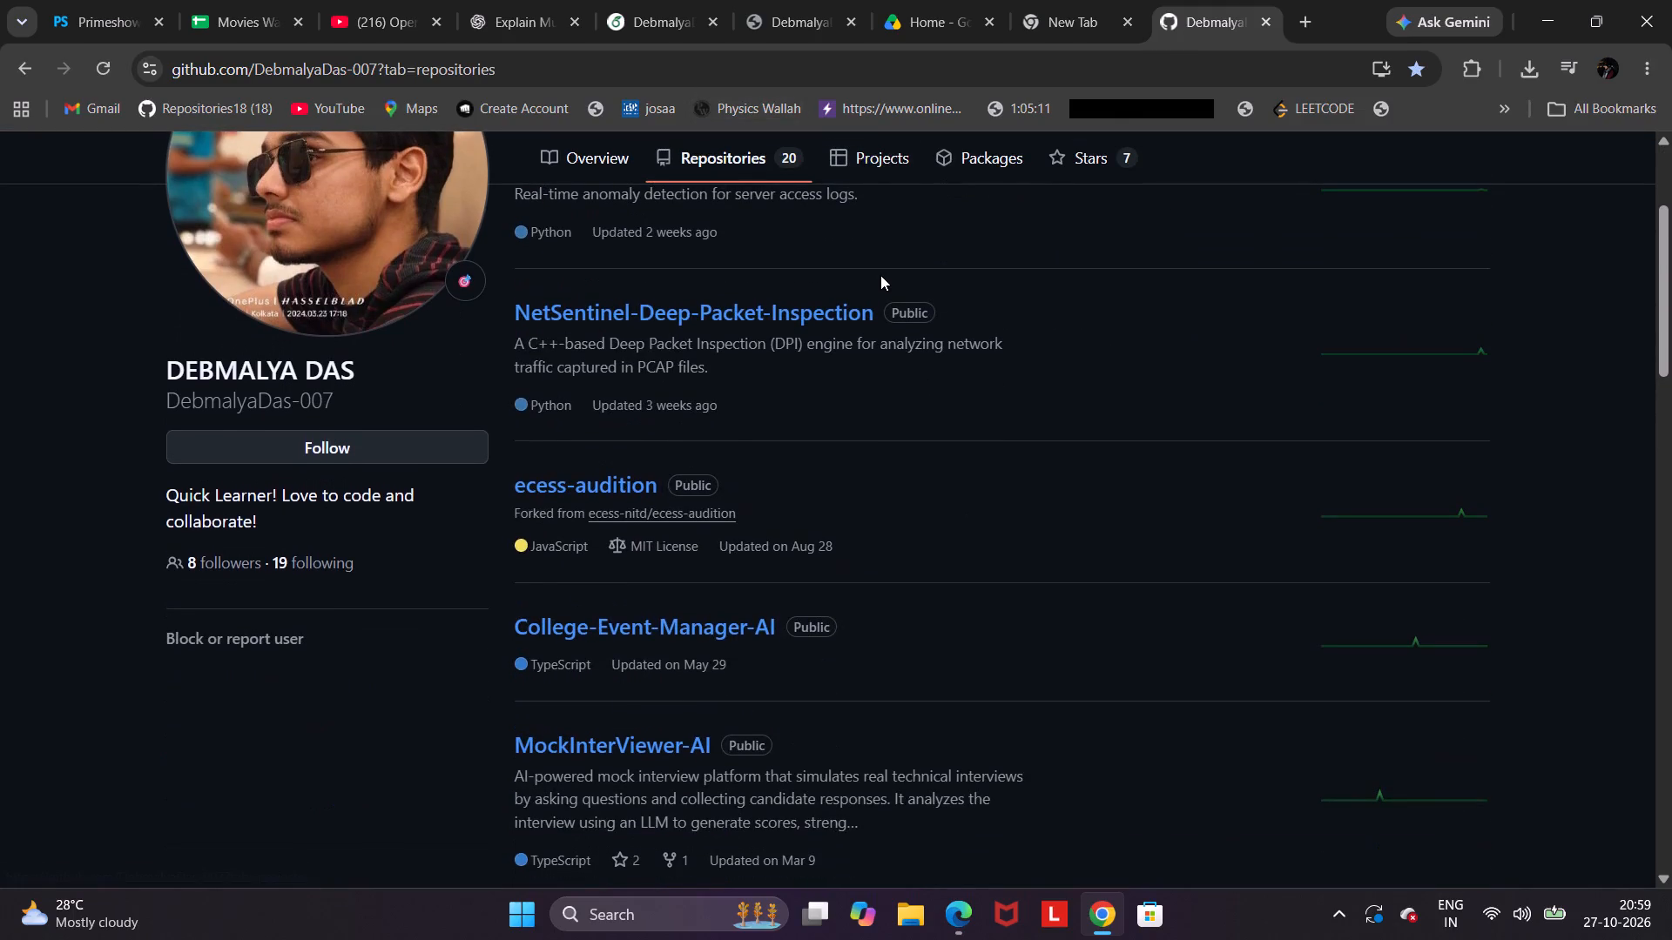
pyautogui.hscroll(2, 880, 275)
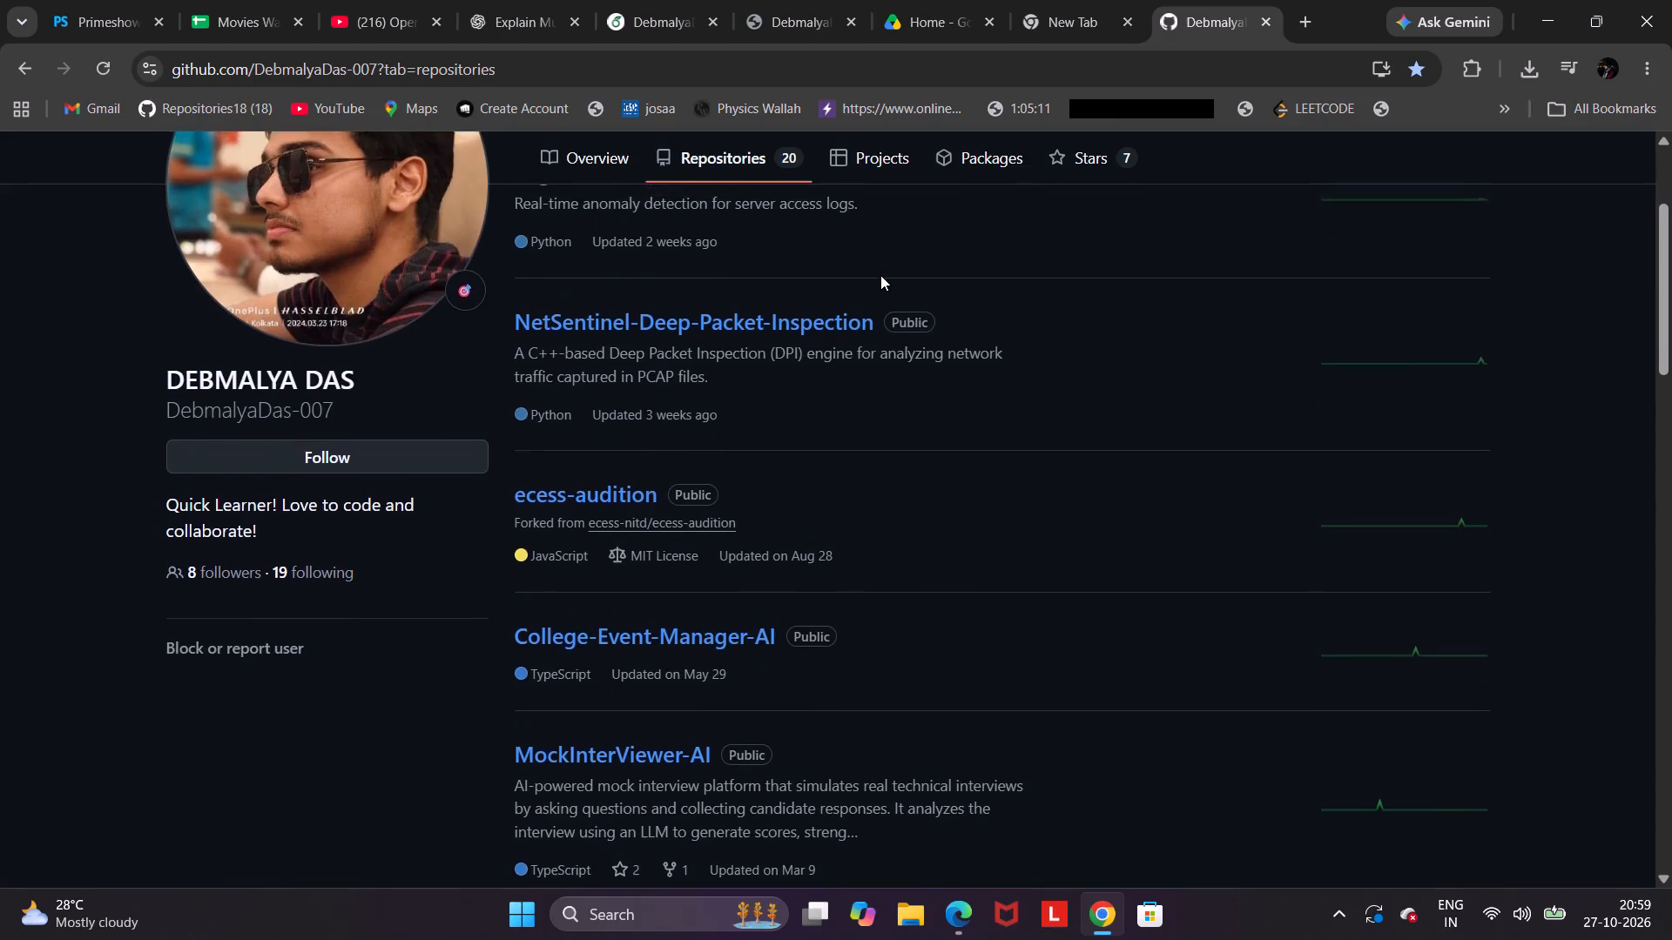
pyautogui.hscroll(1, 880, 275)
pyautogui.scroll(-1, 880, 275)
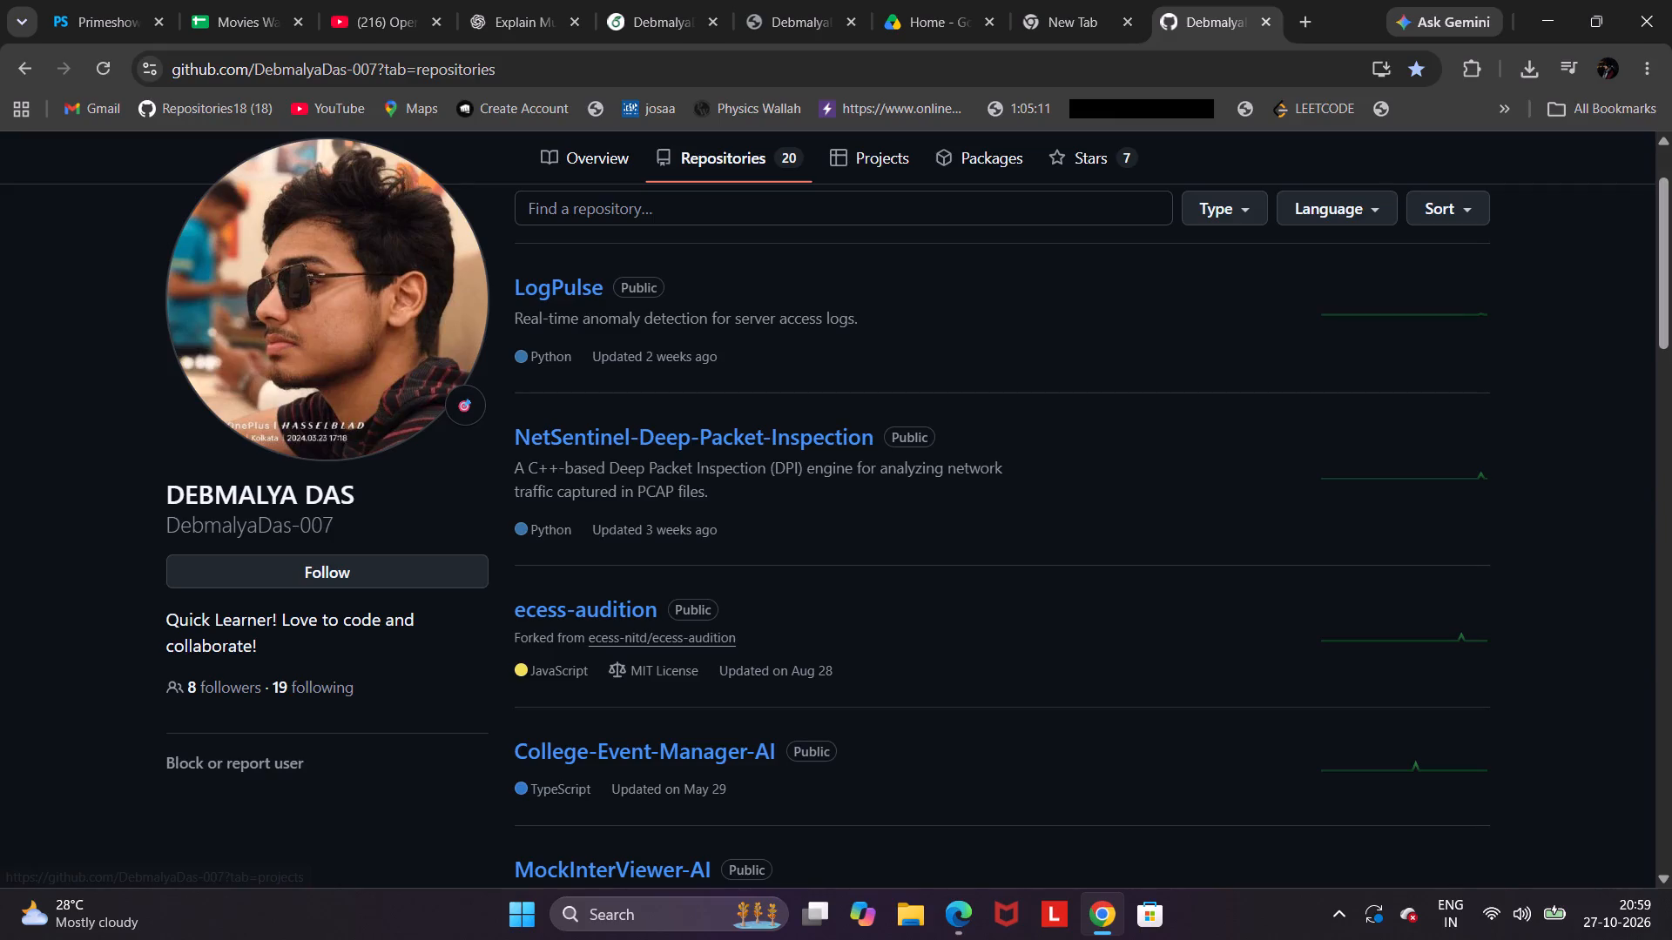
# Open the LogPulse repository, skim its files and README, and return to the repository list.
pyautogui.click(593, 294)
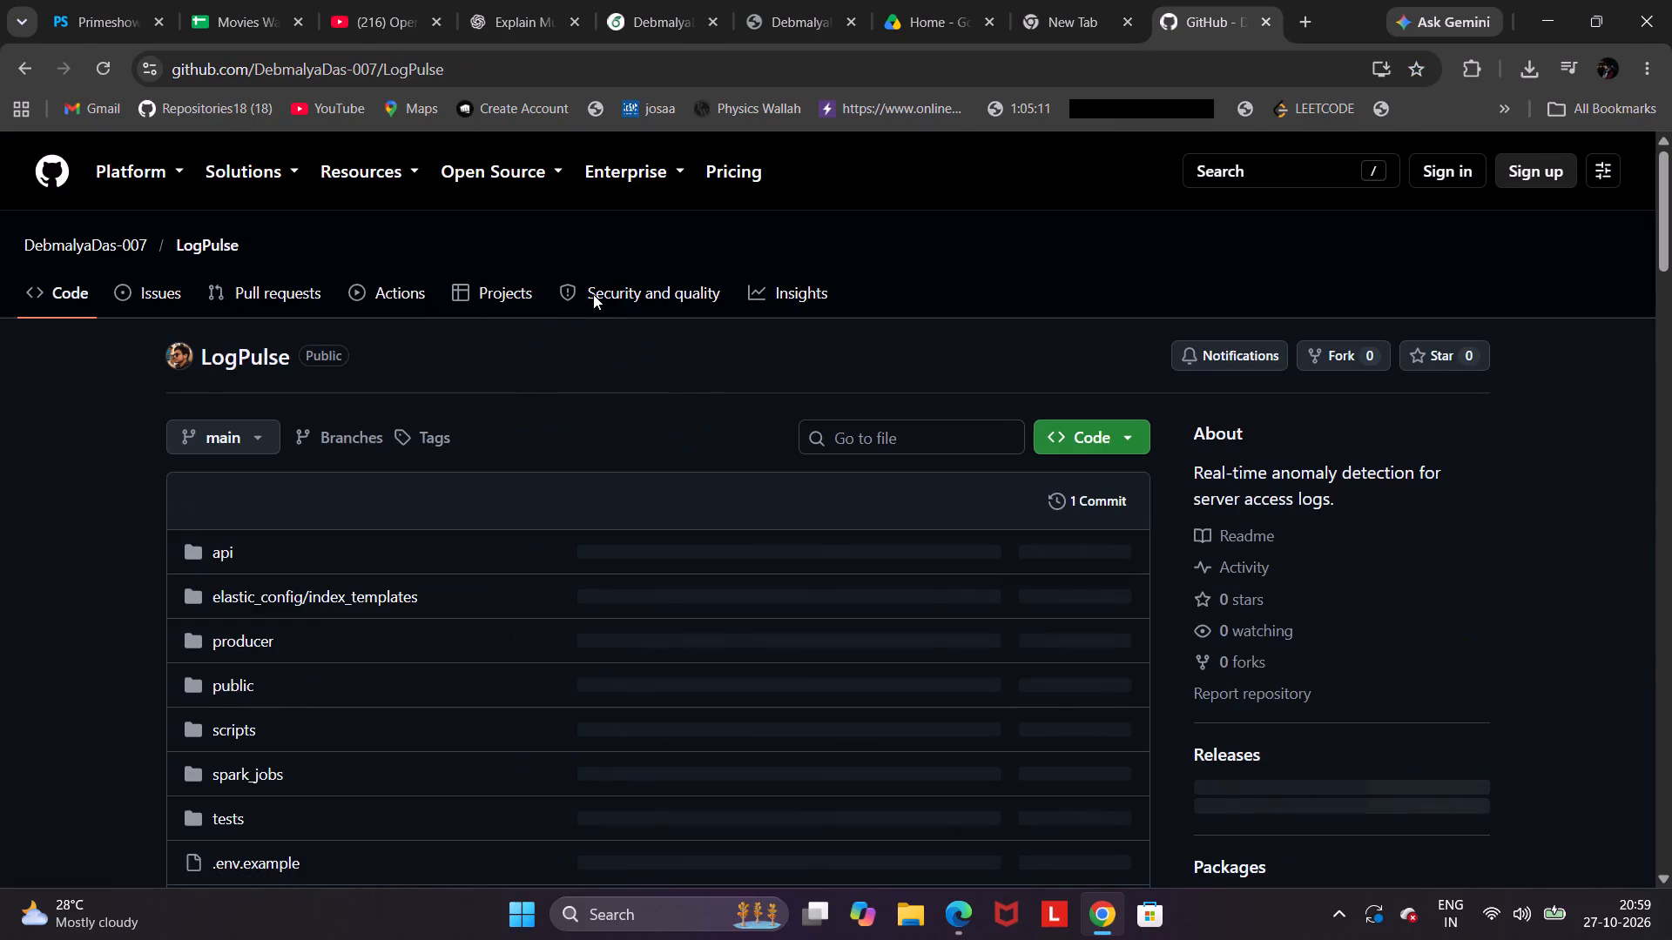
pyautogui.scroll(-1, 593, 294)
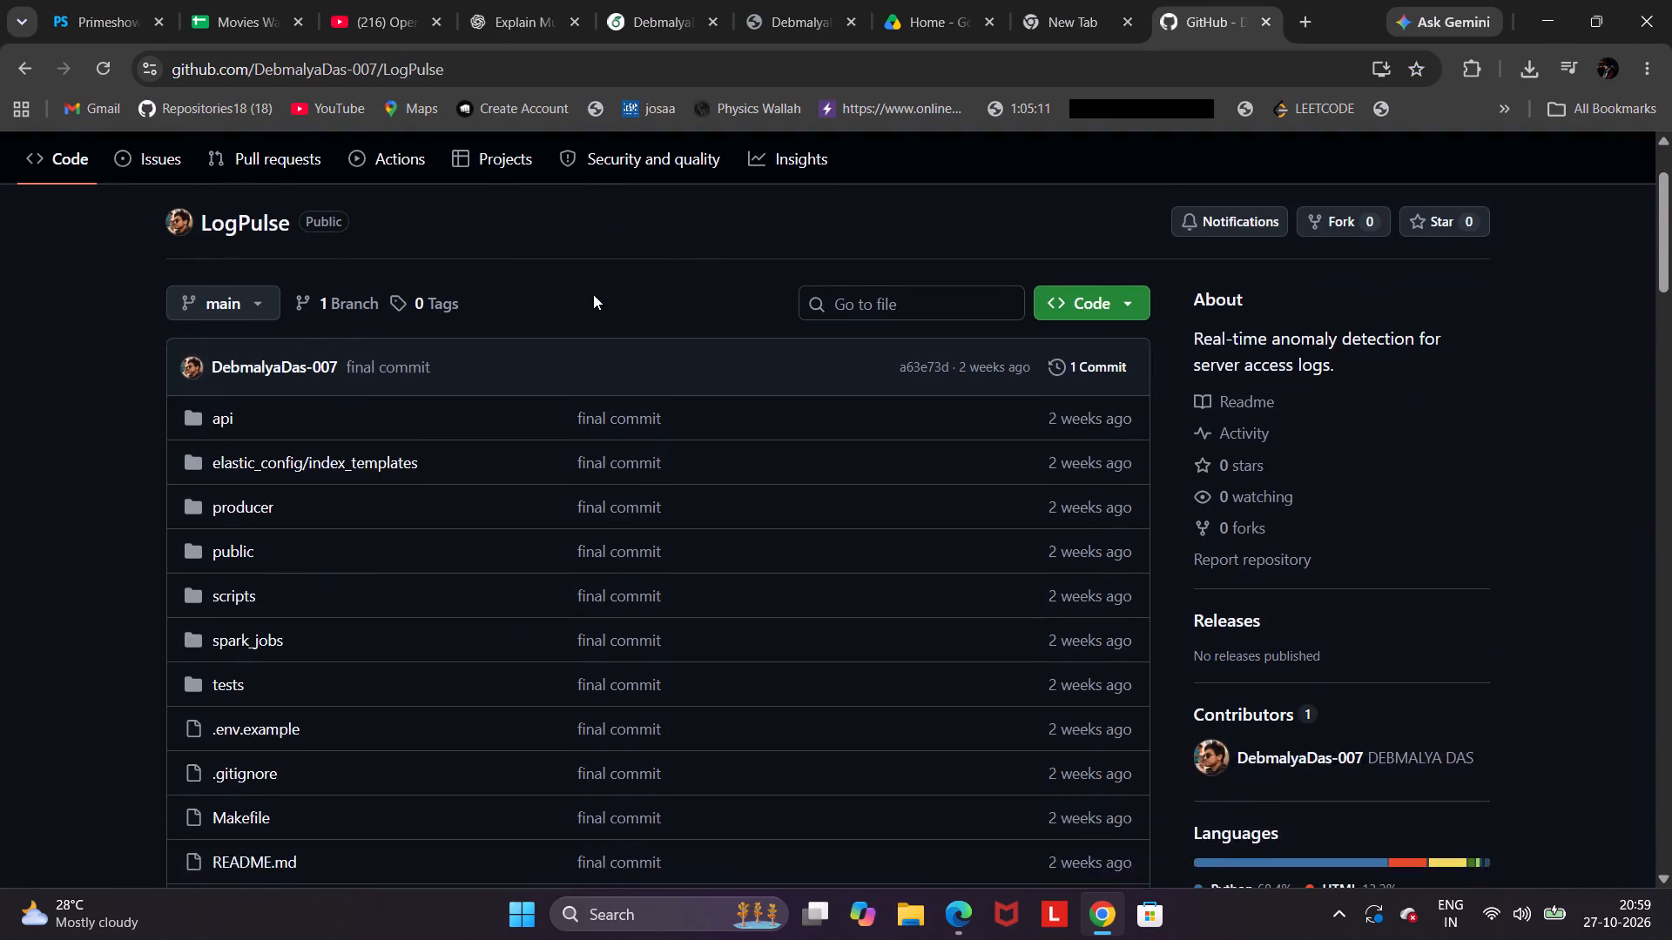
pyautogui.scroll(-4, 593, 294)
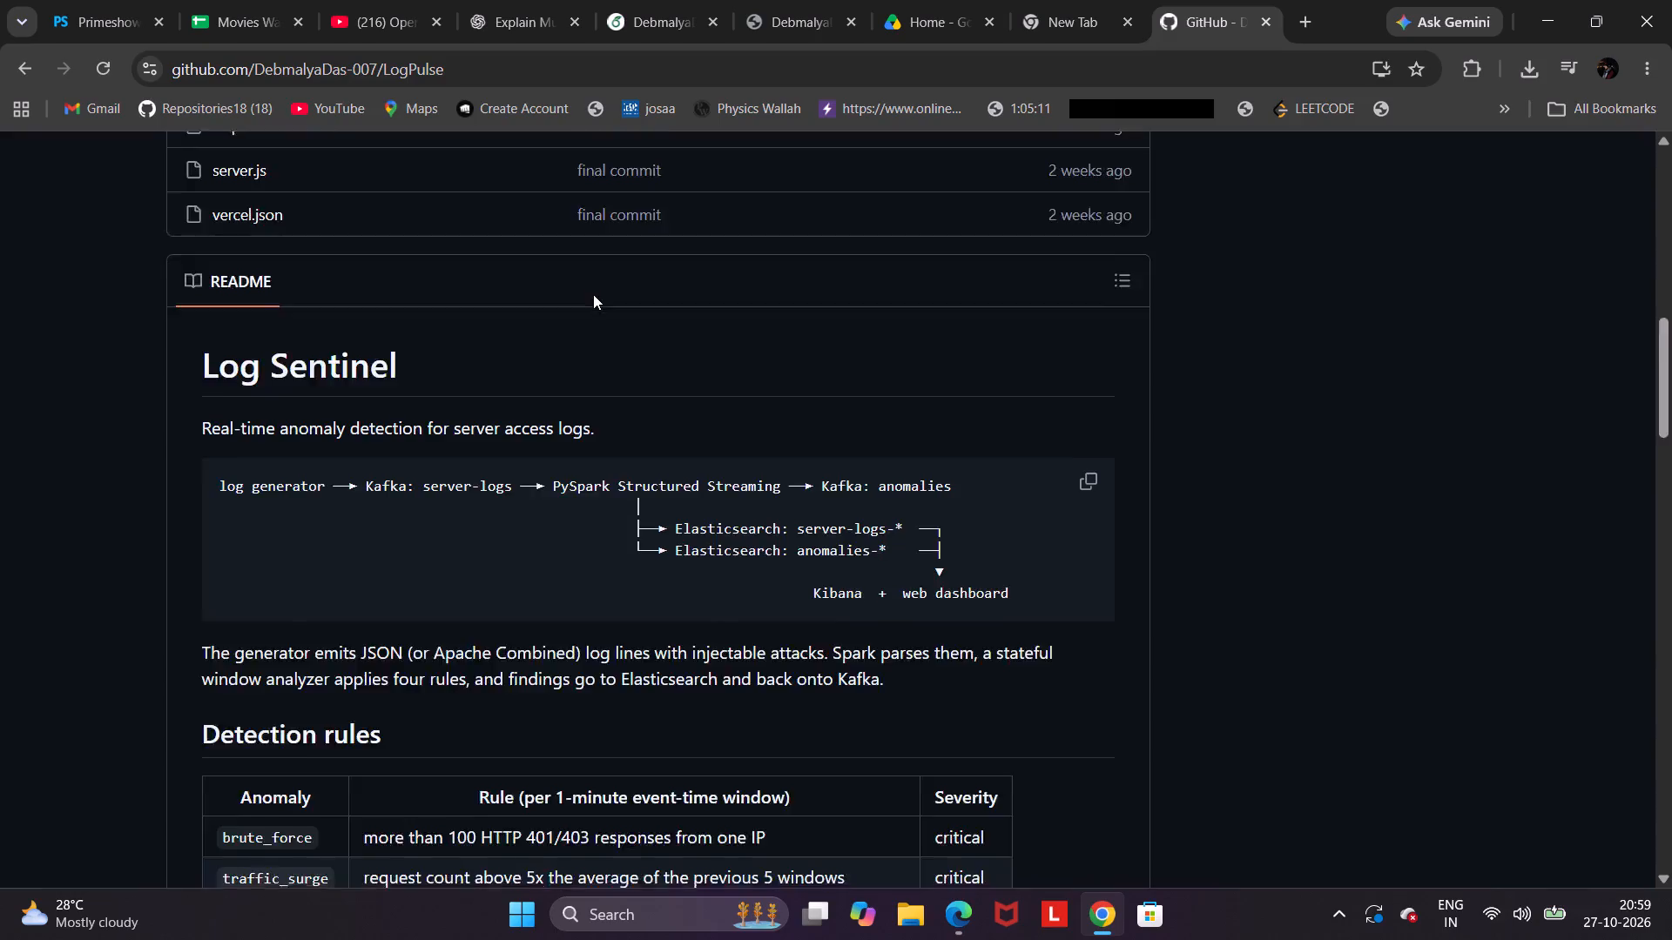
pyautogui.scroll(-2, 593, 294)
pyautogui.hscroll(7, 593, 294)
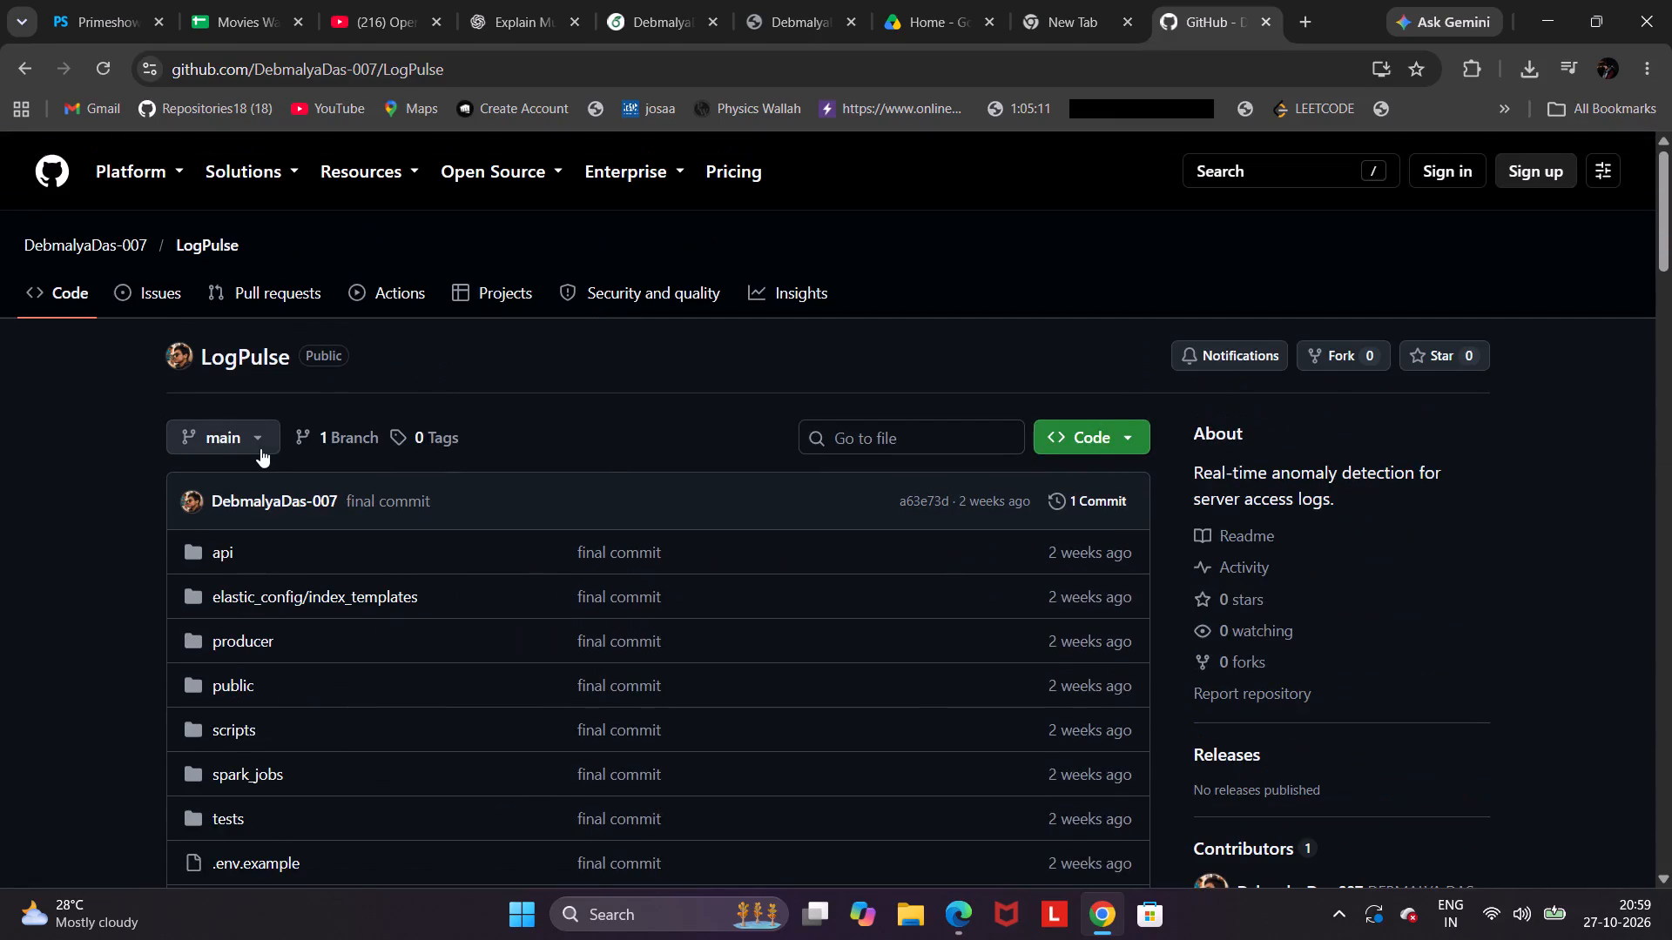
pyautogui.hscroll(7, 0, 487)
# Open the NetSentinel-Deep-Packet-Inspection repository, read through its README from the overview to the technologies, and return to the repository list.
pyautogui.click(666, 435)
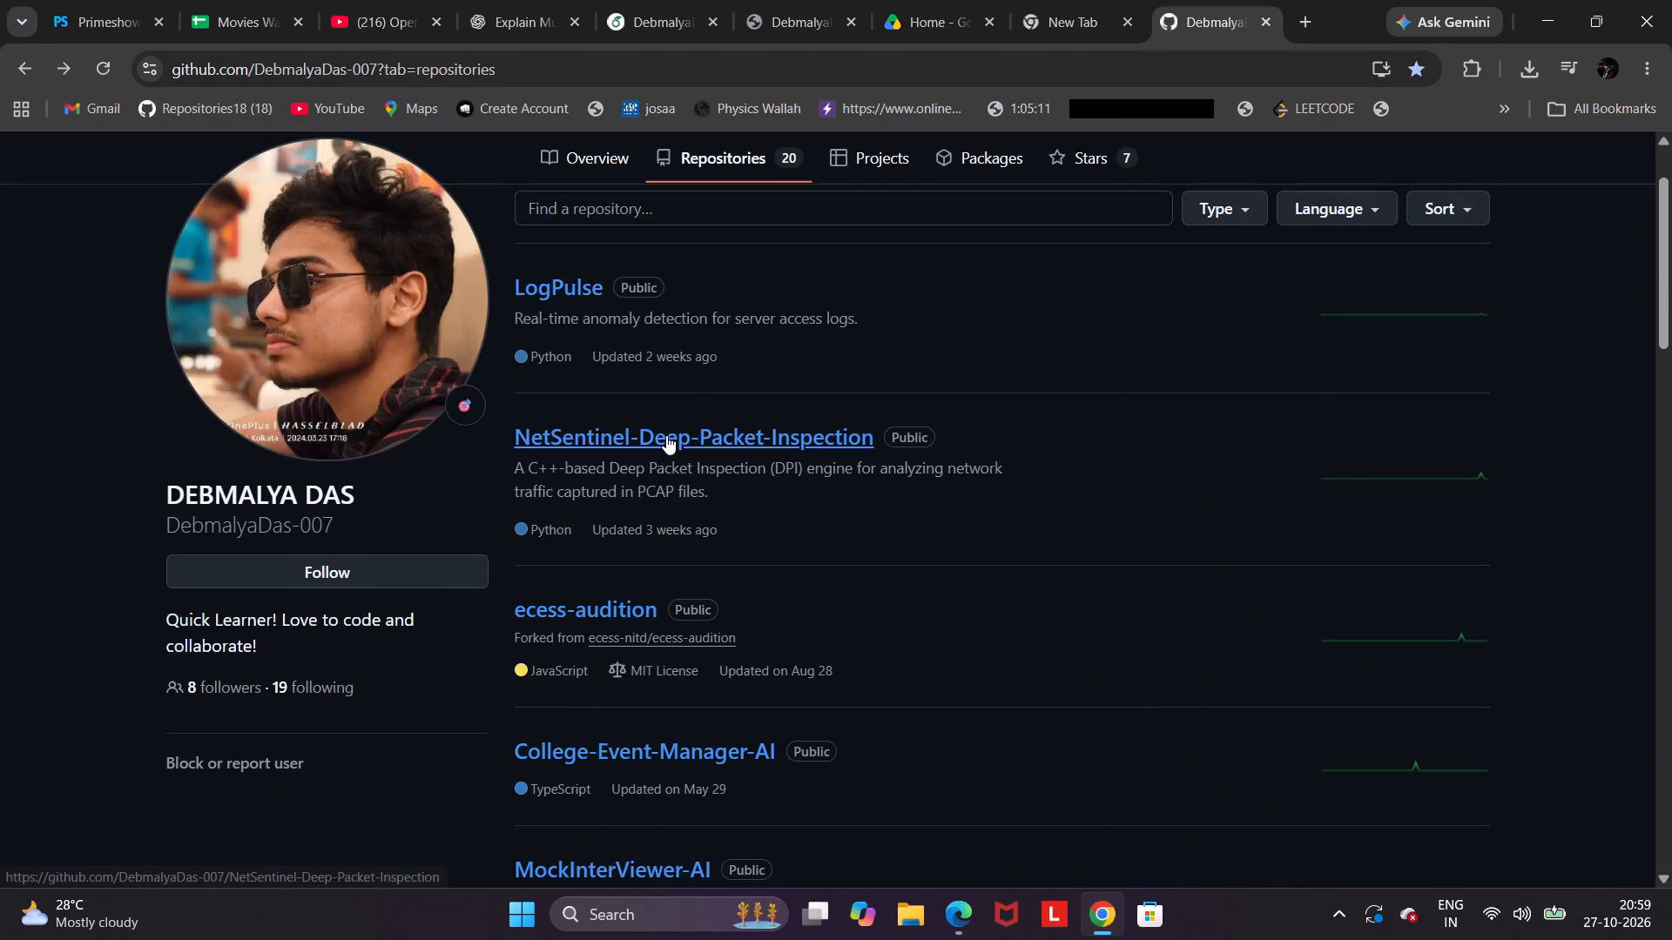
pyautogui.scroll(-1, 666, 435)
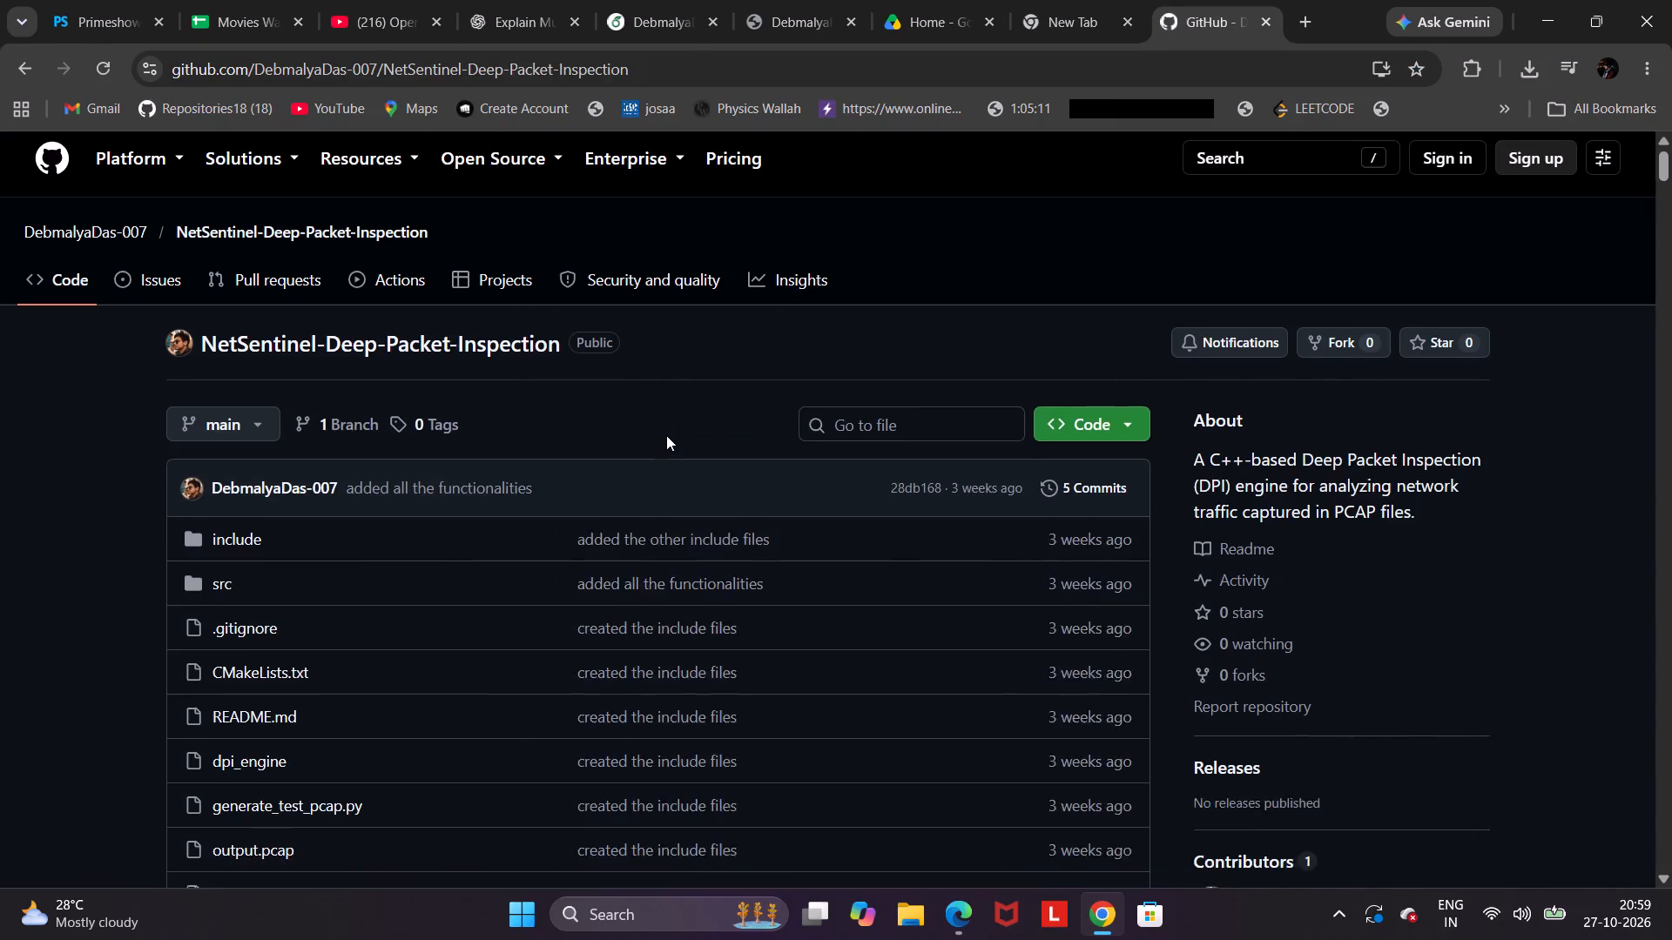
pyautogui.scroll(-2, 666, 435)
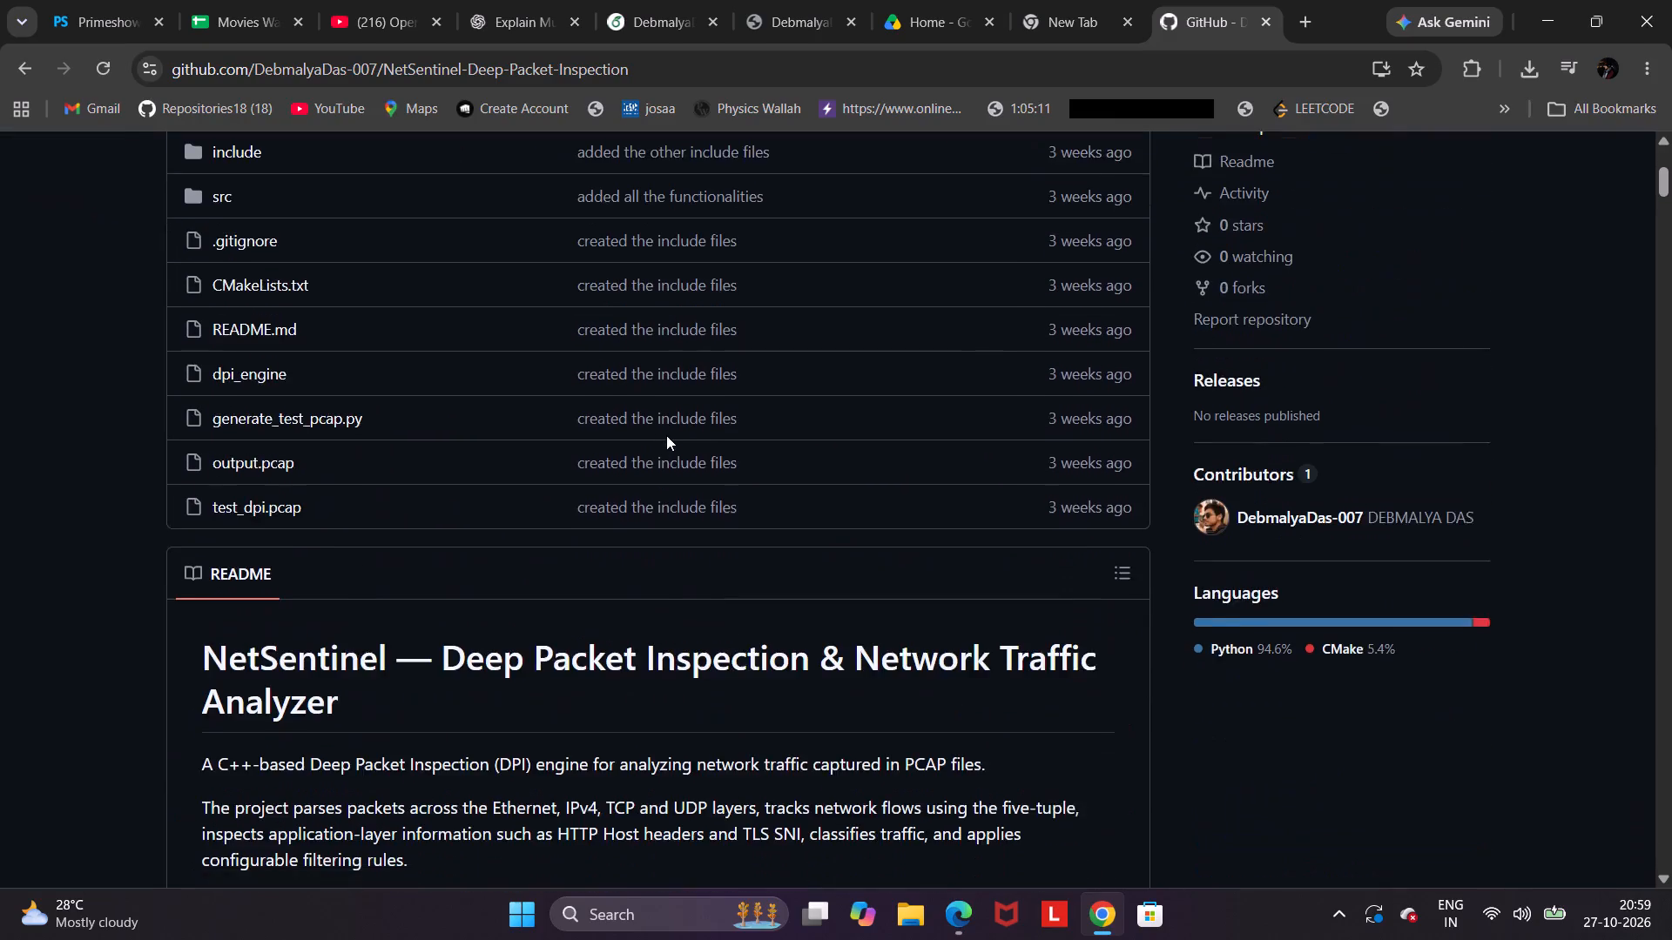
pyautogui.scroll(-10, 666, 435)
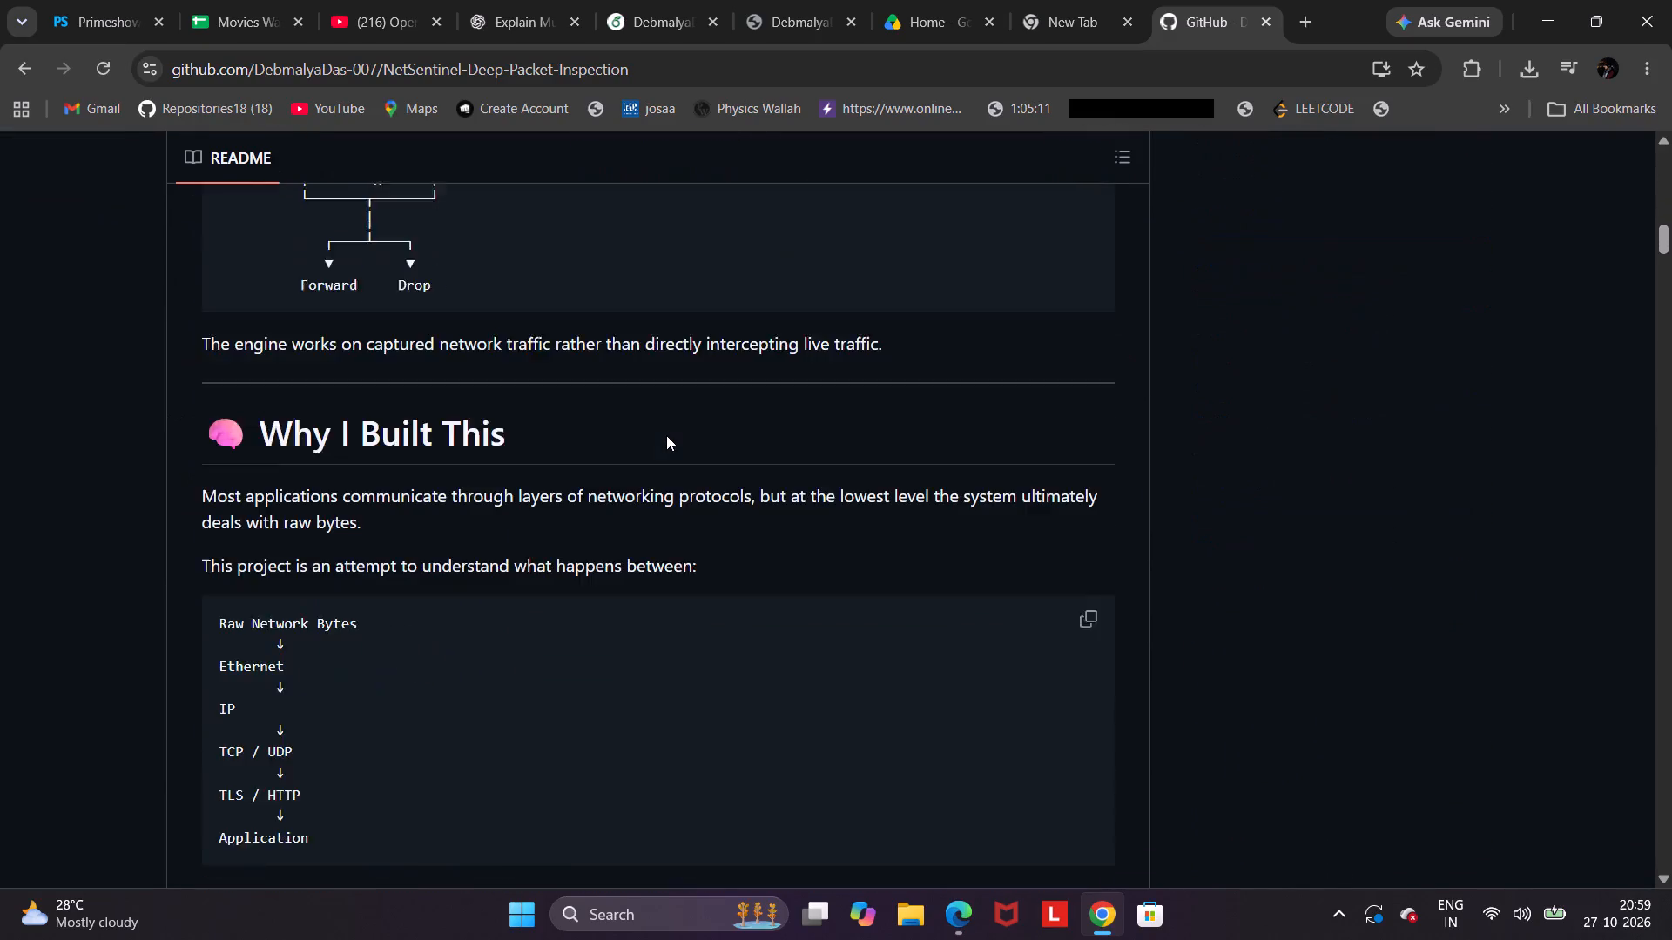
pyautogui.scroll(-13, 666, 435)
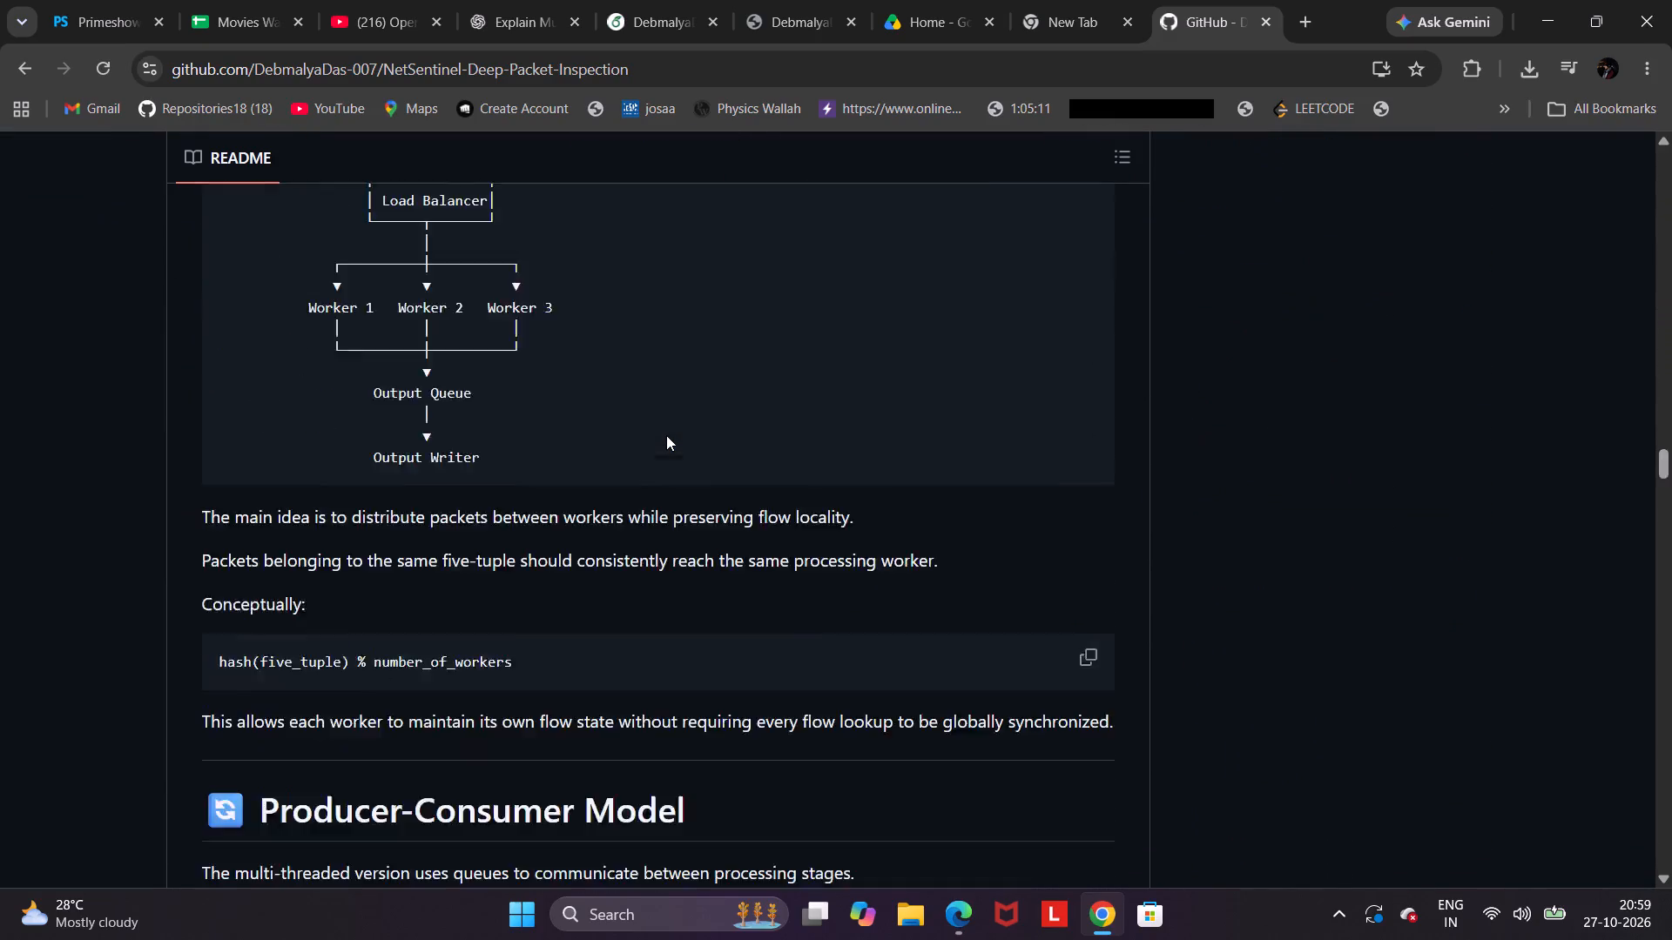
pyautogui.scroll(-10, 666, 435)
pyautogui.scroll(20, 666, 435)
pyautogui.scroll(5, 666, 435)
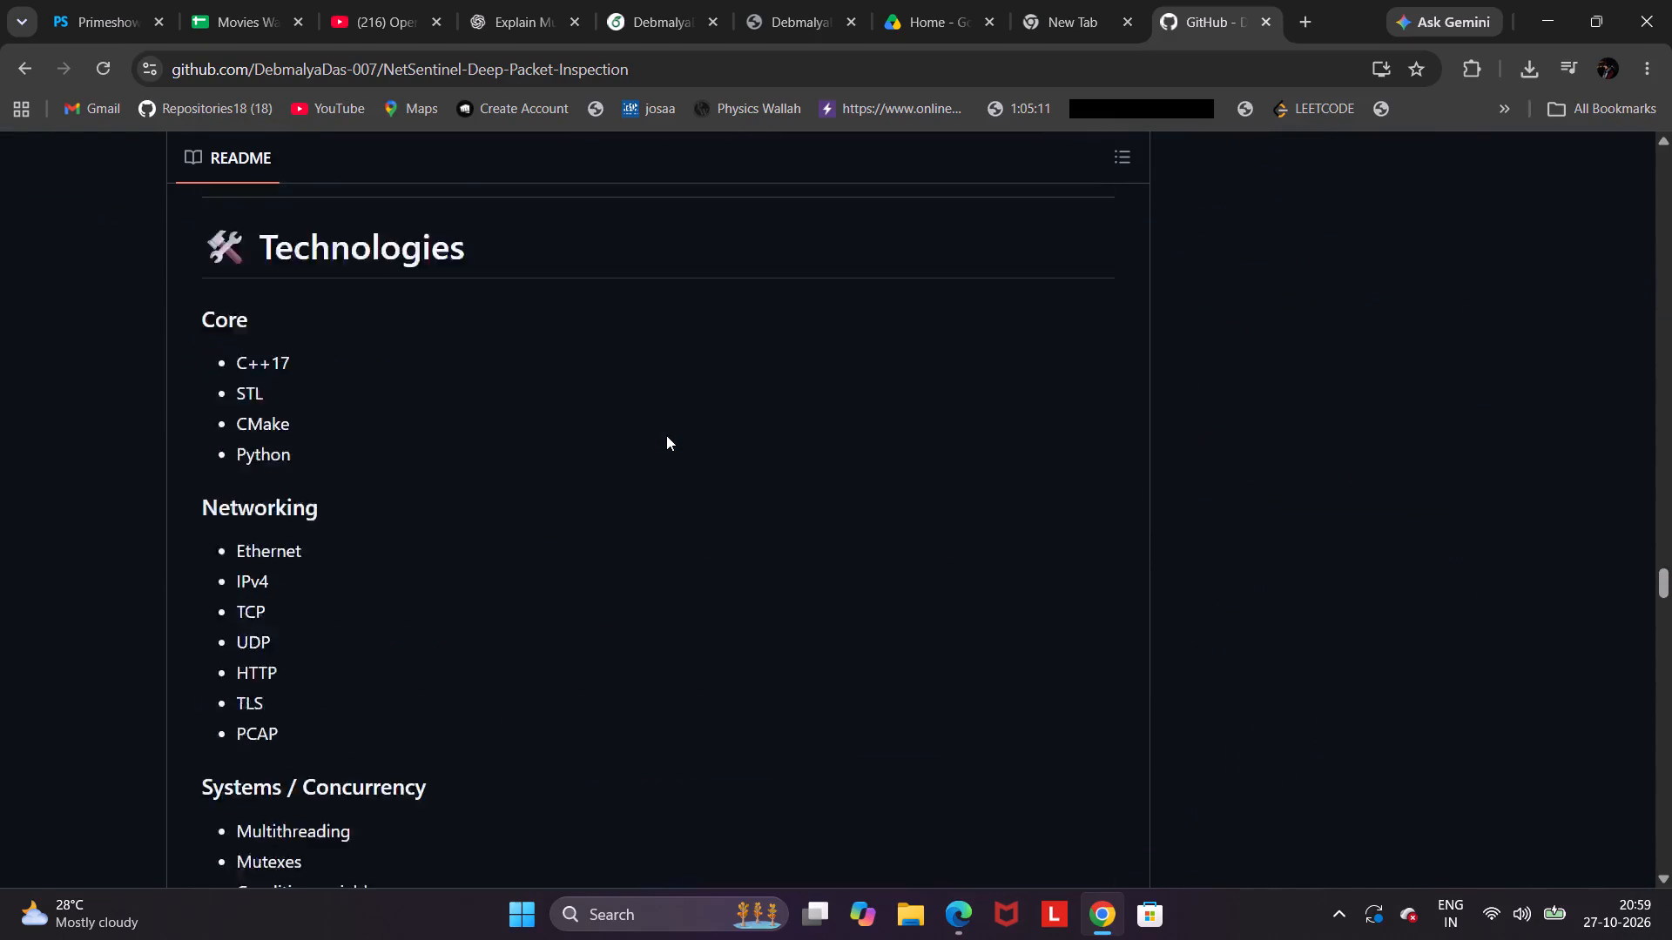
pyautogui.scroll(20, 666, 435)
pyautogui.hscroll(5, 666, 435)
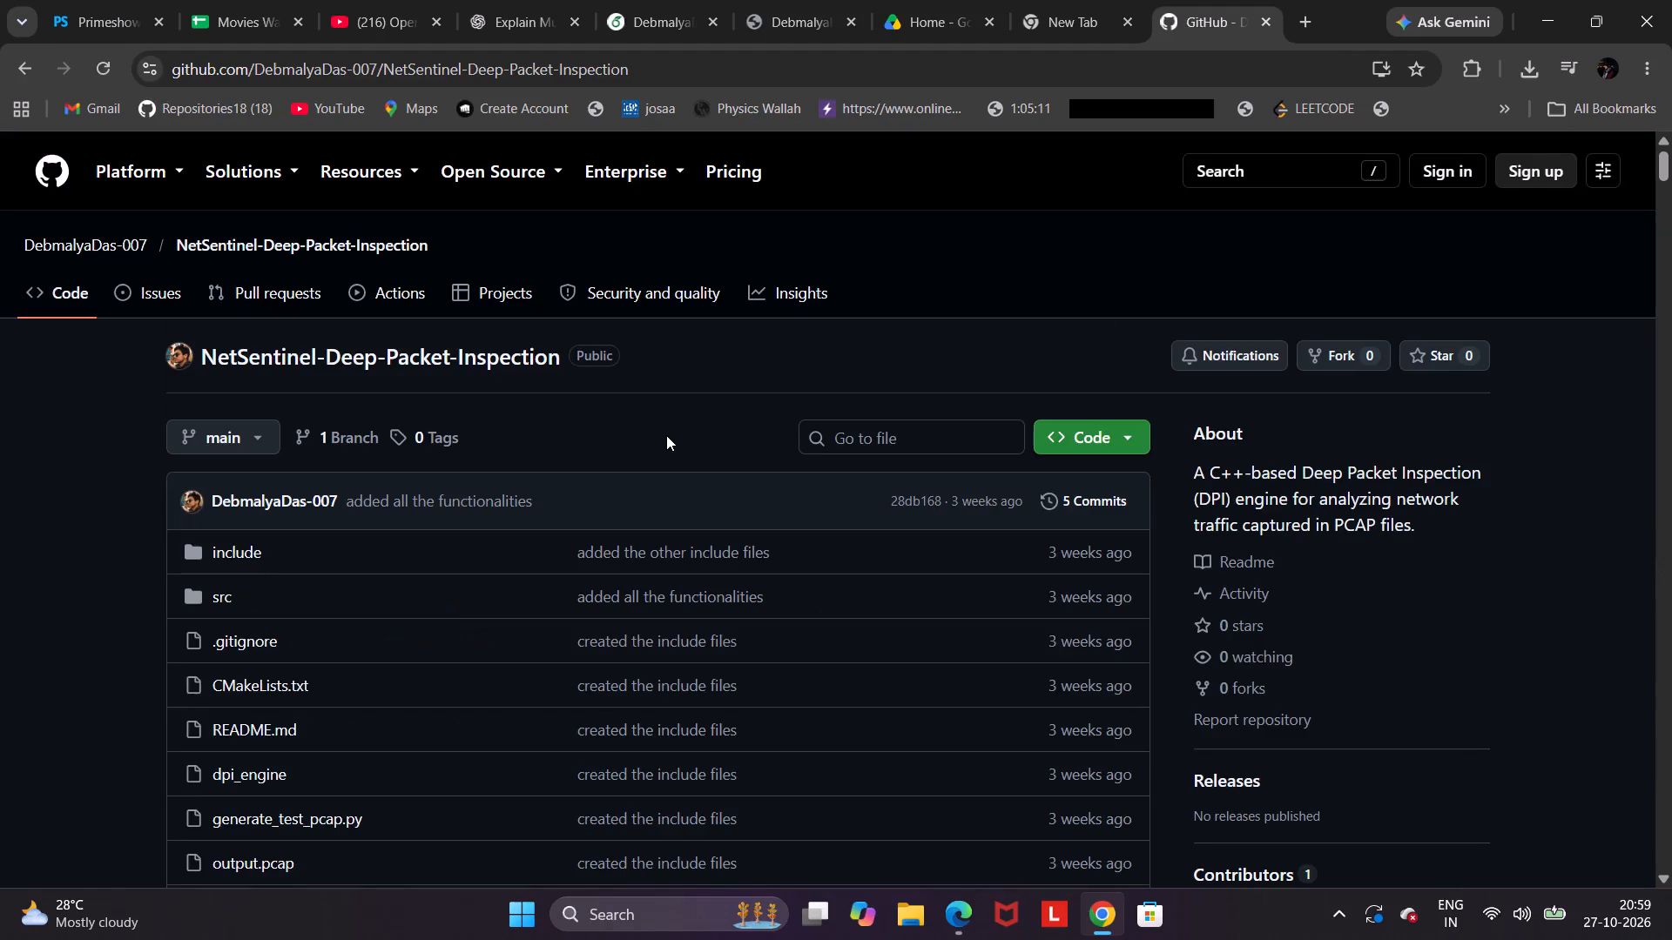
pyautogui.hscroll(9, 17, 503)
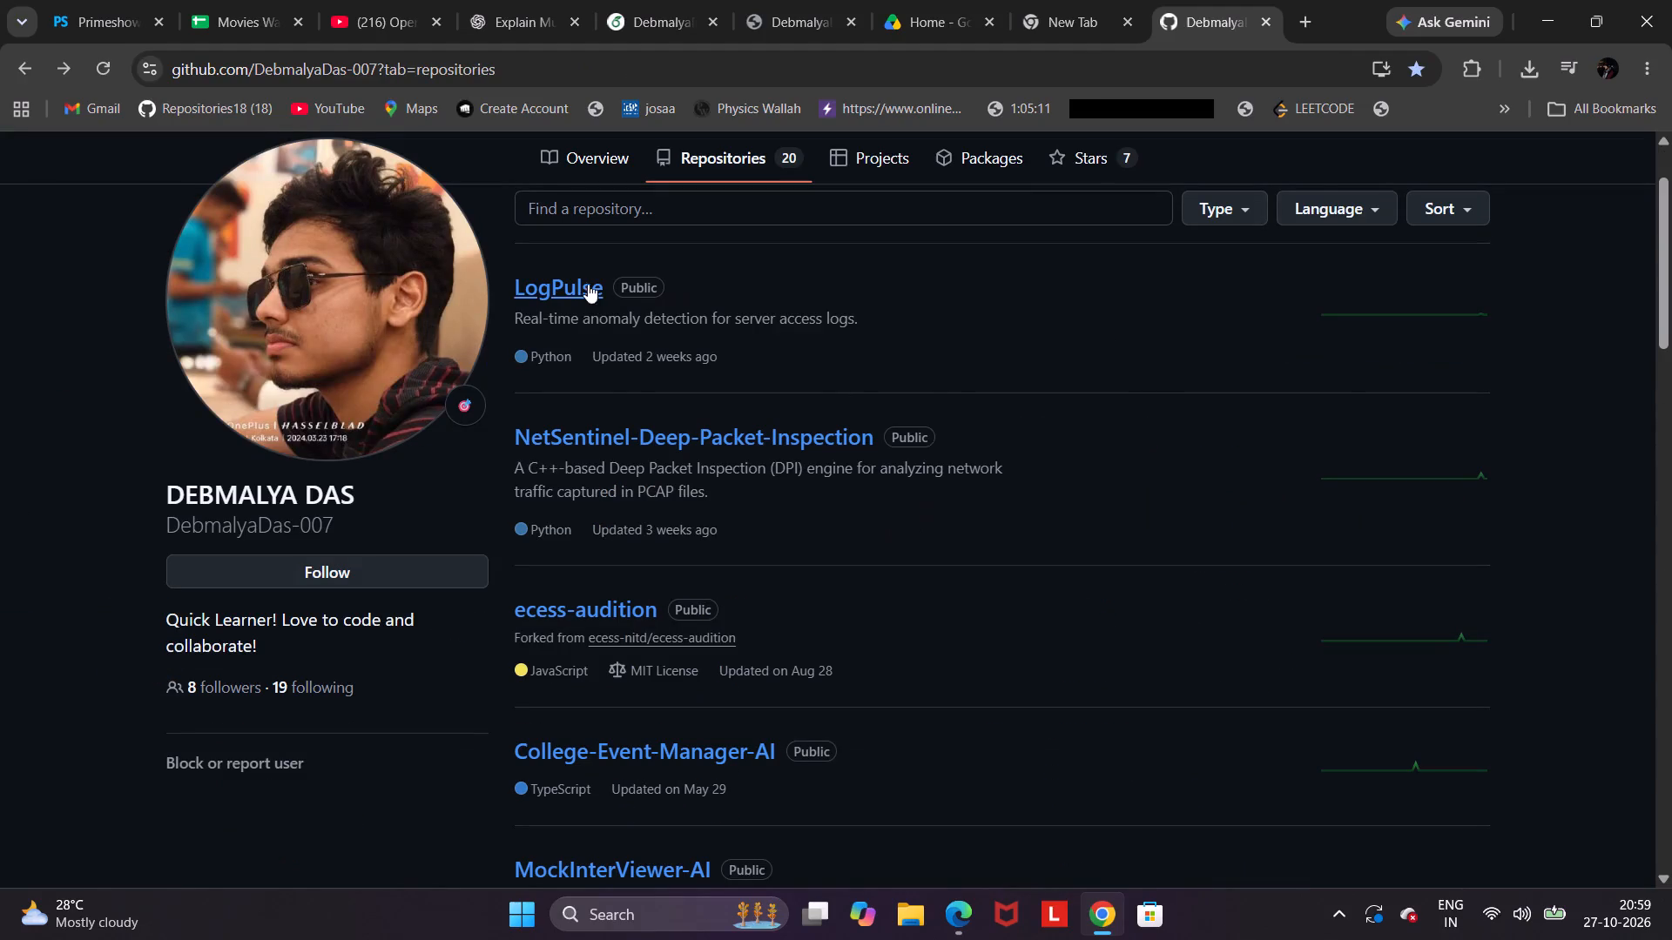
# Reopen the LogPulse repository and review its README's detection rules, requirements and quick start.
pyautogui.scroll(6, 1144, 530)
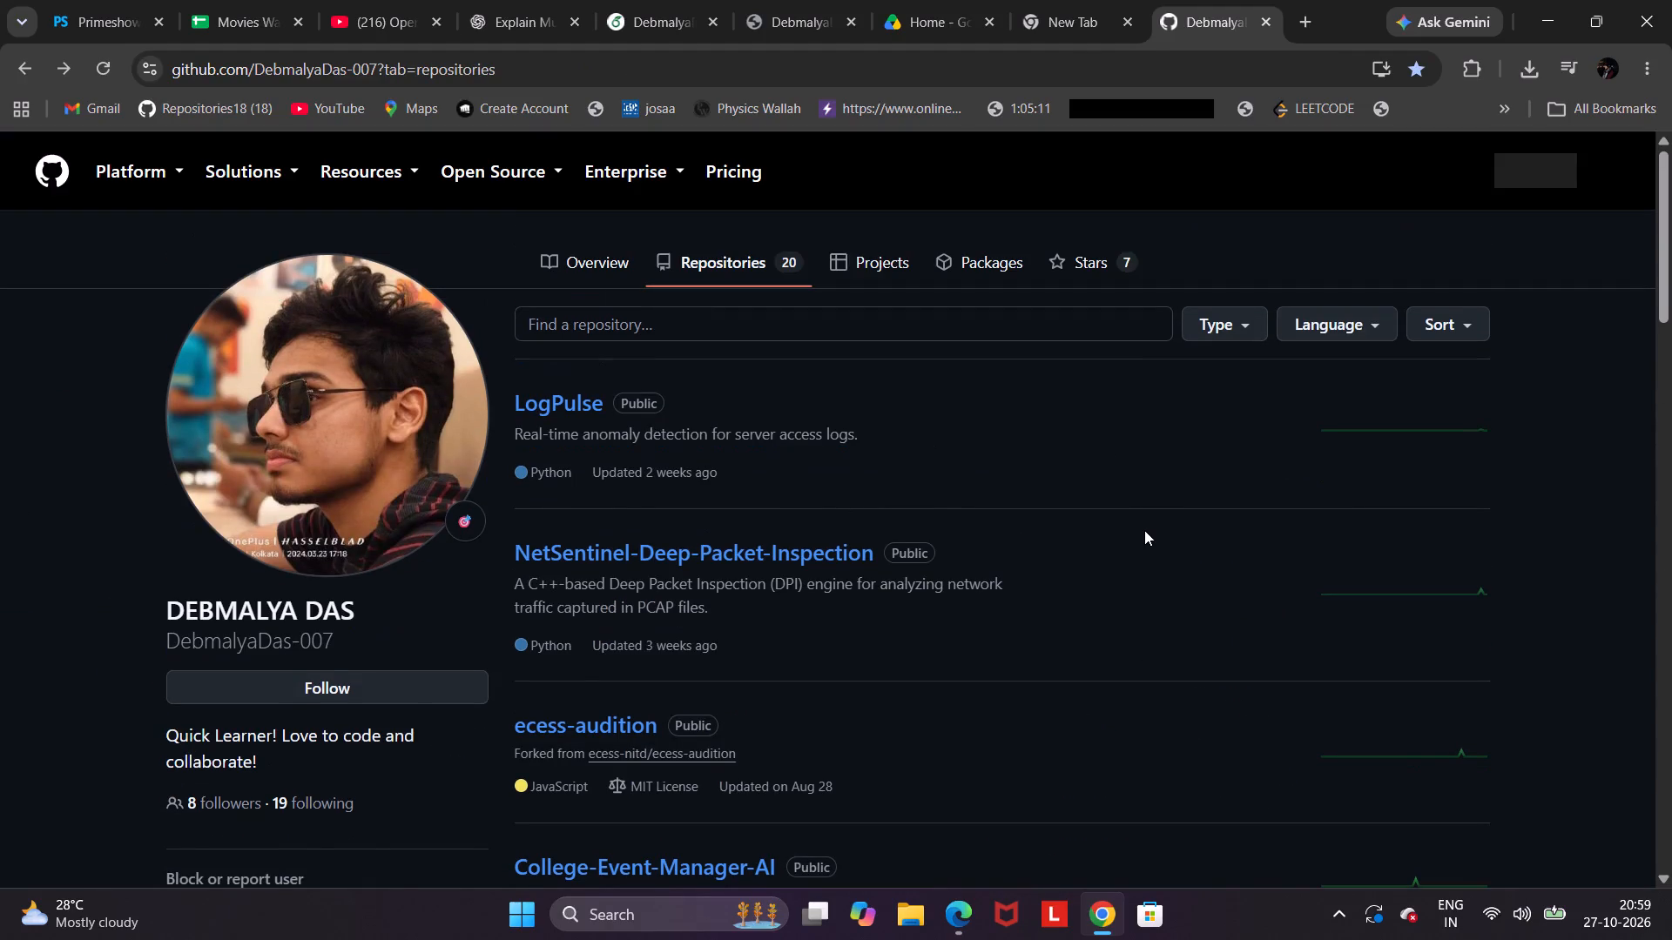
pyautogui.click(586, 411)
pyautogui.scroll(-9, 913, 598)
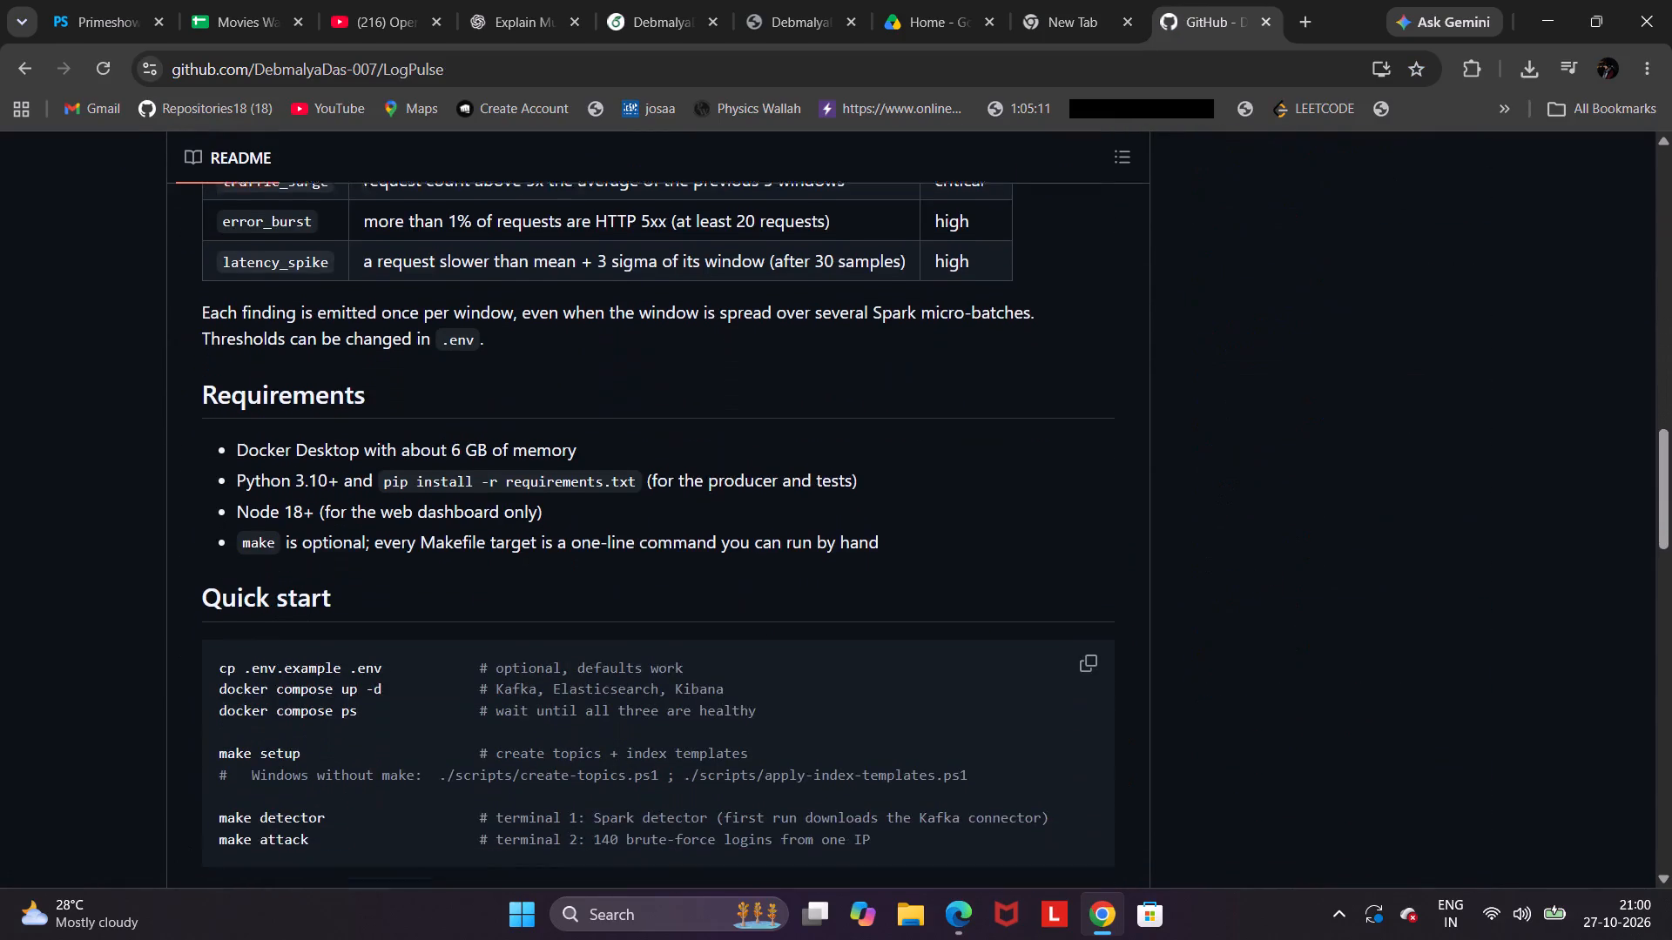
pyautogui.scroll(12, 913, 598)
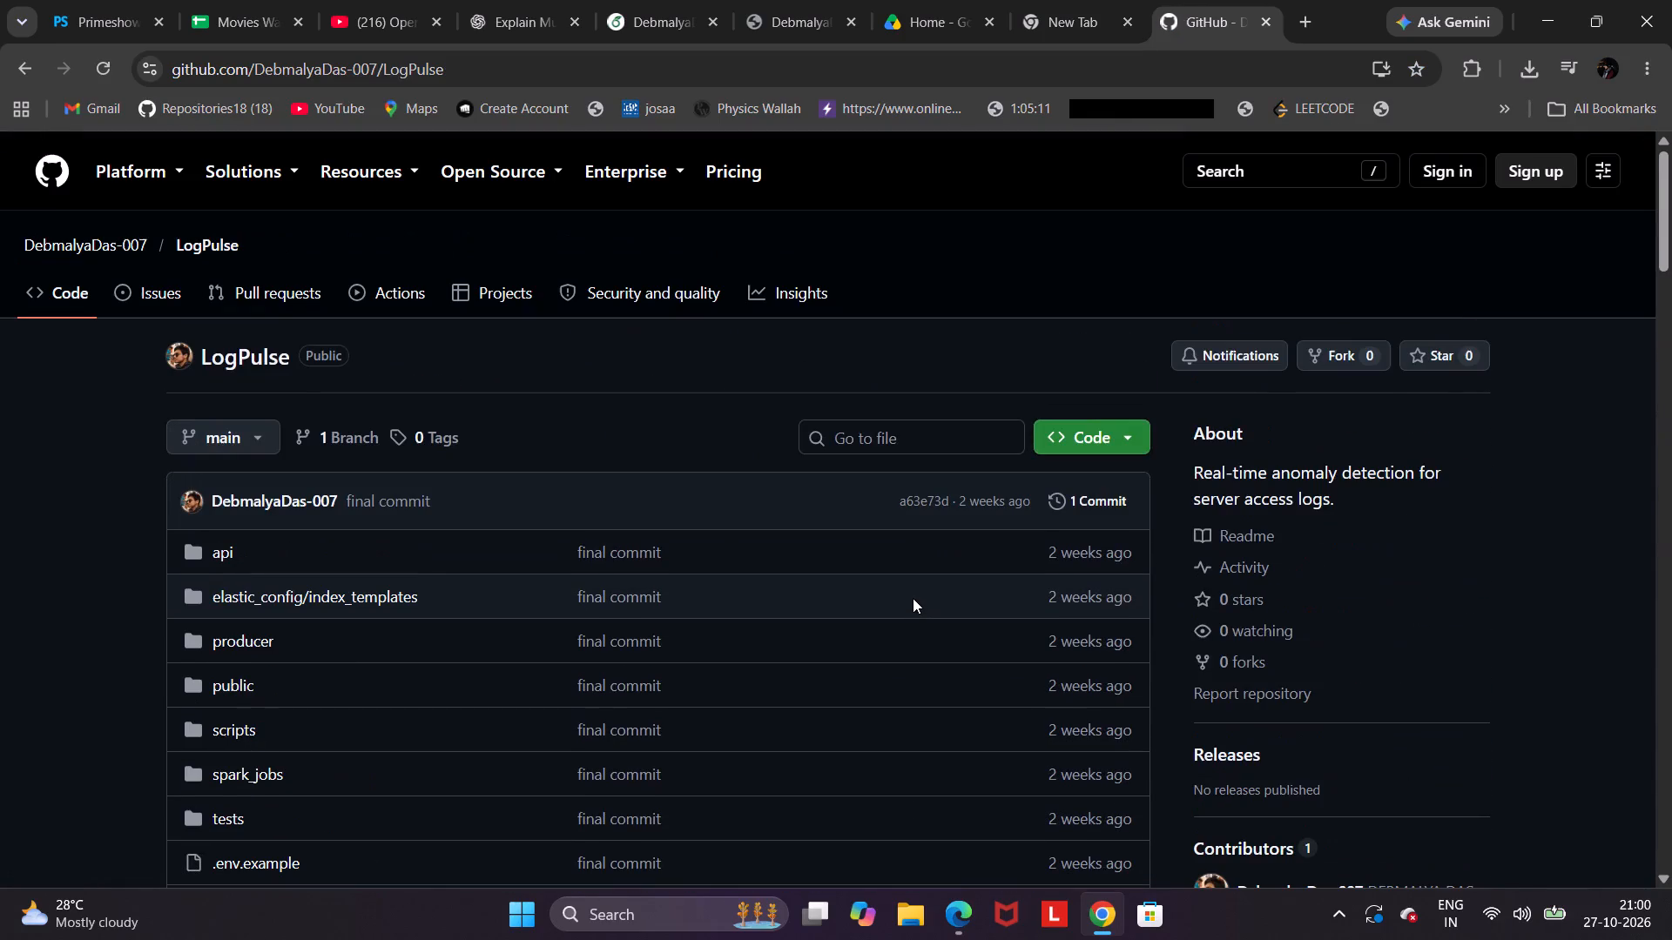
# Skim the LogPulse repository's file list and its README down to the traffic surge and generator commands.
pyautogui.scroll(-2, 913, 598)
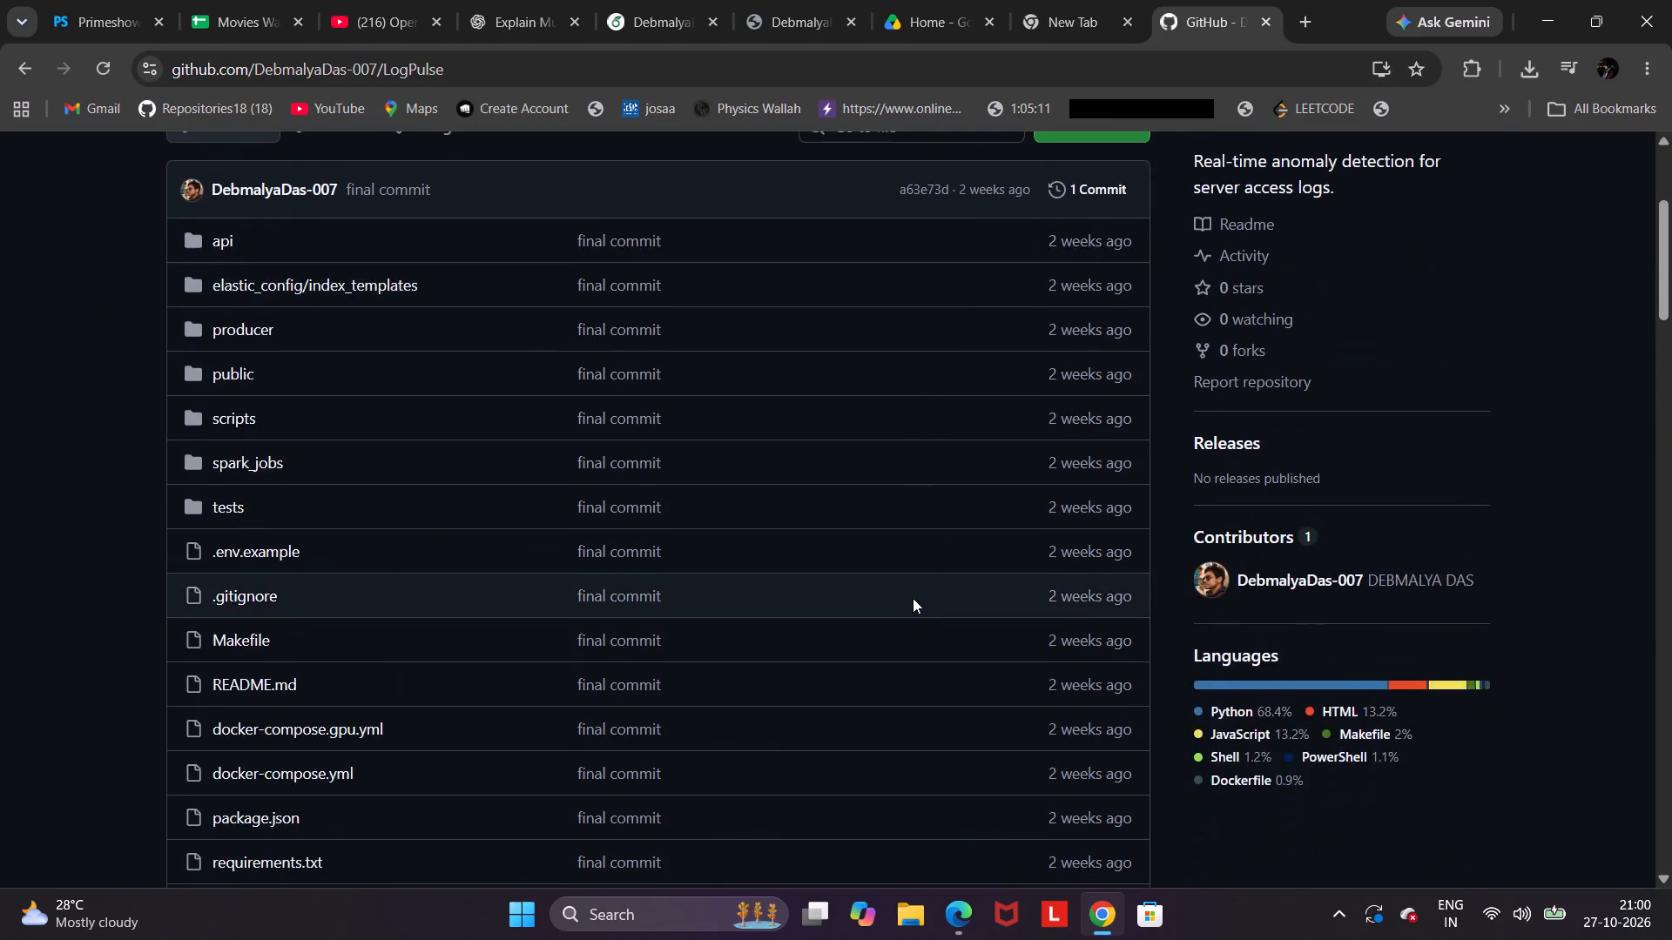
pyautogui.scroll(-12, 913, 598)
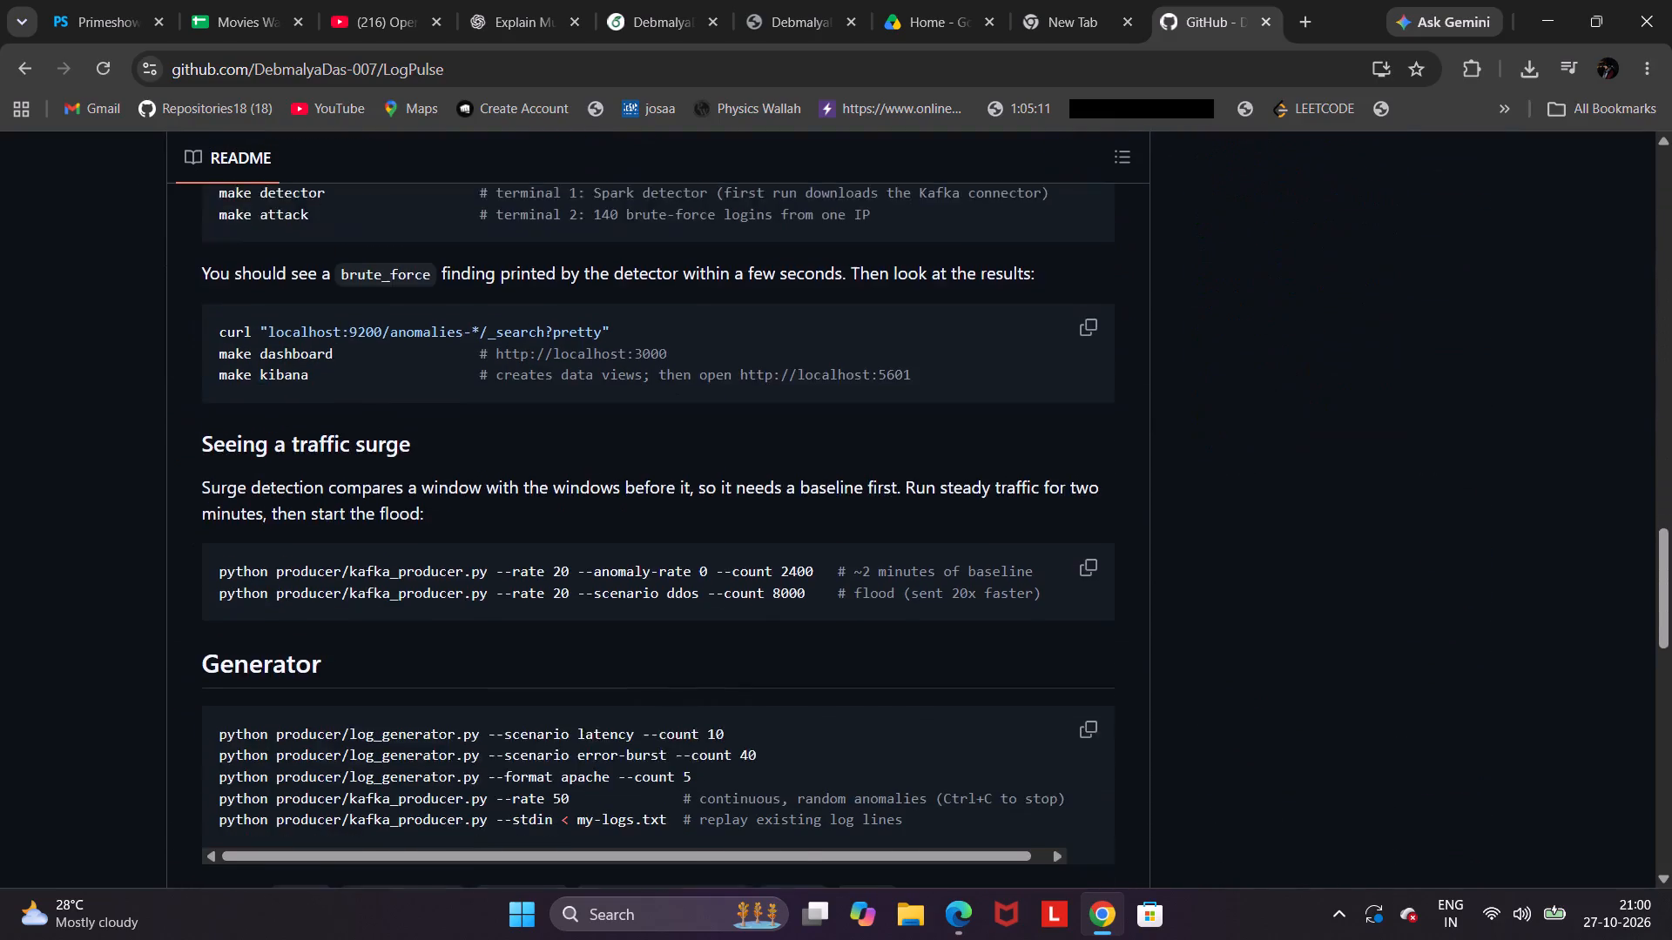
pyautogui.scroll(-7, 913, 598)
pyautogui.scroll(11, 913, 598)
pyautogui.scroll(10, 913, 598)
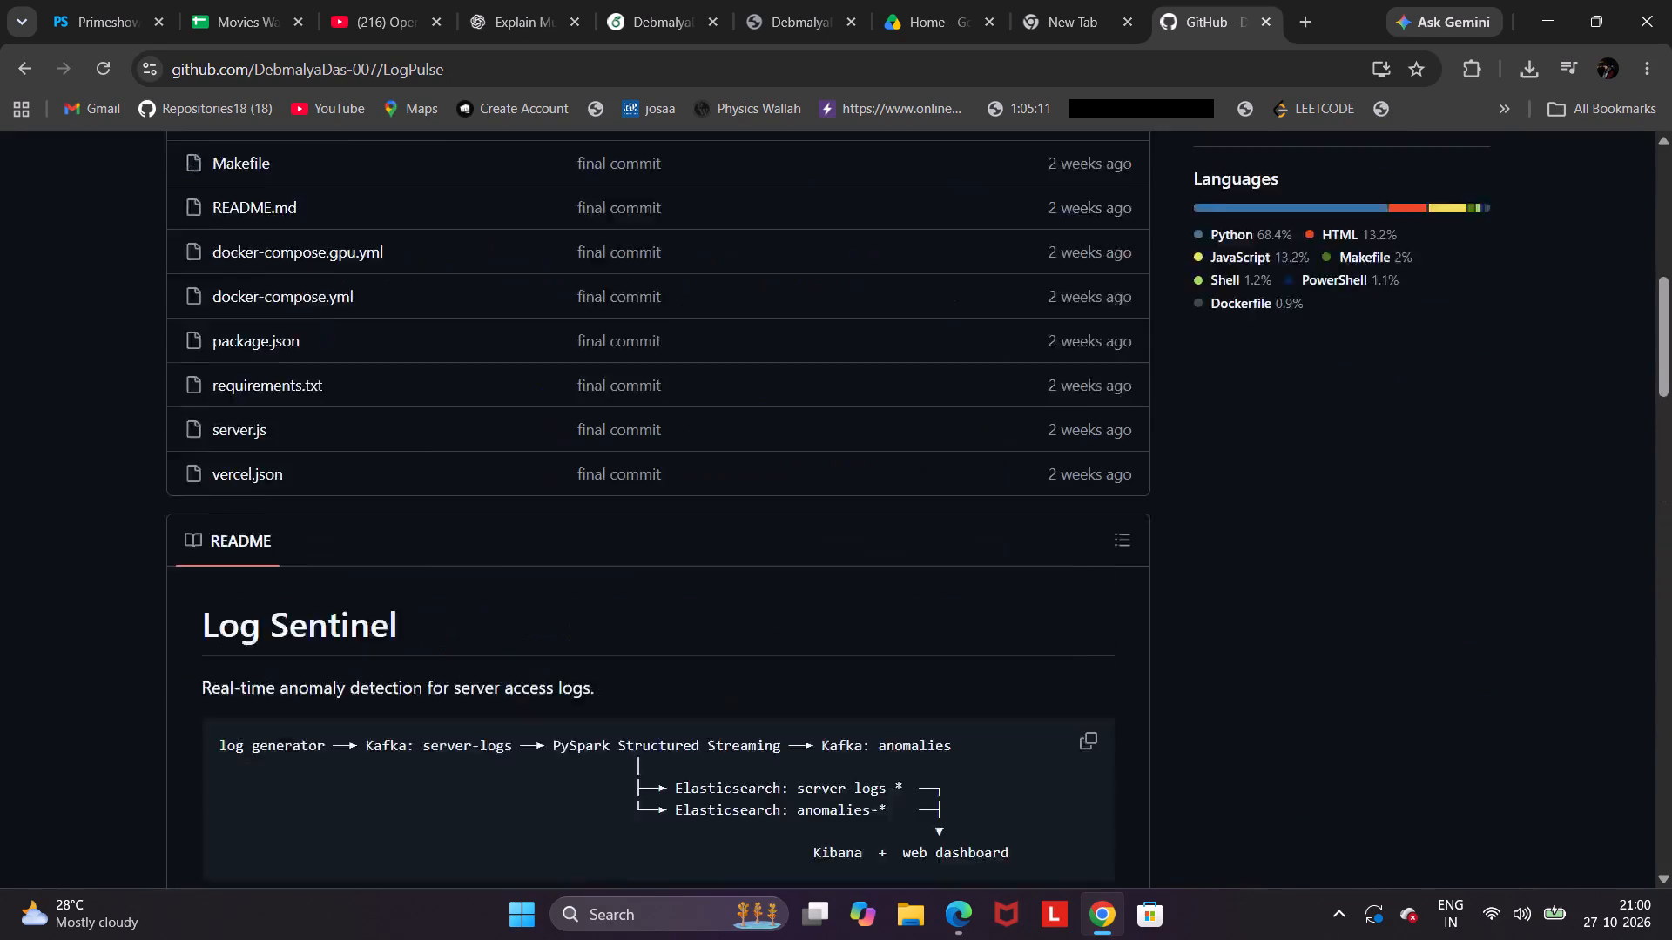
pyautogui.scroll(2, 913, 598)
pyautogui.hscroll(12, 913, 598)
pyautogui.scroll(-1, 914, 361)
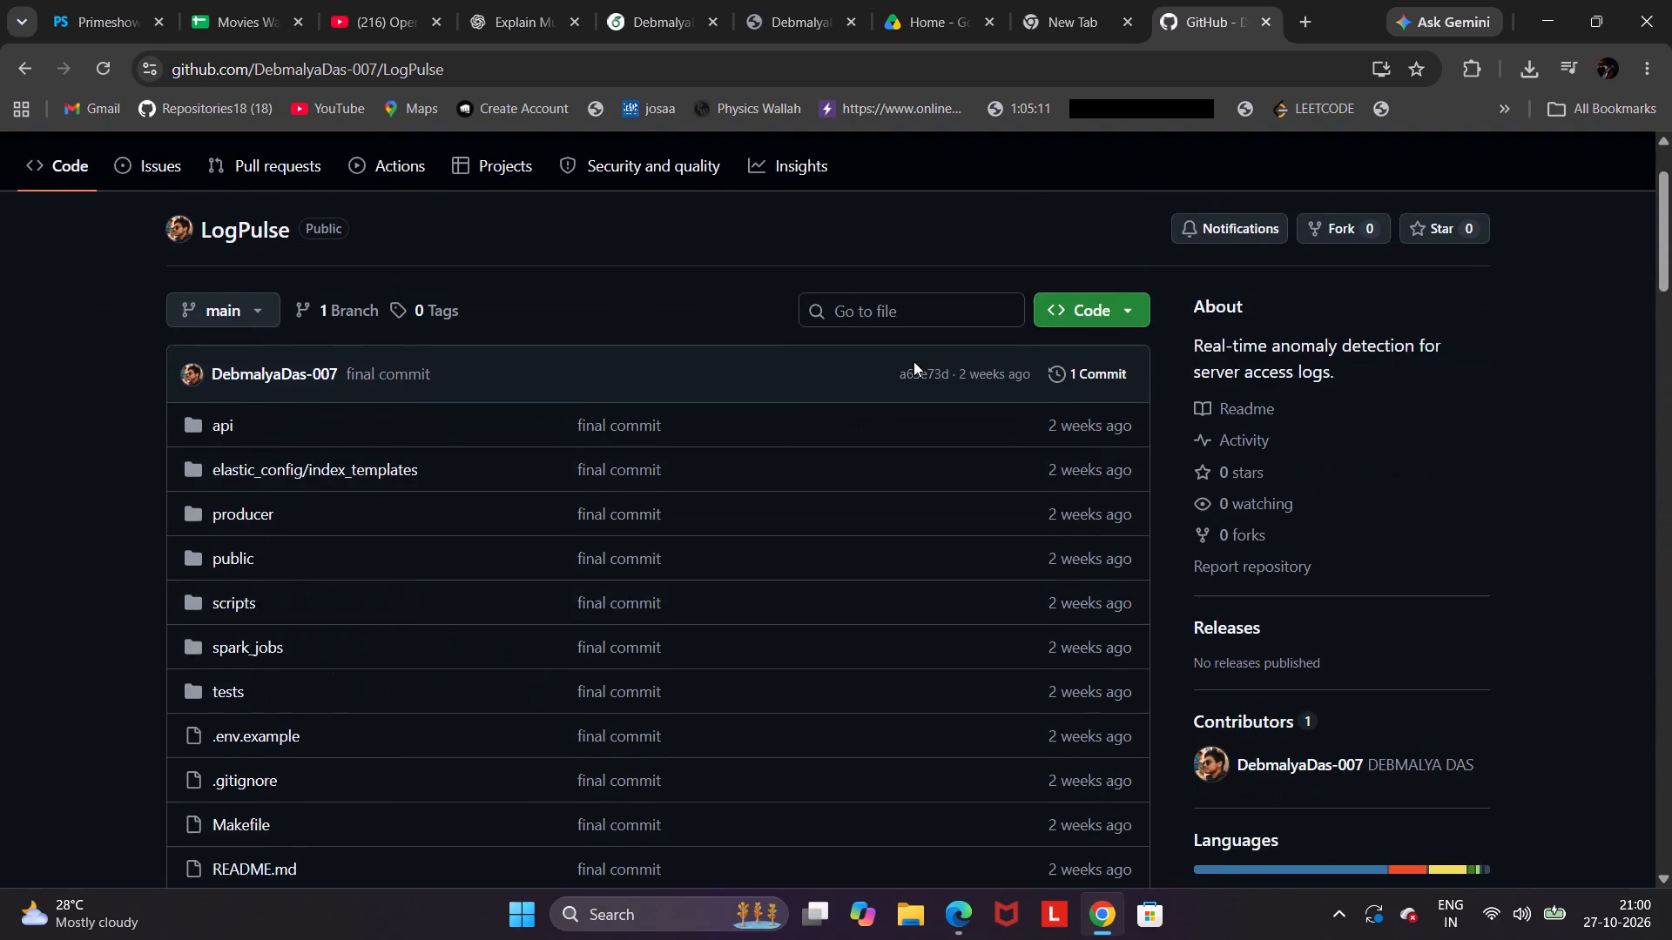
pyautogui.scroll(-2, 914, 361)
pyautogui.scroll(1, 914, 361)
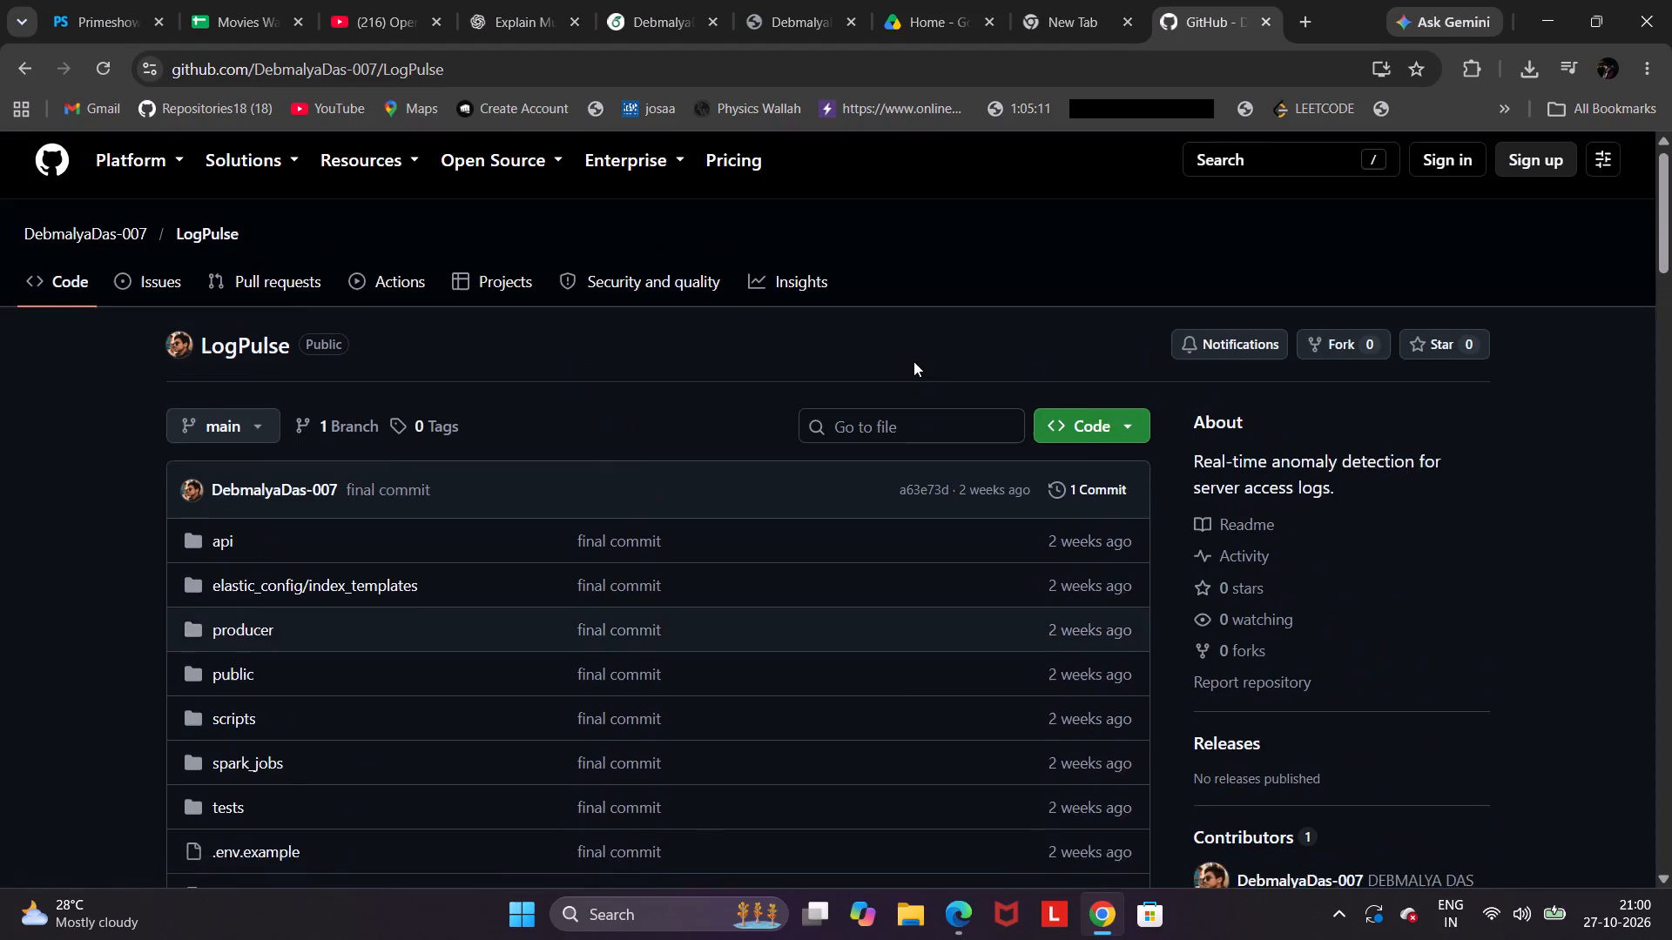
pyautogui.scroll(-2, 456, 401)
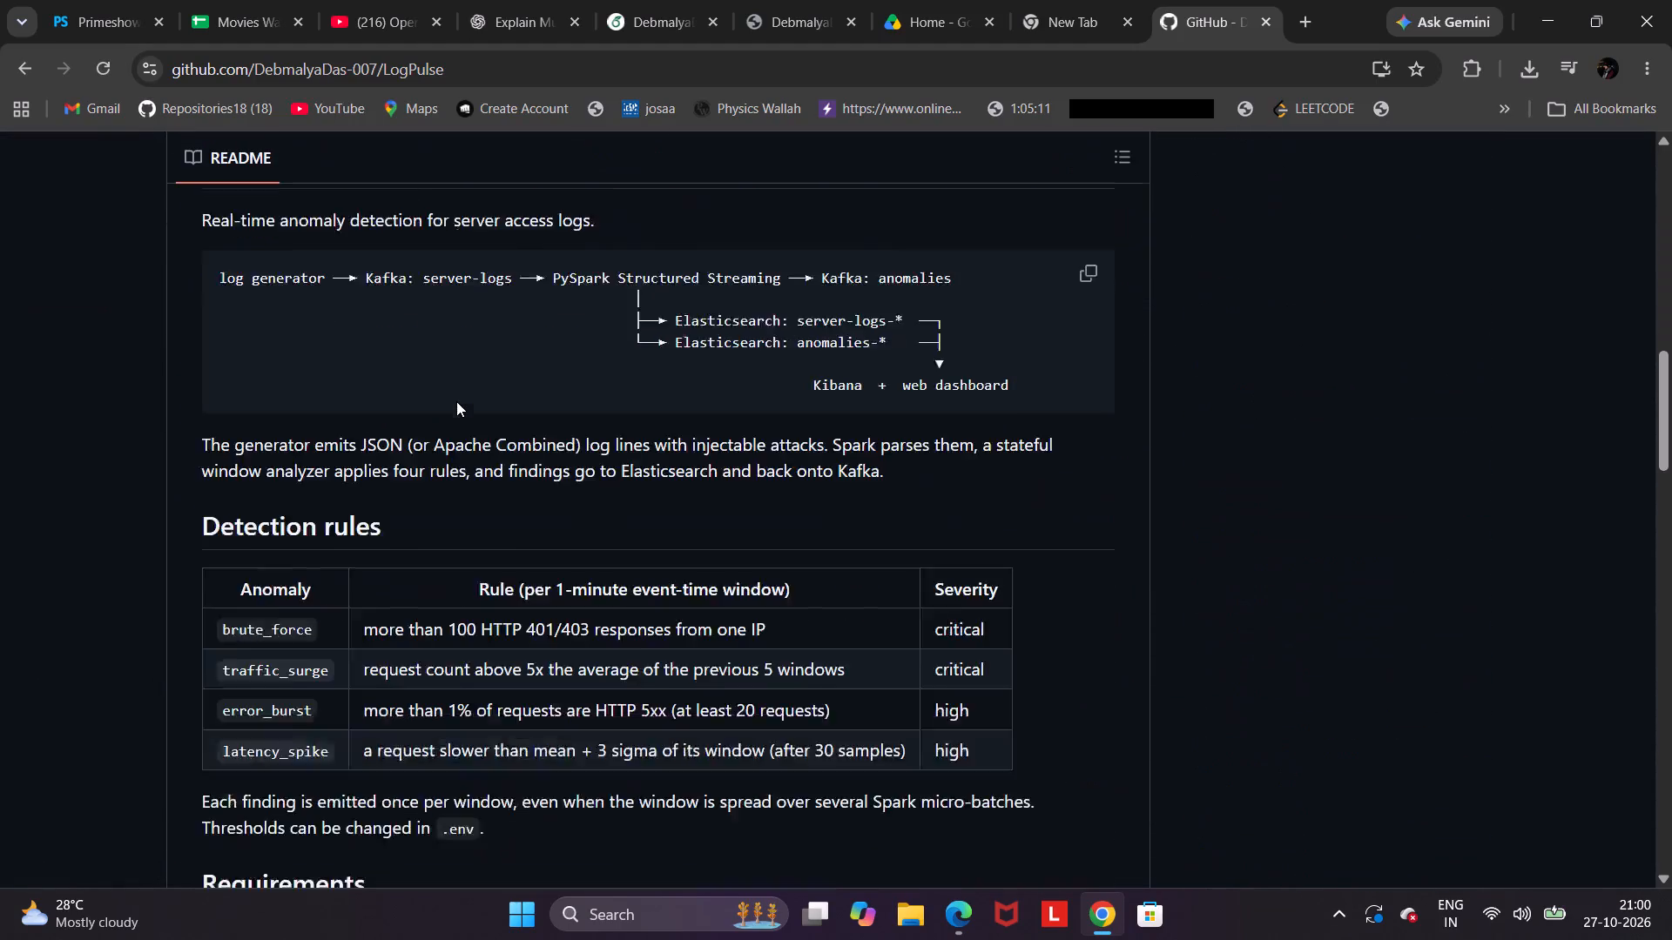
# Read the LogPulse README from the pipeline diagram and detection rules to the tests and layout, and return to the repository list.
pyautogui.scroll(-2, 456, 401)
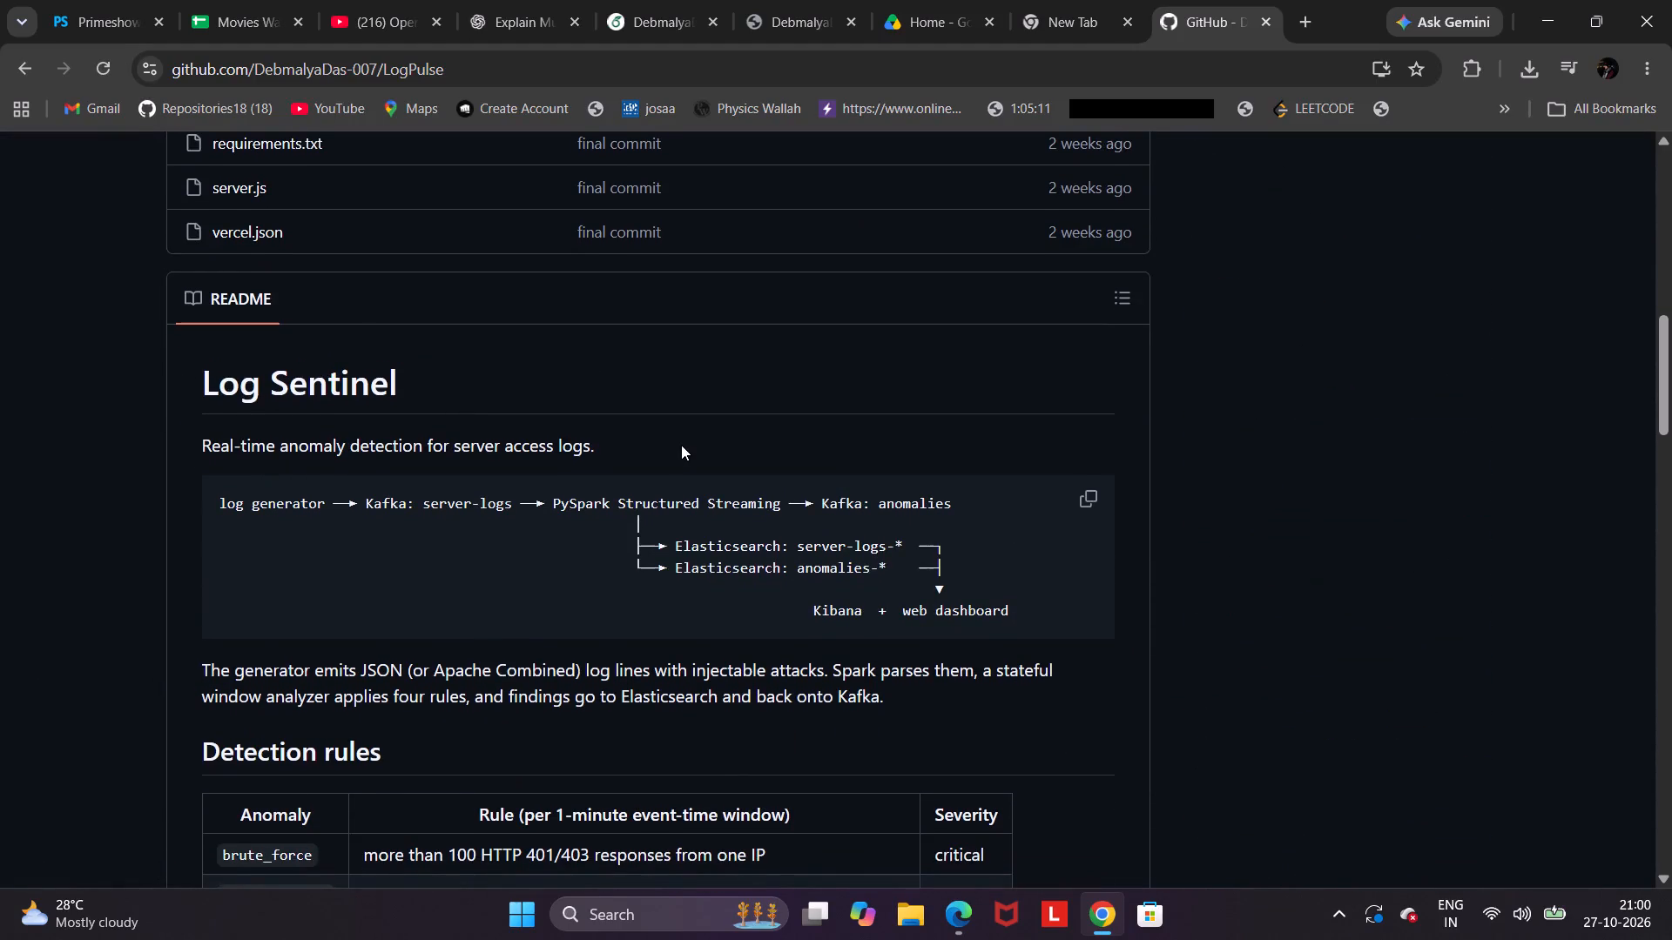
pyautogui.scroll(-3, 681, 445)
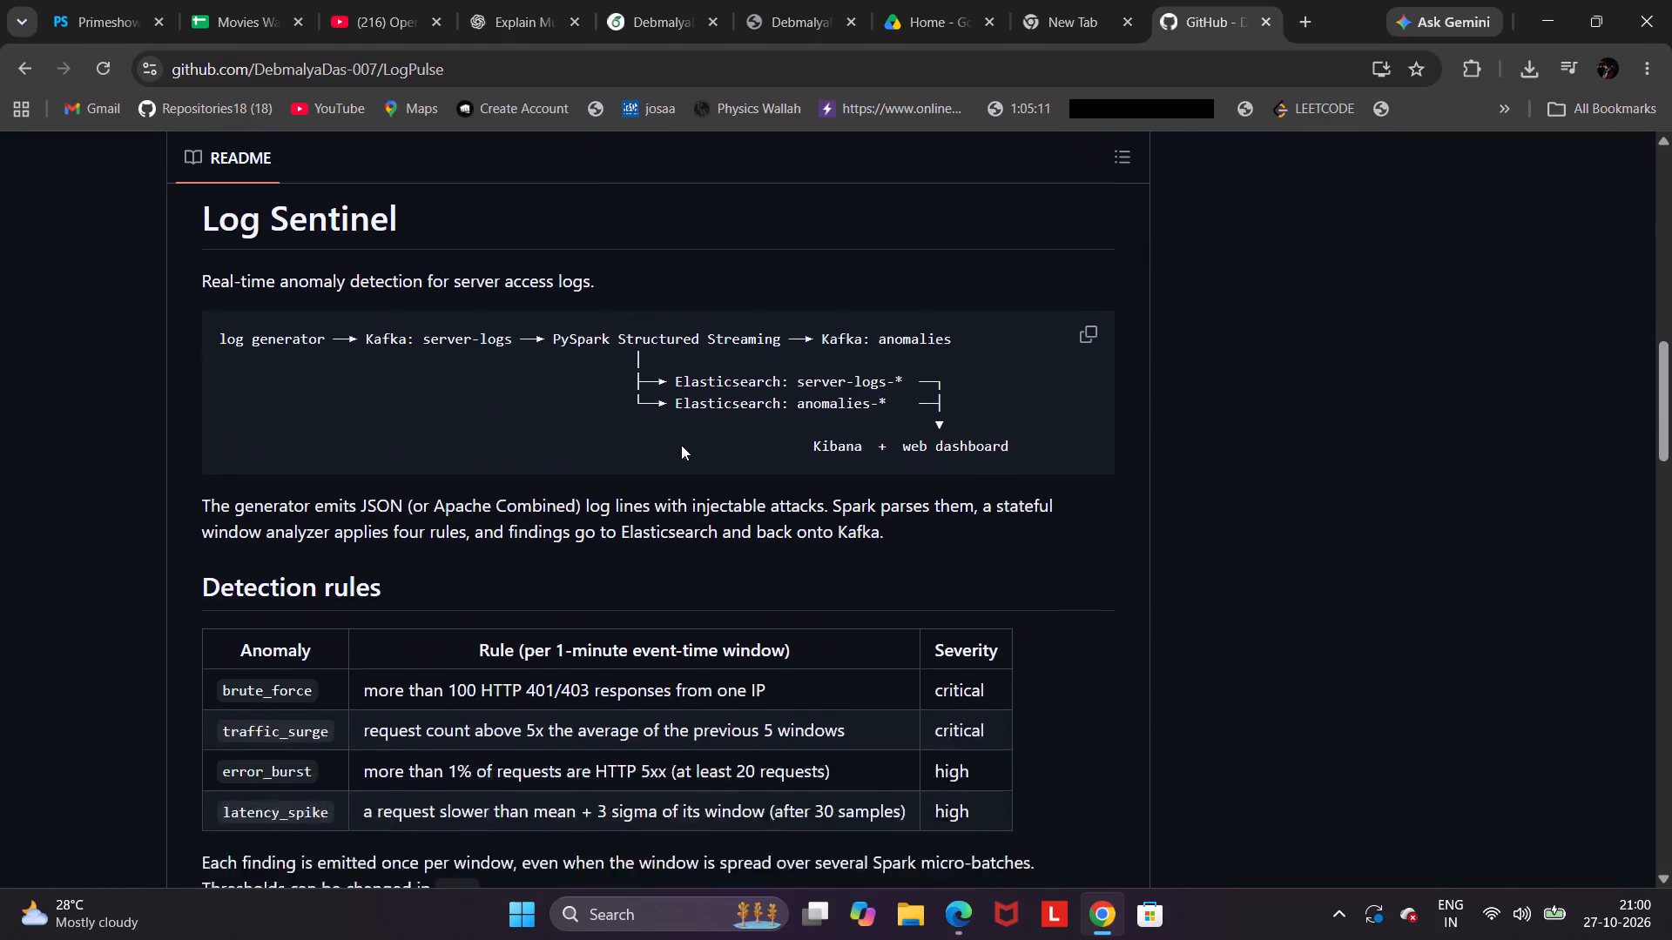
pyautogui.scroll(-2, 681, 445)
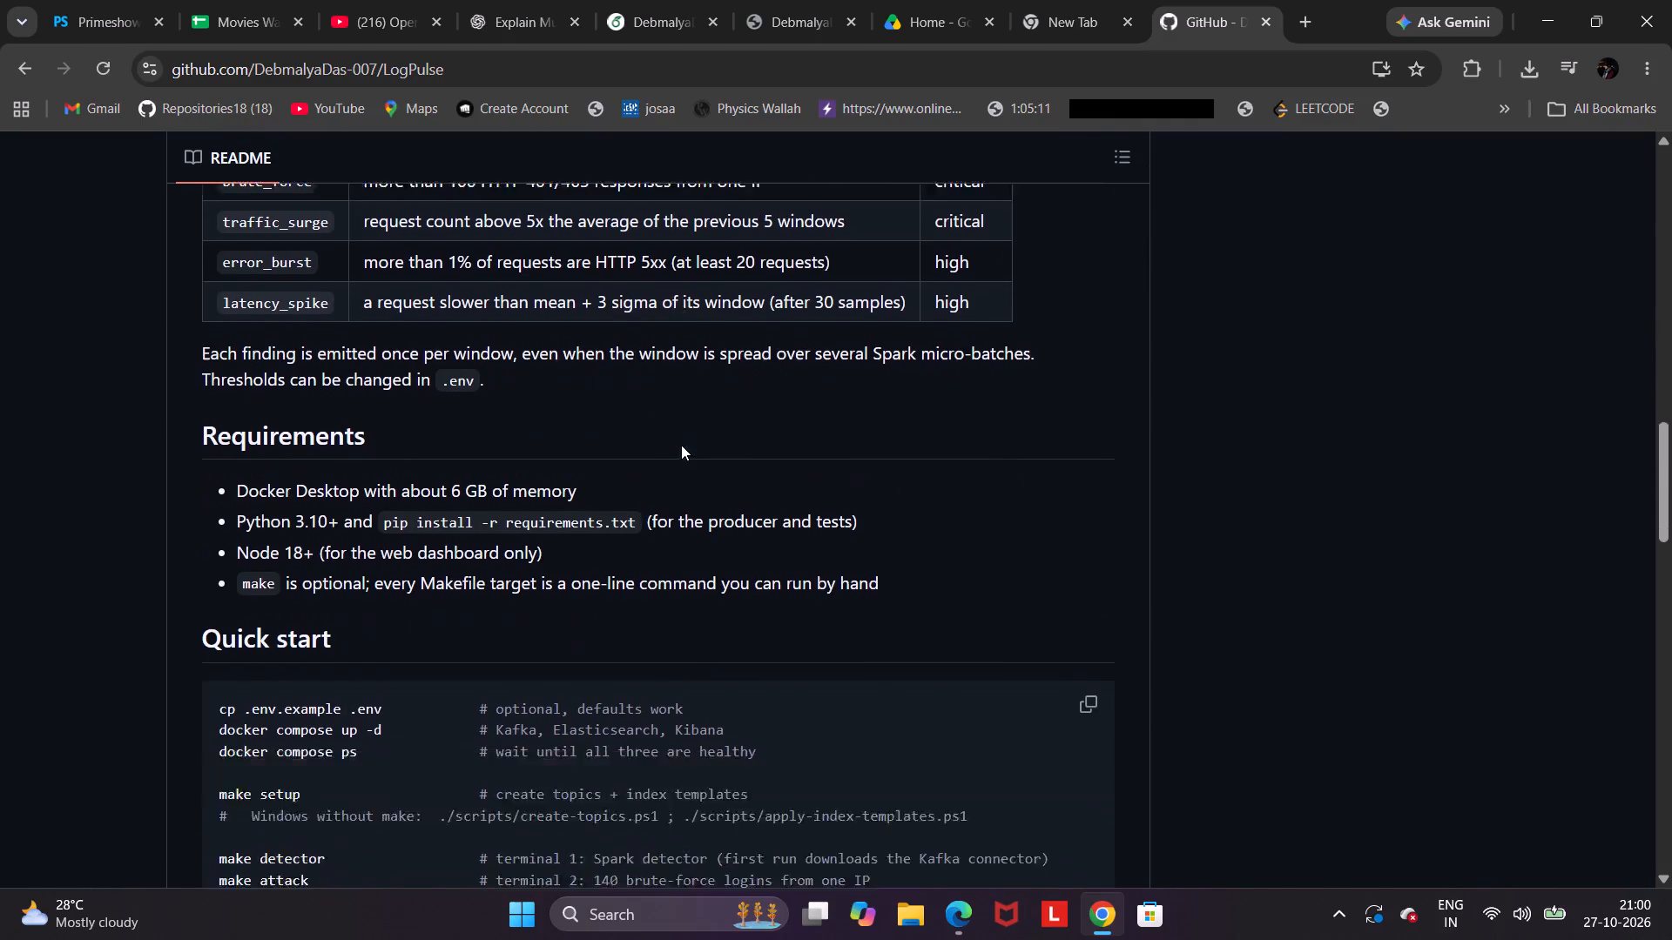
pyautogui.scroll(5, 681, 445)
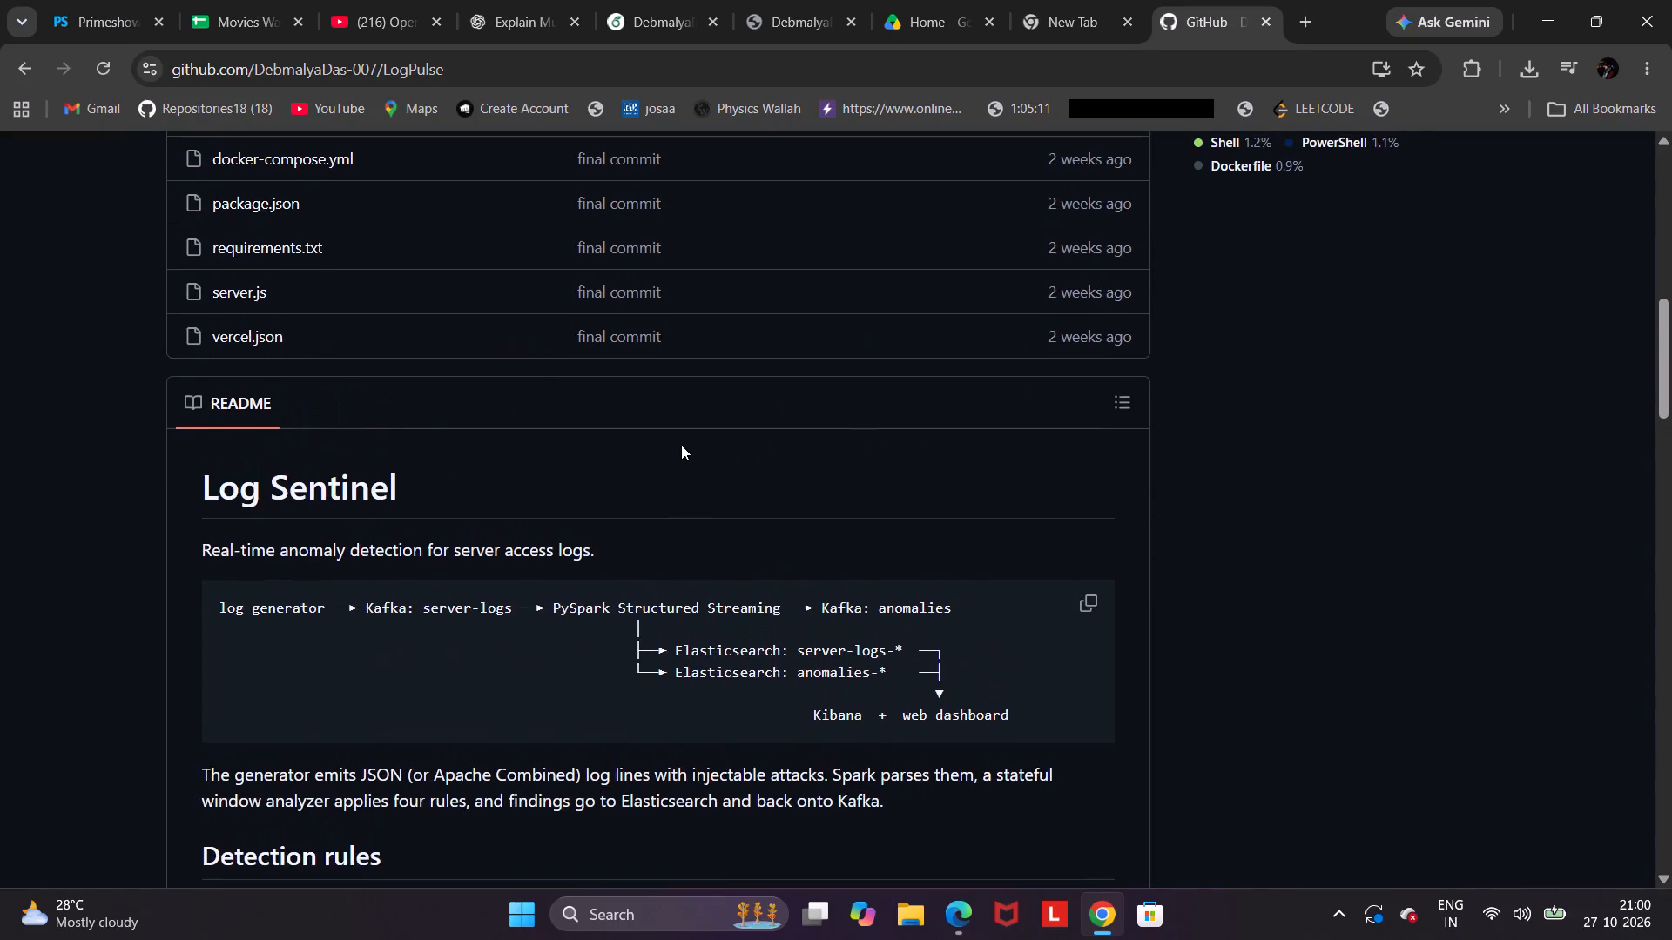
pyautogui.scroll(-2, 681, 445)
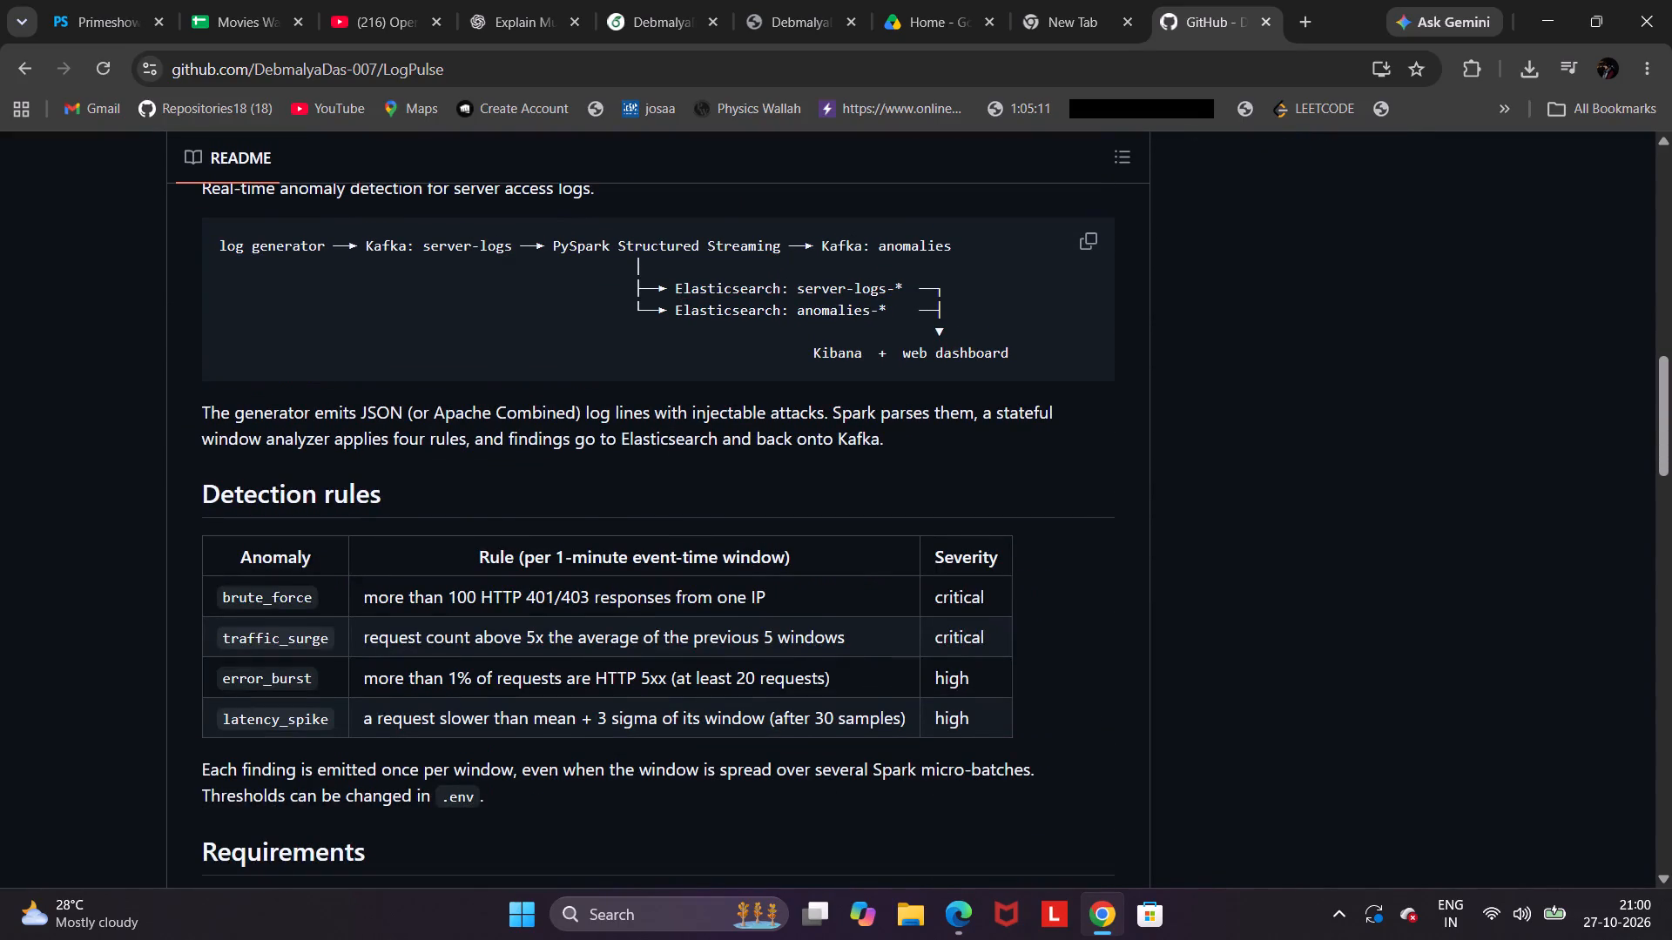
pyautogui.scroll(-1, 649, 329)
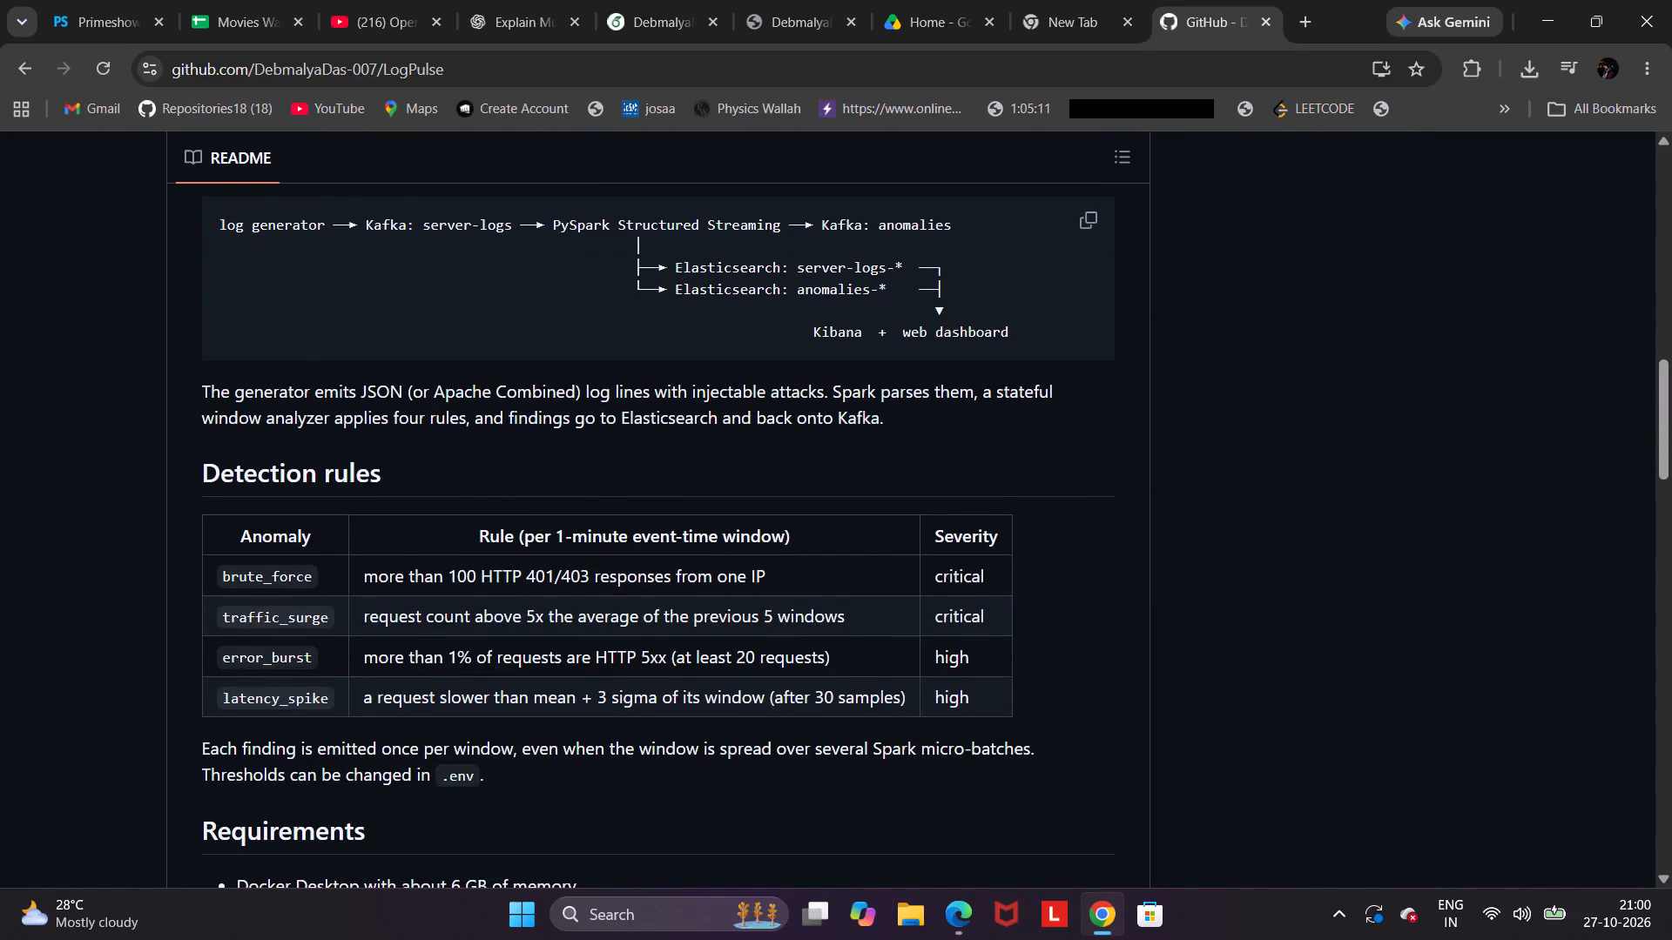
pyautogui.scroll(-13, 664, 383)
pyautogui.hscroll(5, 664, 383)
pyautogui.hscroll(-1, 664, 383)
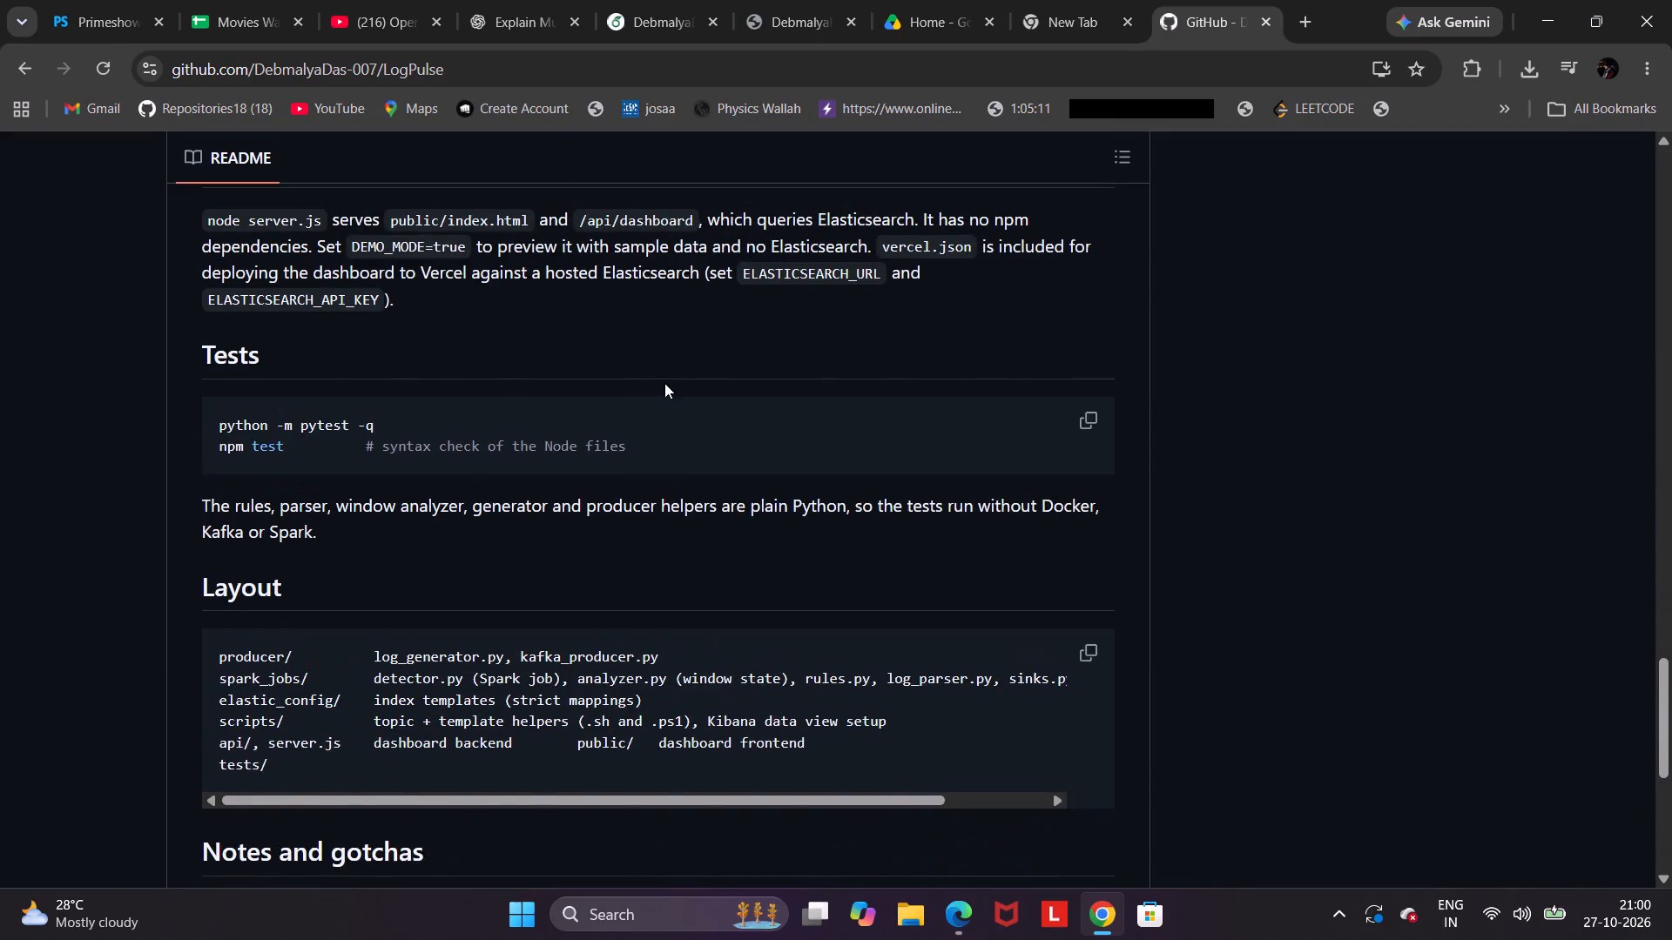
pyautogui.hscroll(-1, 664, 383)
pyautogui.hscroll(12, 70, 372)
pyautogui.scroll(-1, 1035, 656)
pyautogui.scroll(1, 1035, 656)
# Open the NetSentinel-Deep-Packet-Inspection repository and review its README introduction and the project's high-level packet flow diagram.
pyautogui.click(810, 449)
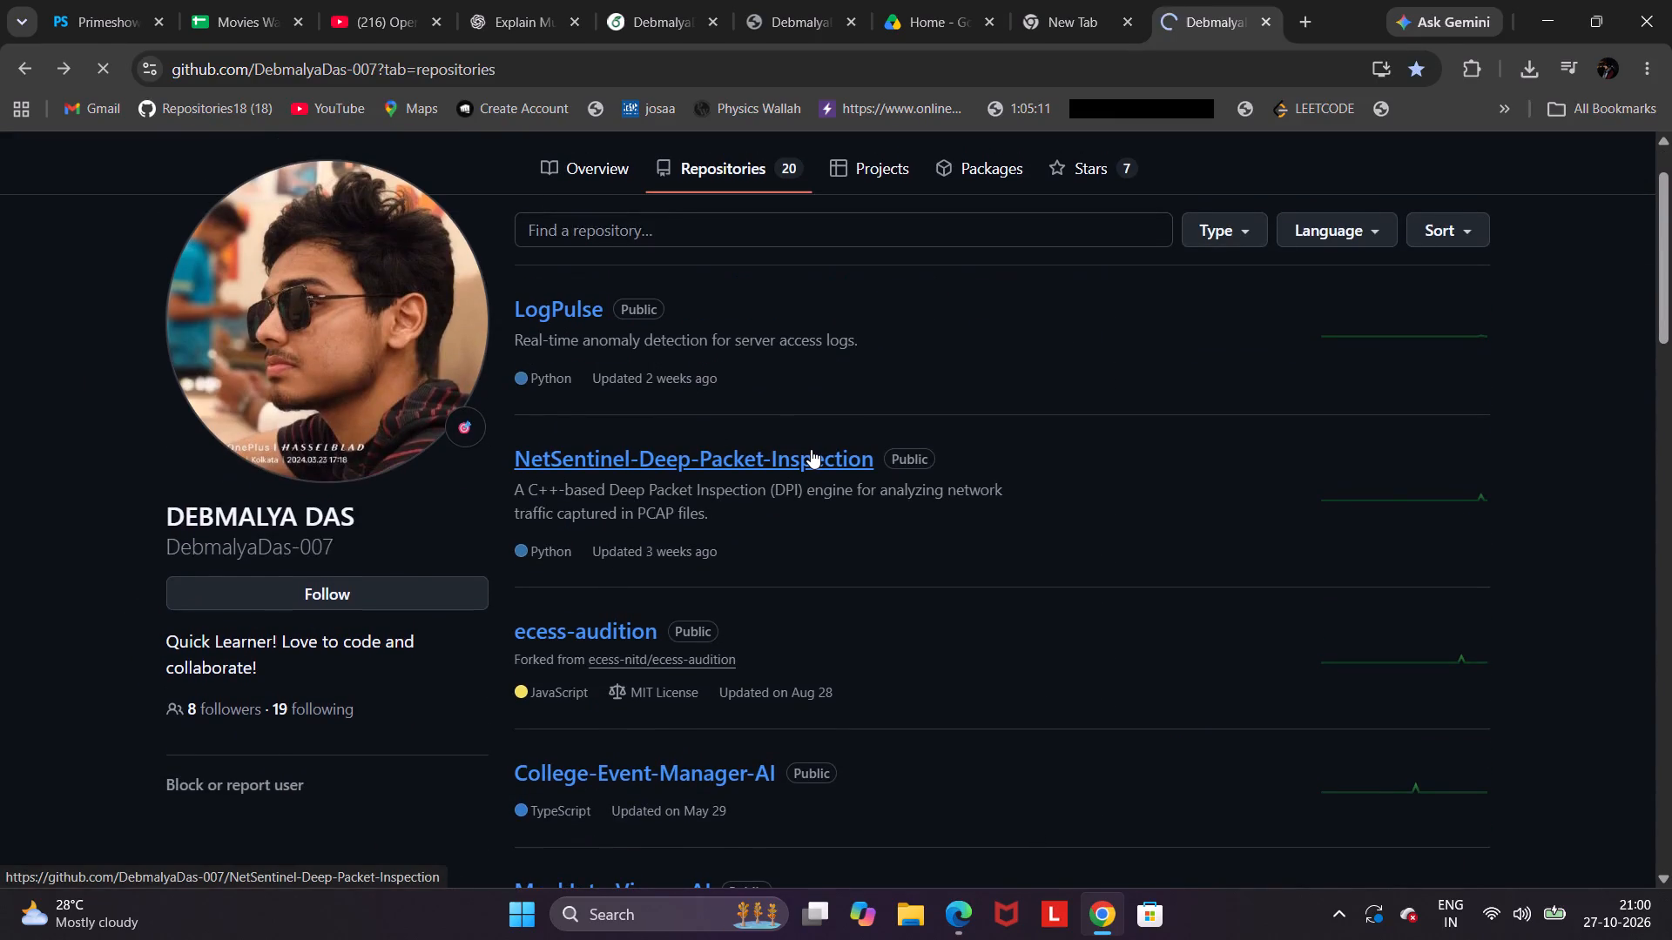
pyautogui.scroll(-6, 988, 574)
pyautogui.scroll(3, 988, 574)
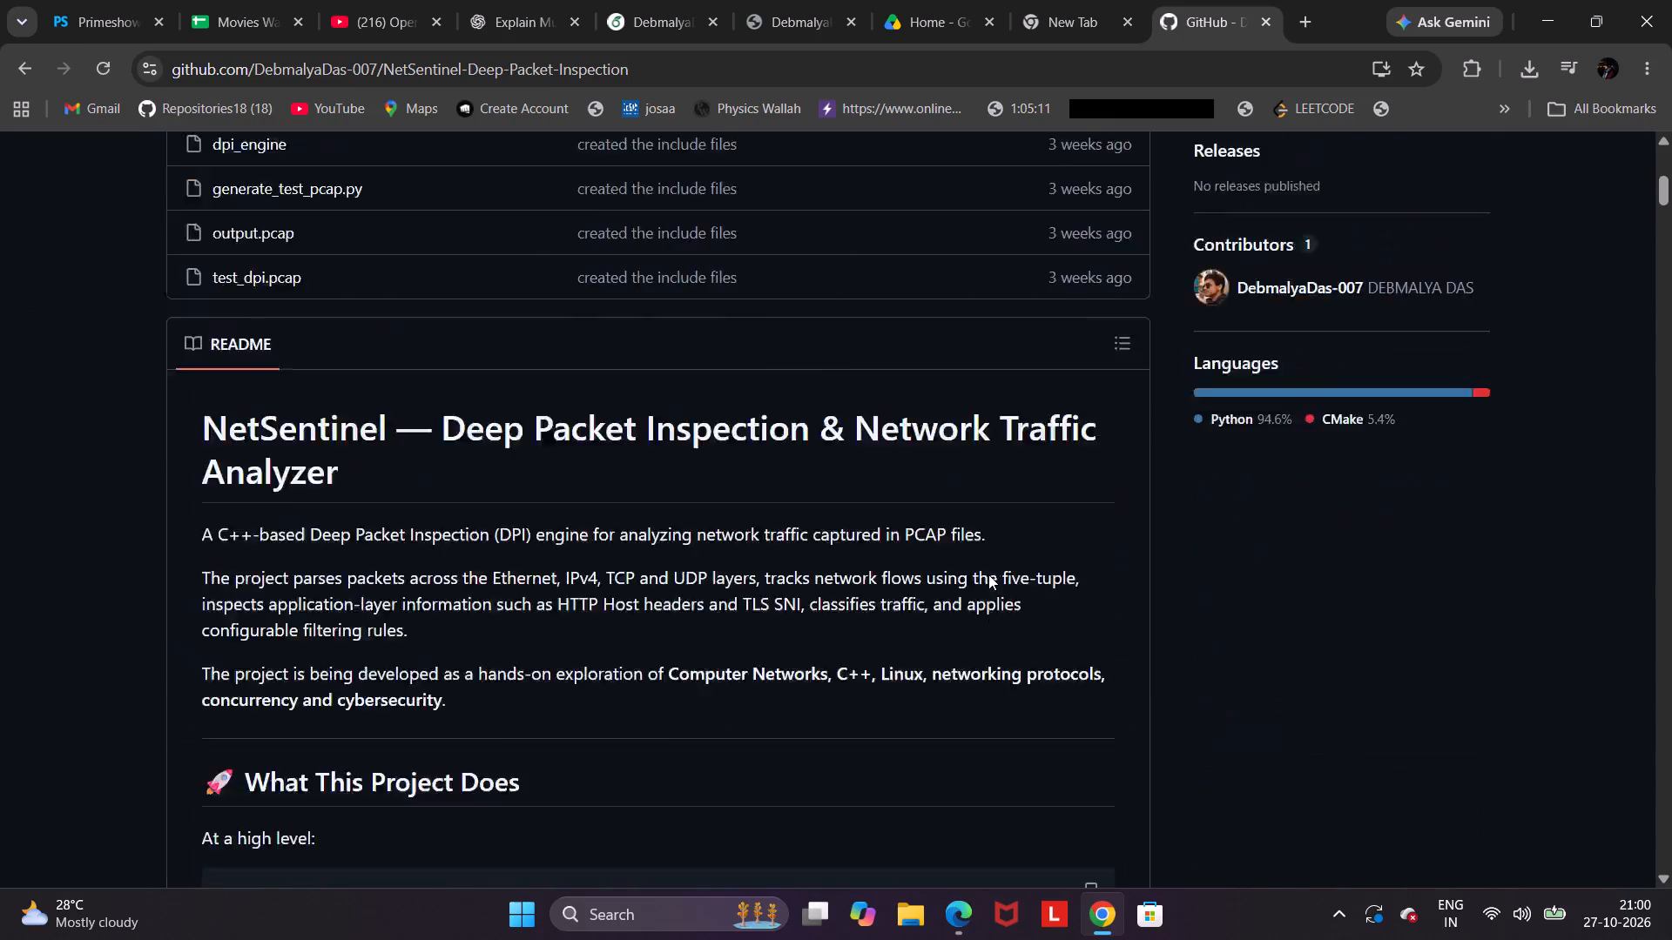
pyautogui.scroll(-5, 988, 574)
pyautogui.scroll(2, 988, 574)
pyautogui.hscroll(1, 988, 574)
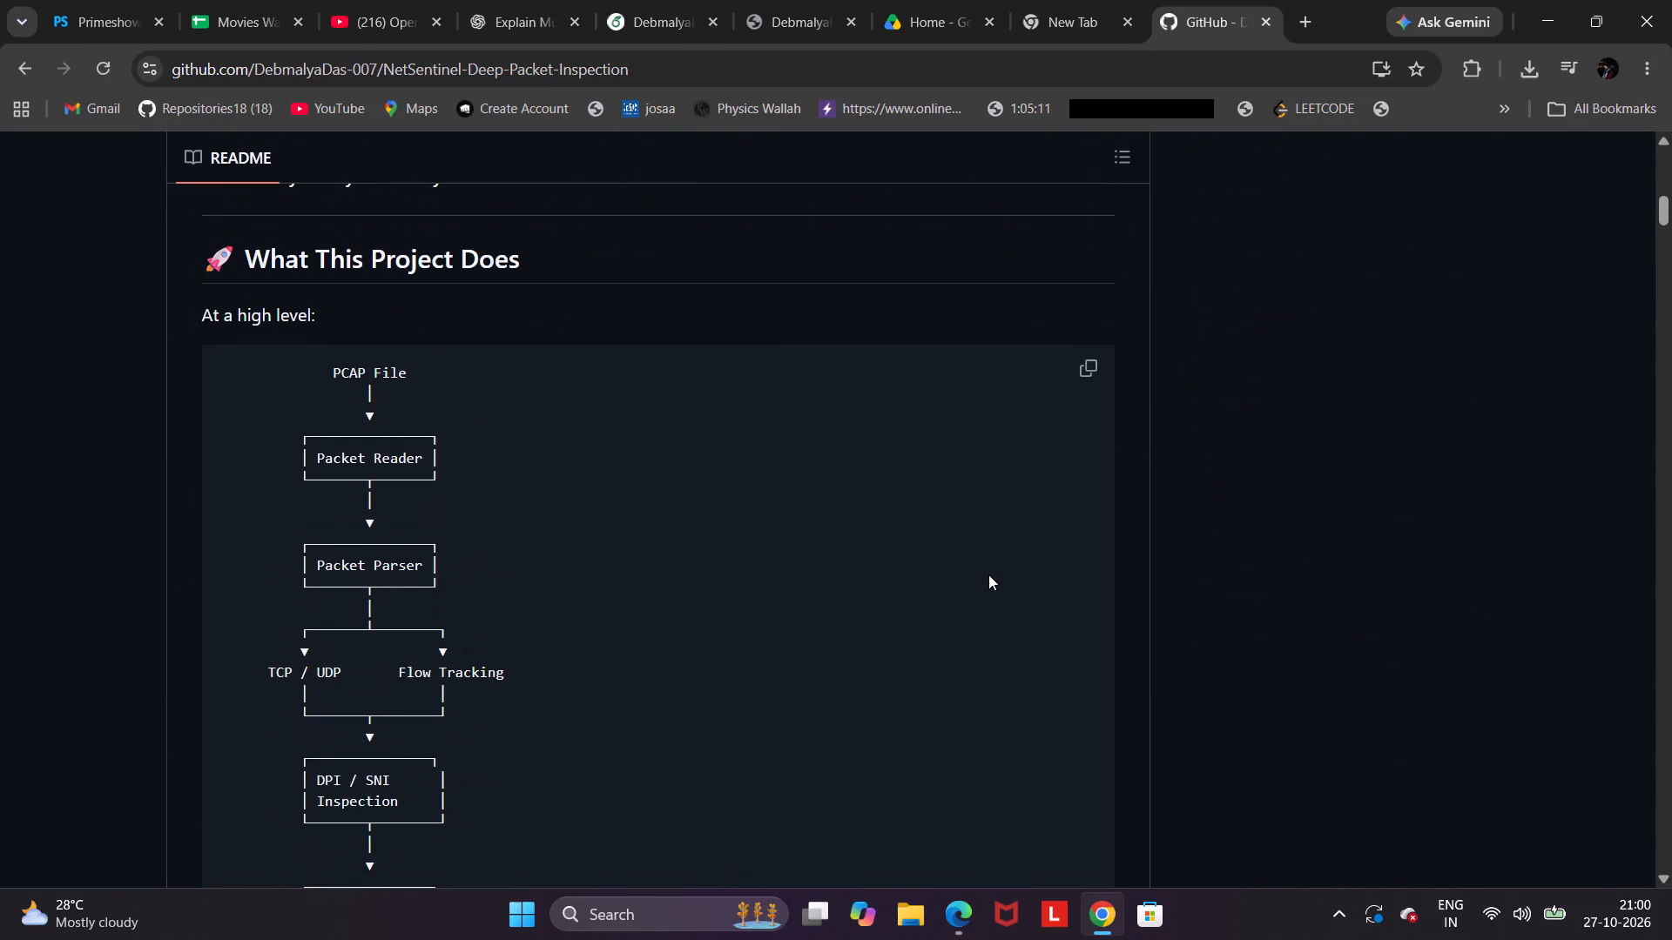
pyautogui.hscroll(2, 988, 574)
pyautogui.scroll(3, 988, 574)
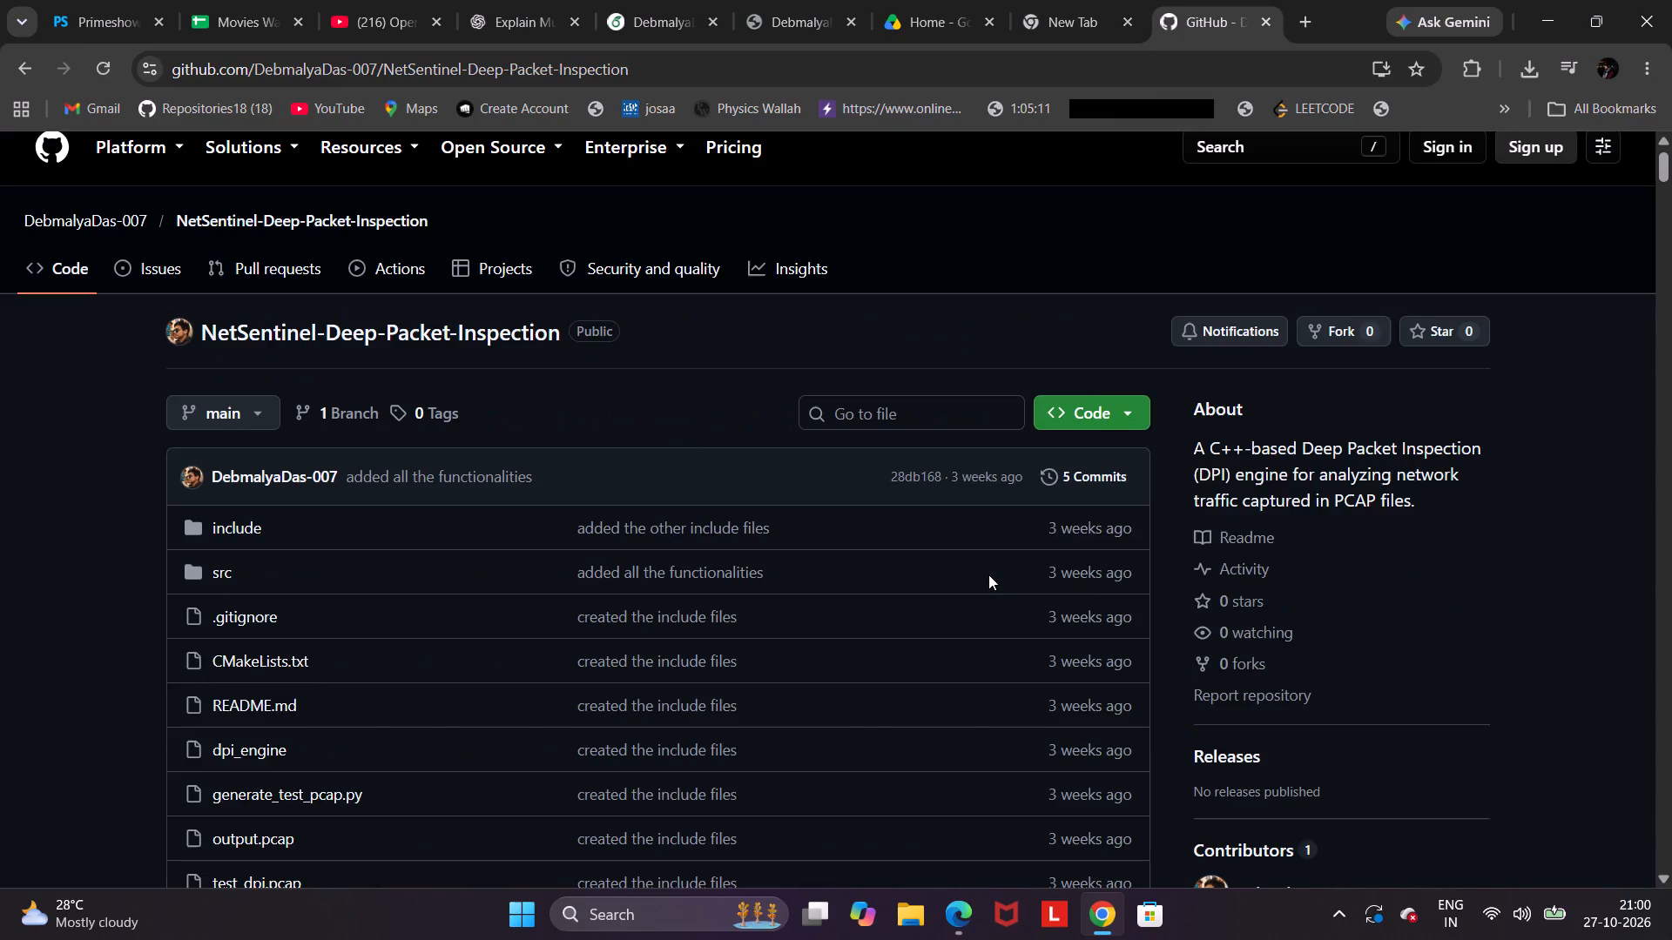
# Check the NetSentinel repository's files and its README up to the networking concepts, and return to the repository list.
pyautogui.scroll(-3, 546, 504)
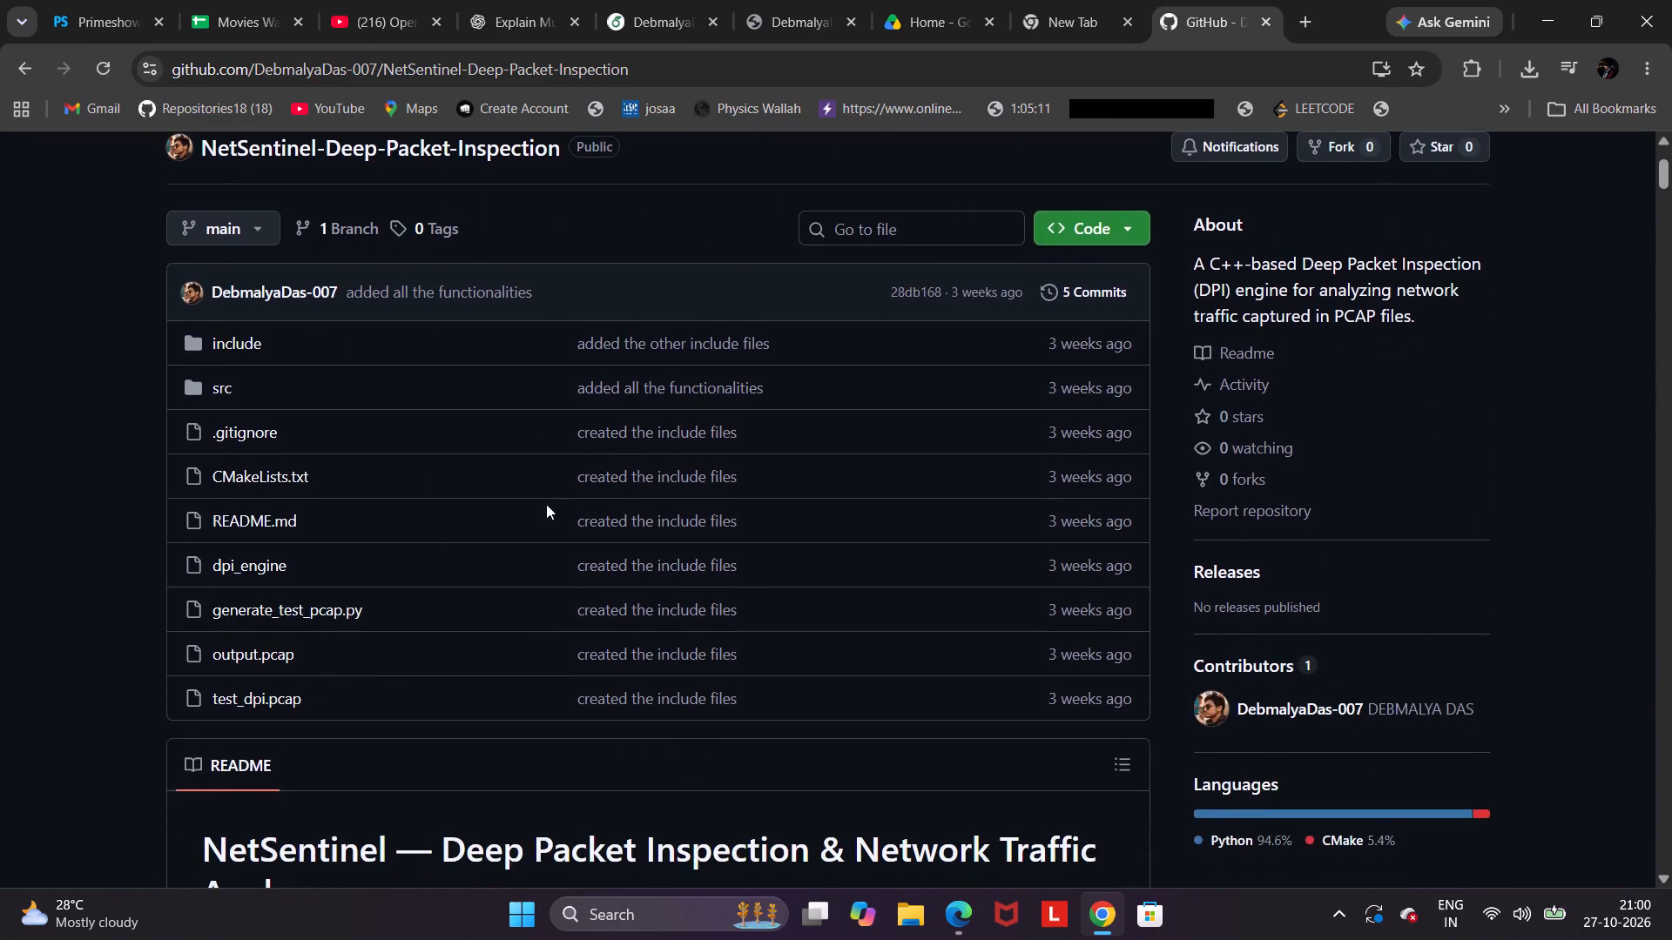
pyautogui.scroll(-4, 546, 504)
pyautogui.scroll(8, 546, 504)
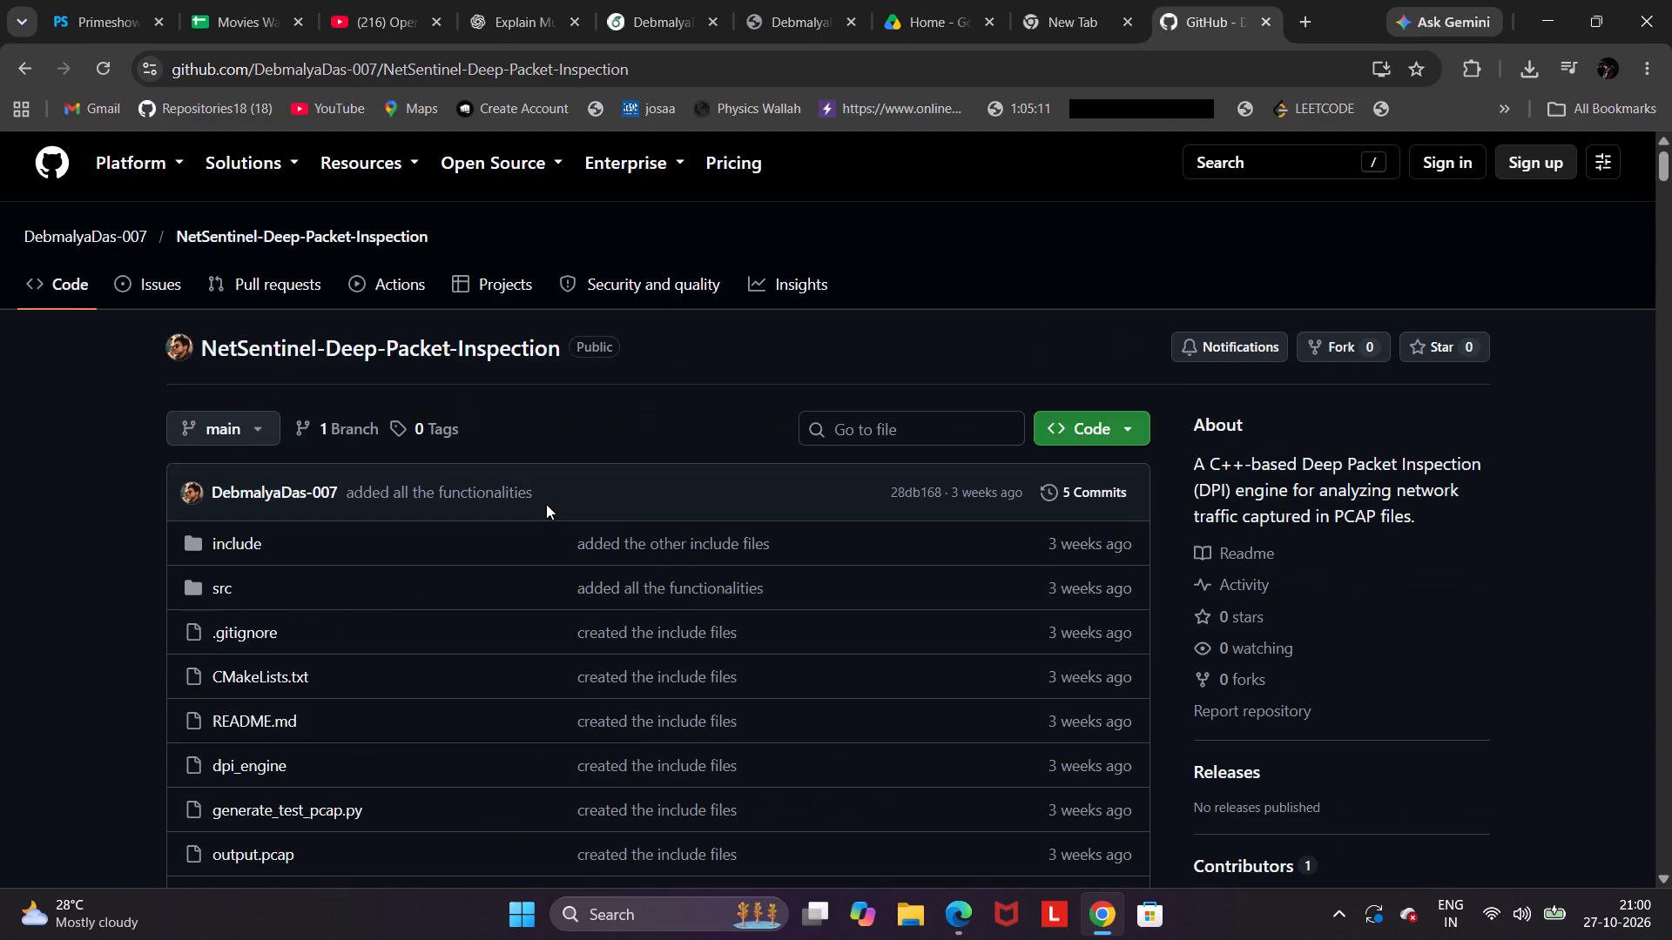
pyautogui.scroll(6, 546, 504)
pyautogui.scroll(-8, 546, 504)
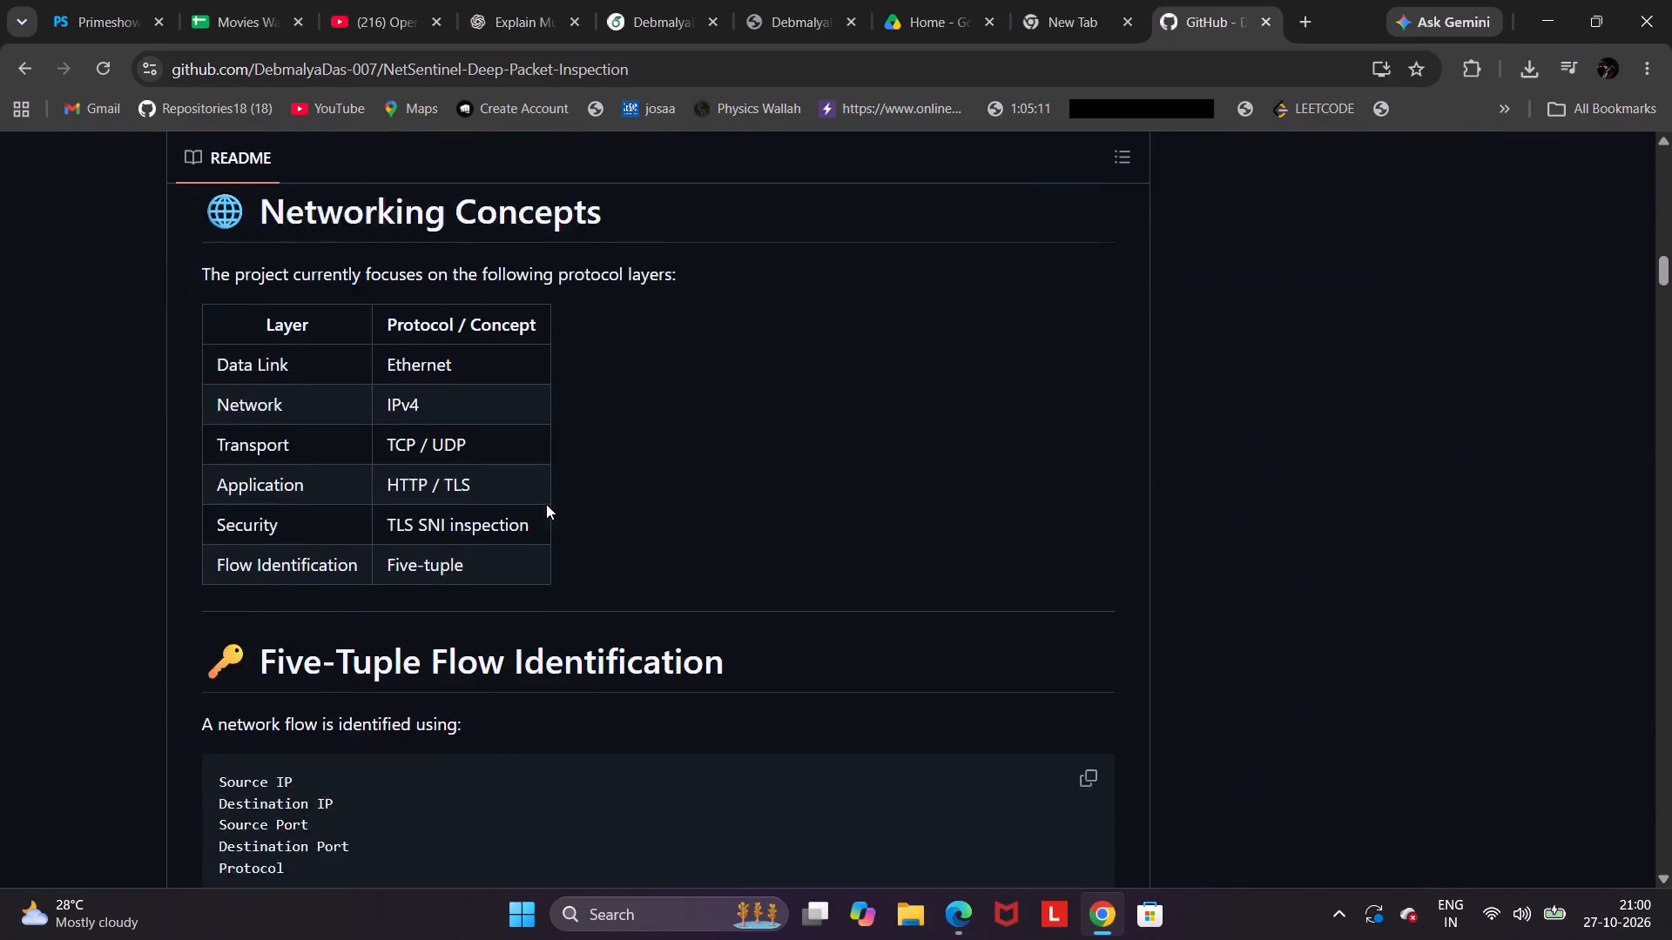
pyautogui.scroll(4, 546, 504)
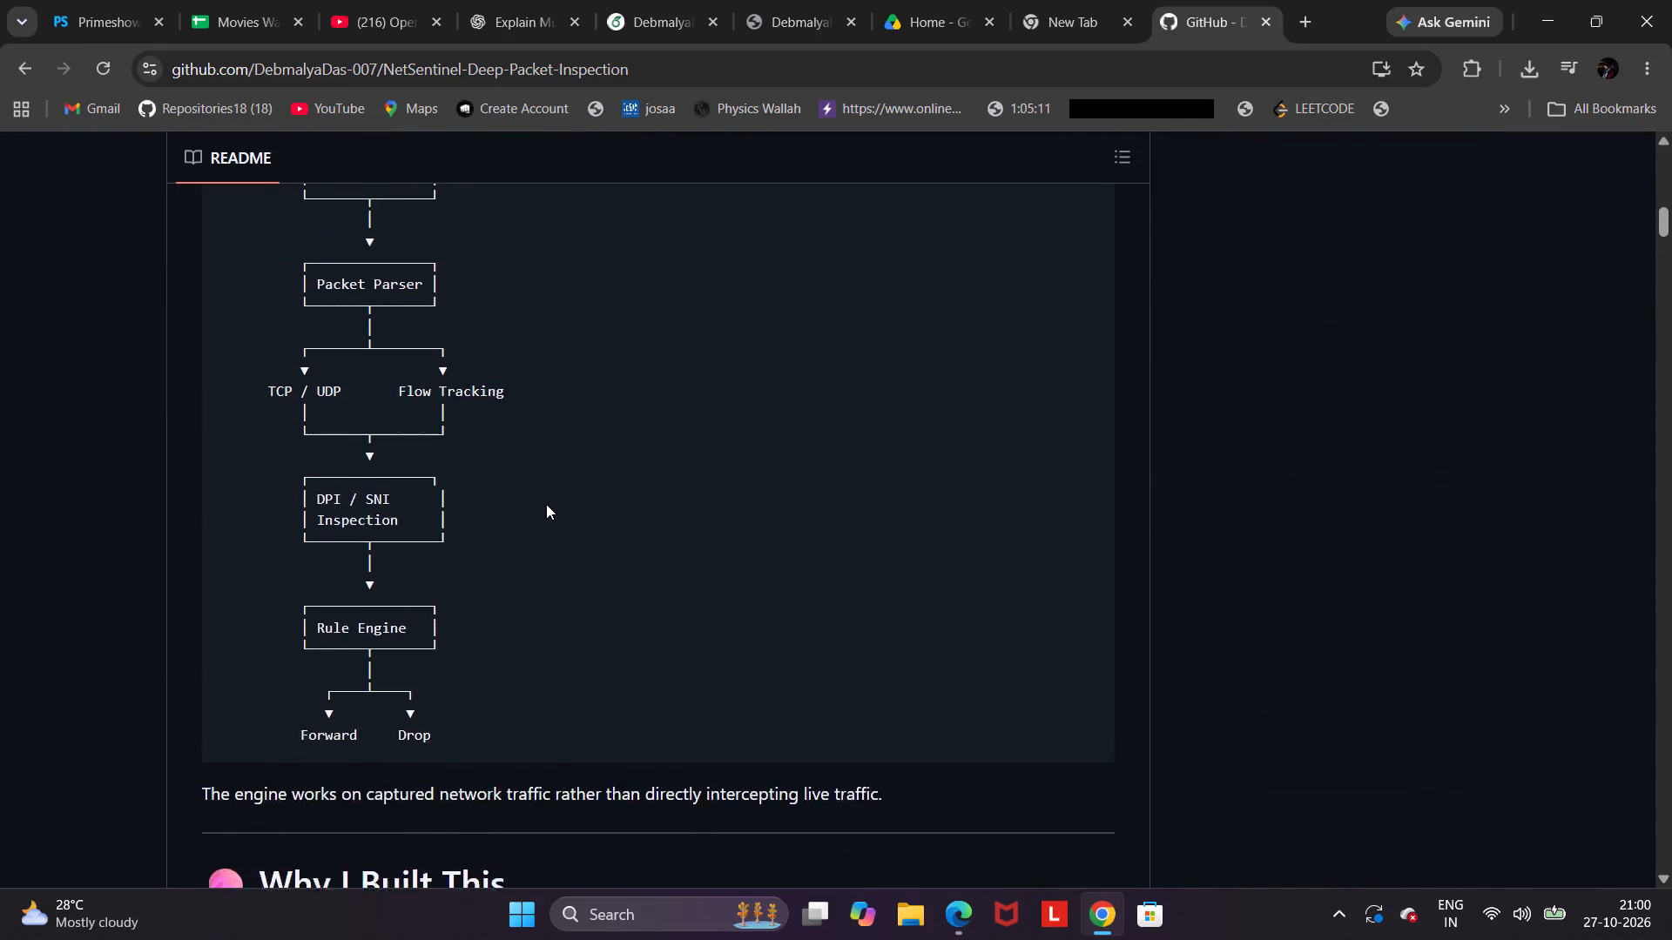
pyautogui.scroll(12, 546, 504)
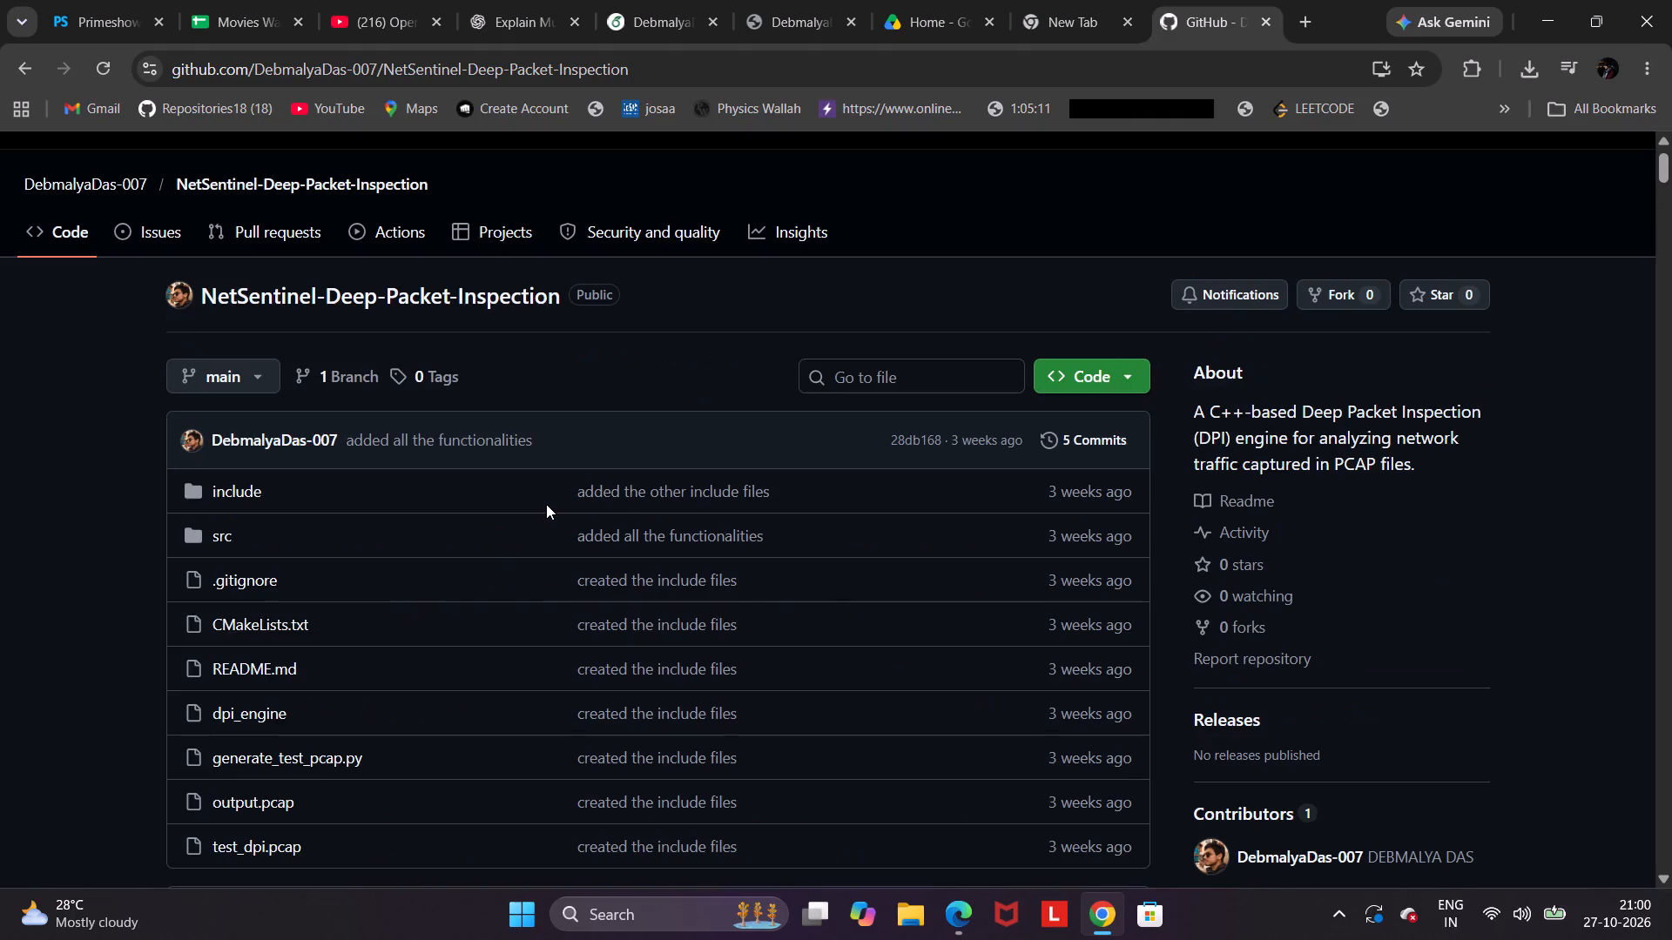
pyautogui.scroll(-10, 546, 504)
pyautogui.hscroll(9, 546, 504)
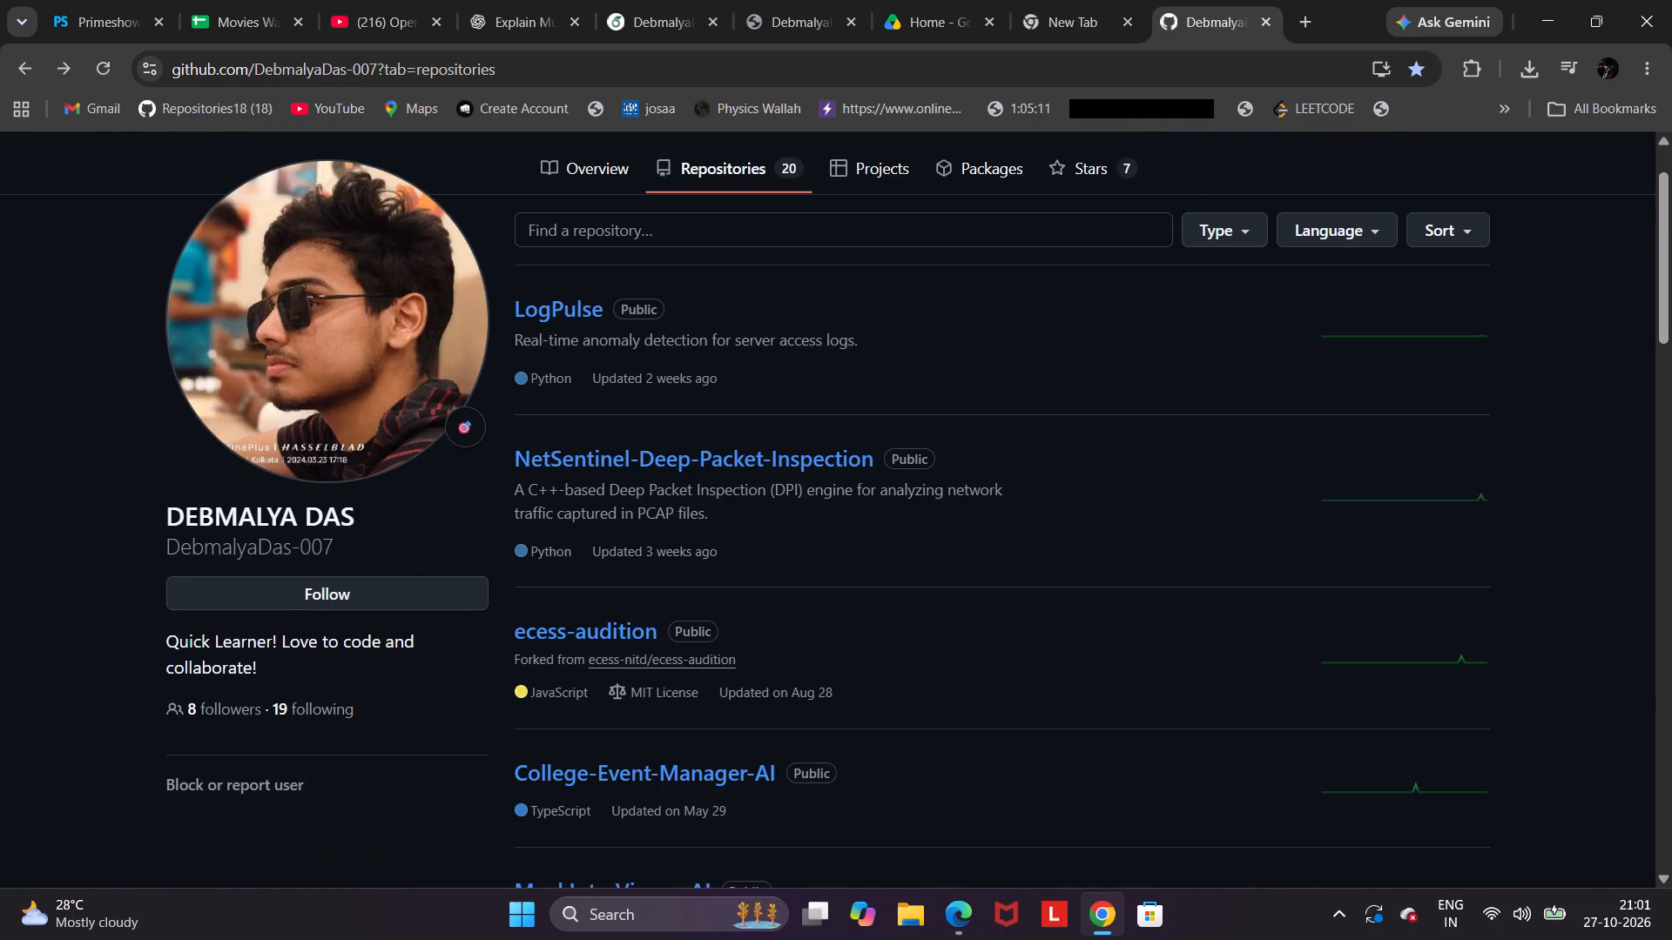
pyautogui.hscroll(-1, 546, 504)
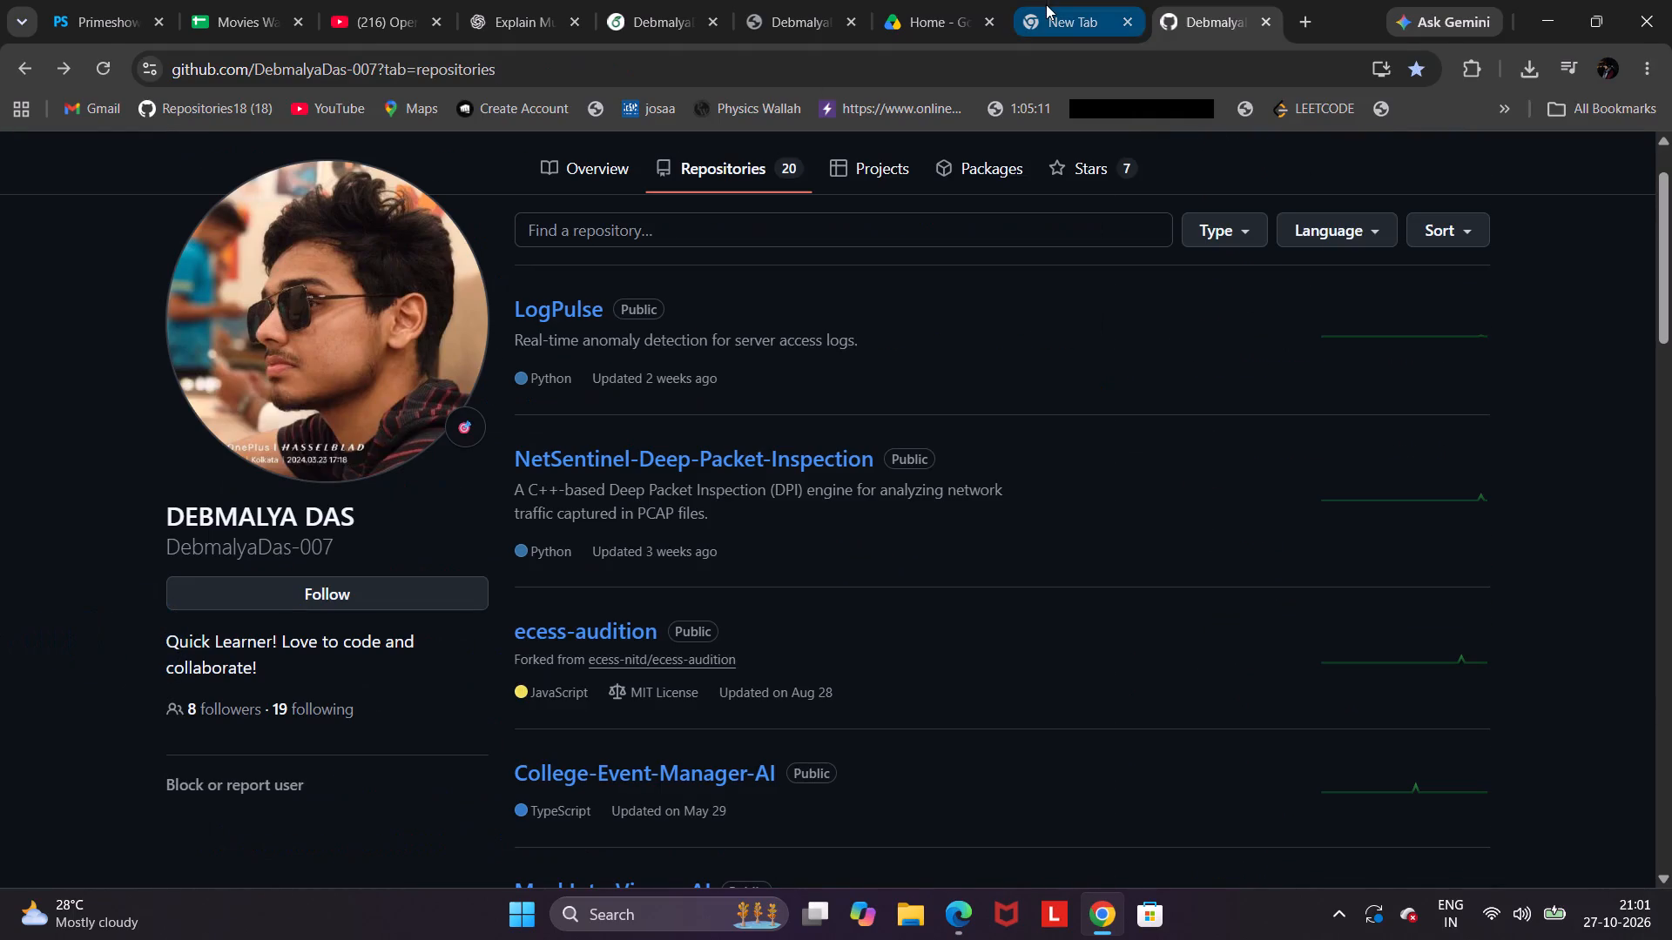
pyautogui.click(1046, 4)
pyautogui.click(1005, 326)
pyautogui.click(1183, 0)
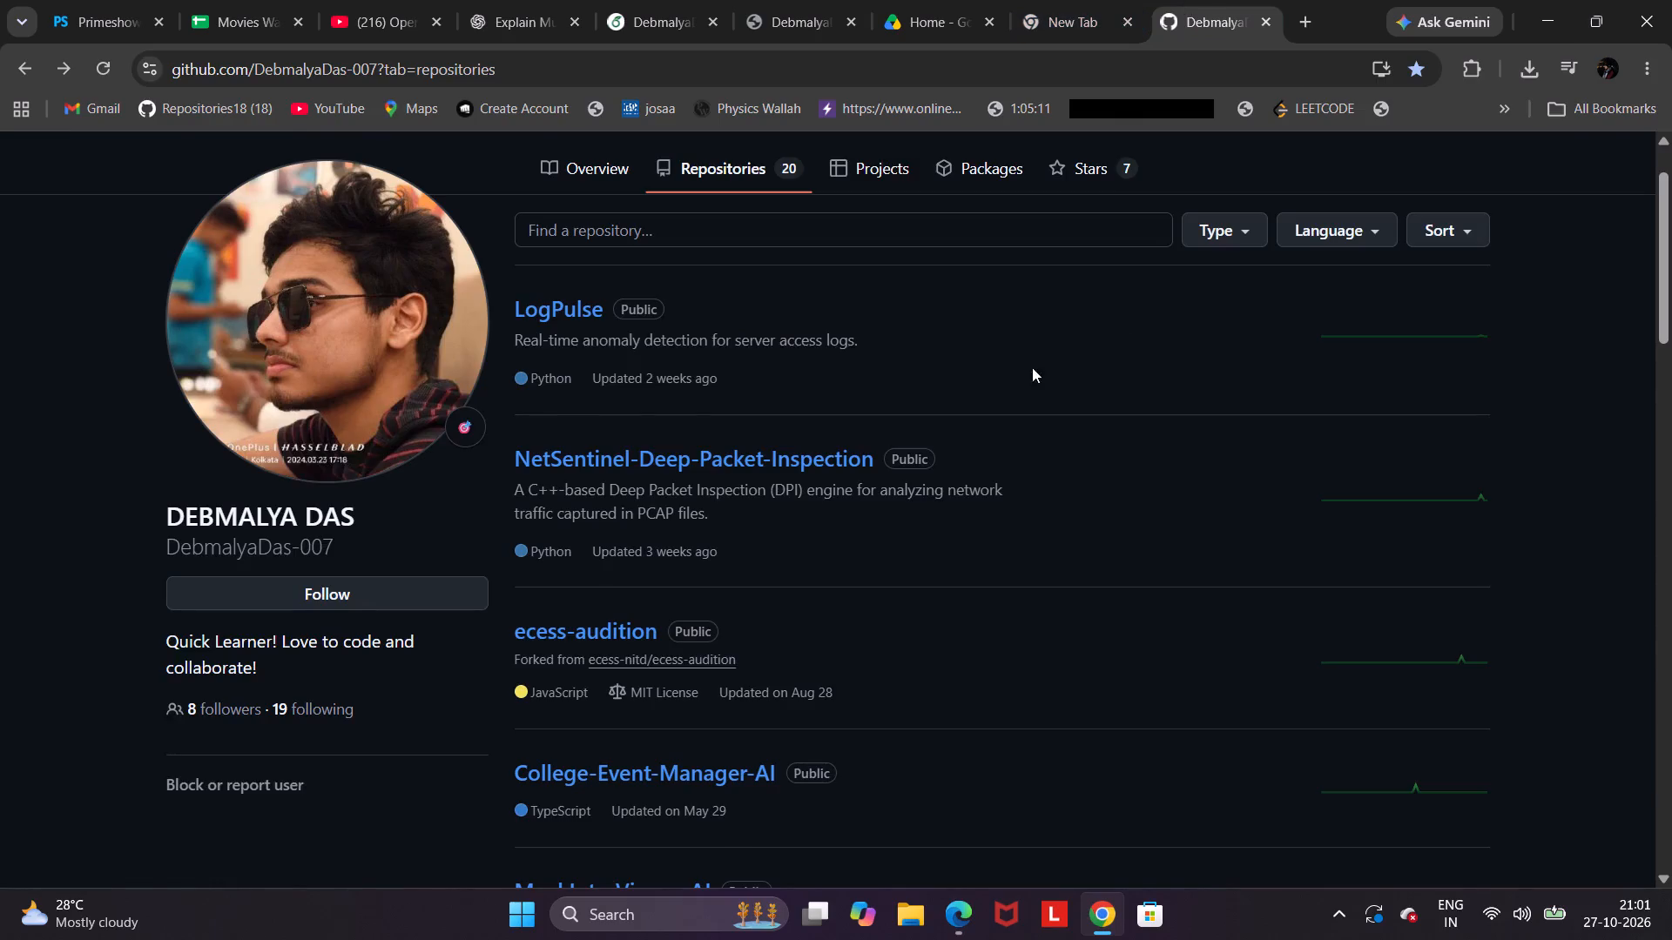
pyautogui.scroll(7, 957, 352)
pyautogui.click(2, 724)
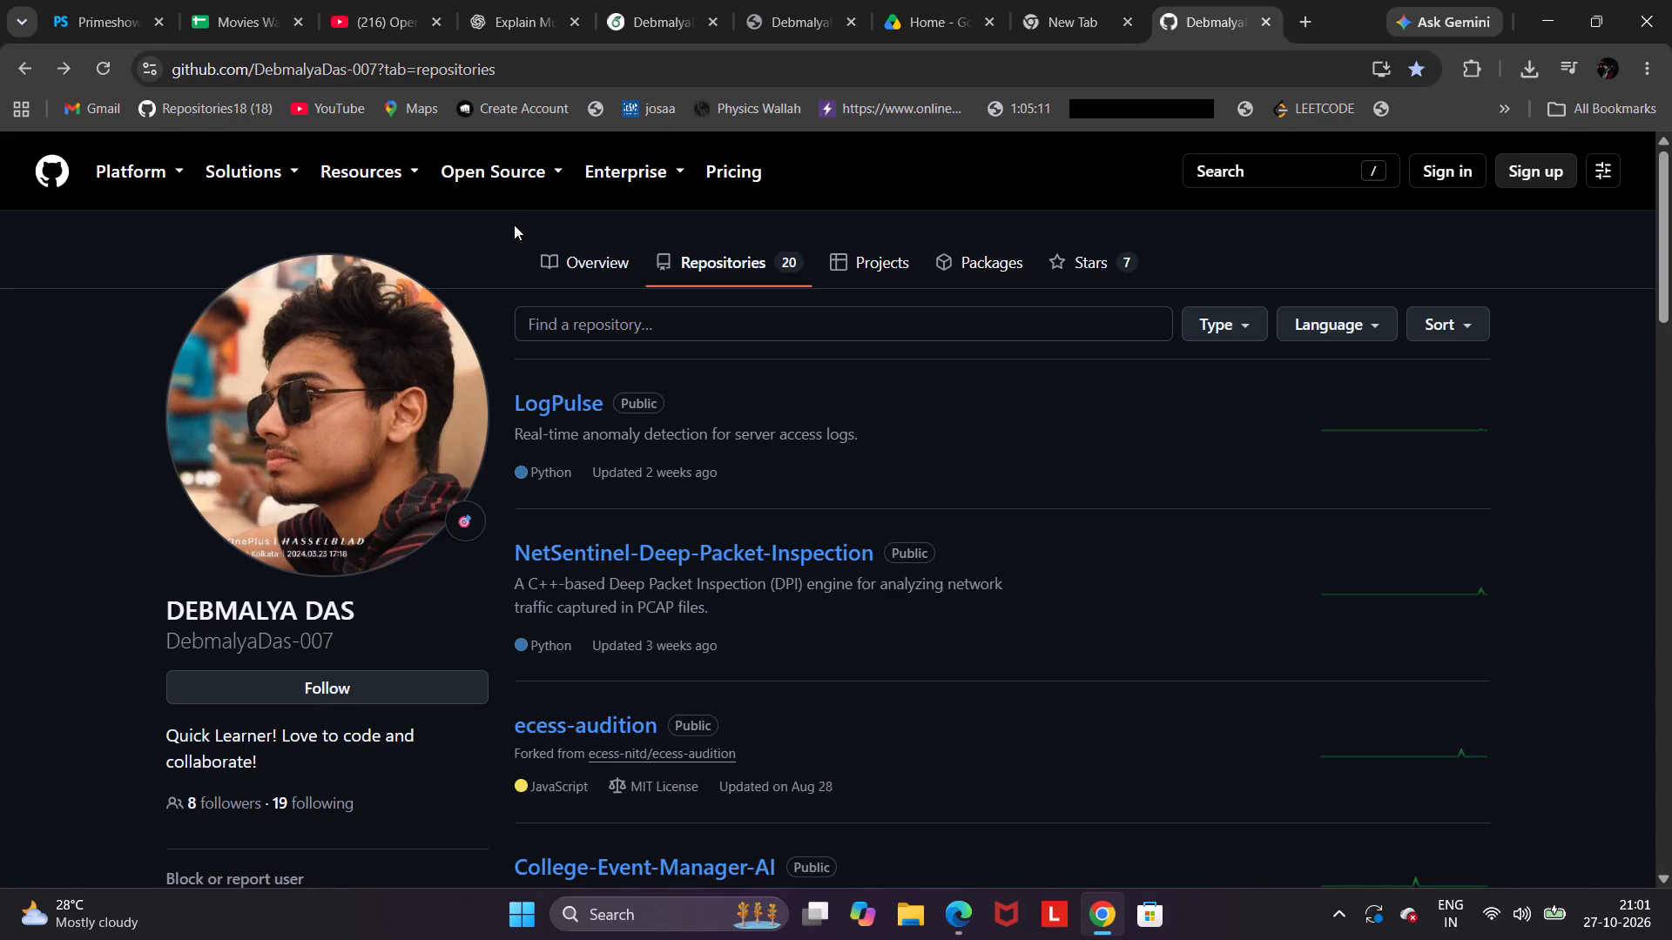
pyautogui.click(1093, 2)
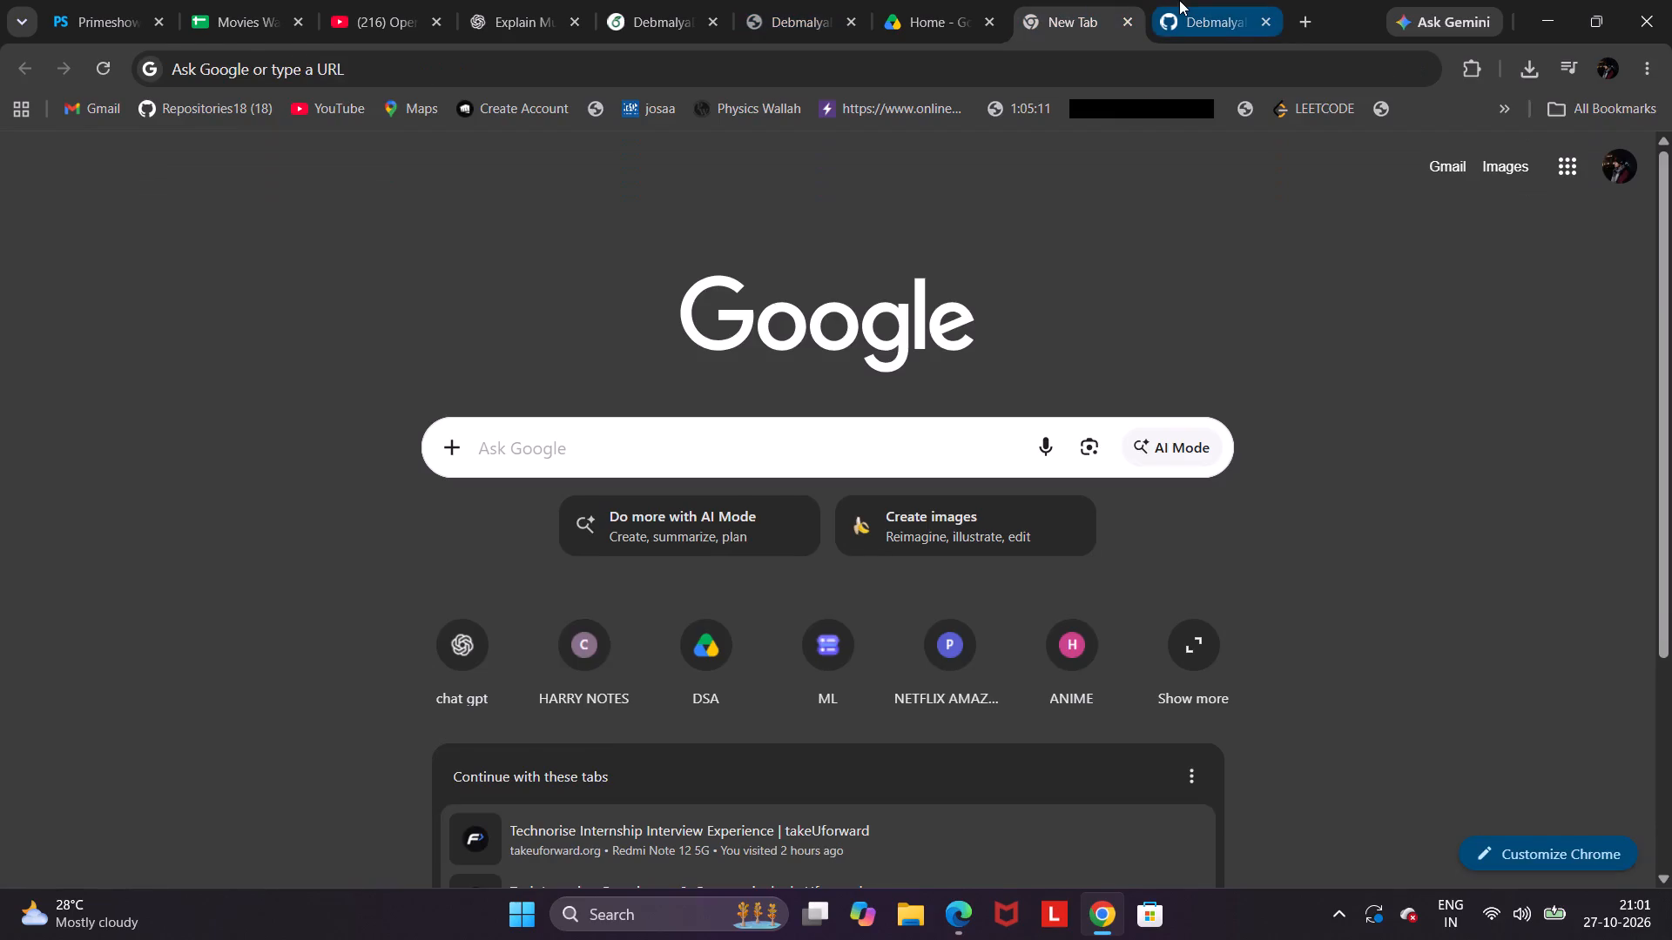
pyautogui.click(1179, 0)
# Close the resume PDF preview in Google Drive, look through the suggested files, and select resume (2).pdf.
pyautogui.click(899, 0)
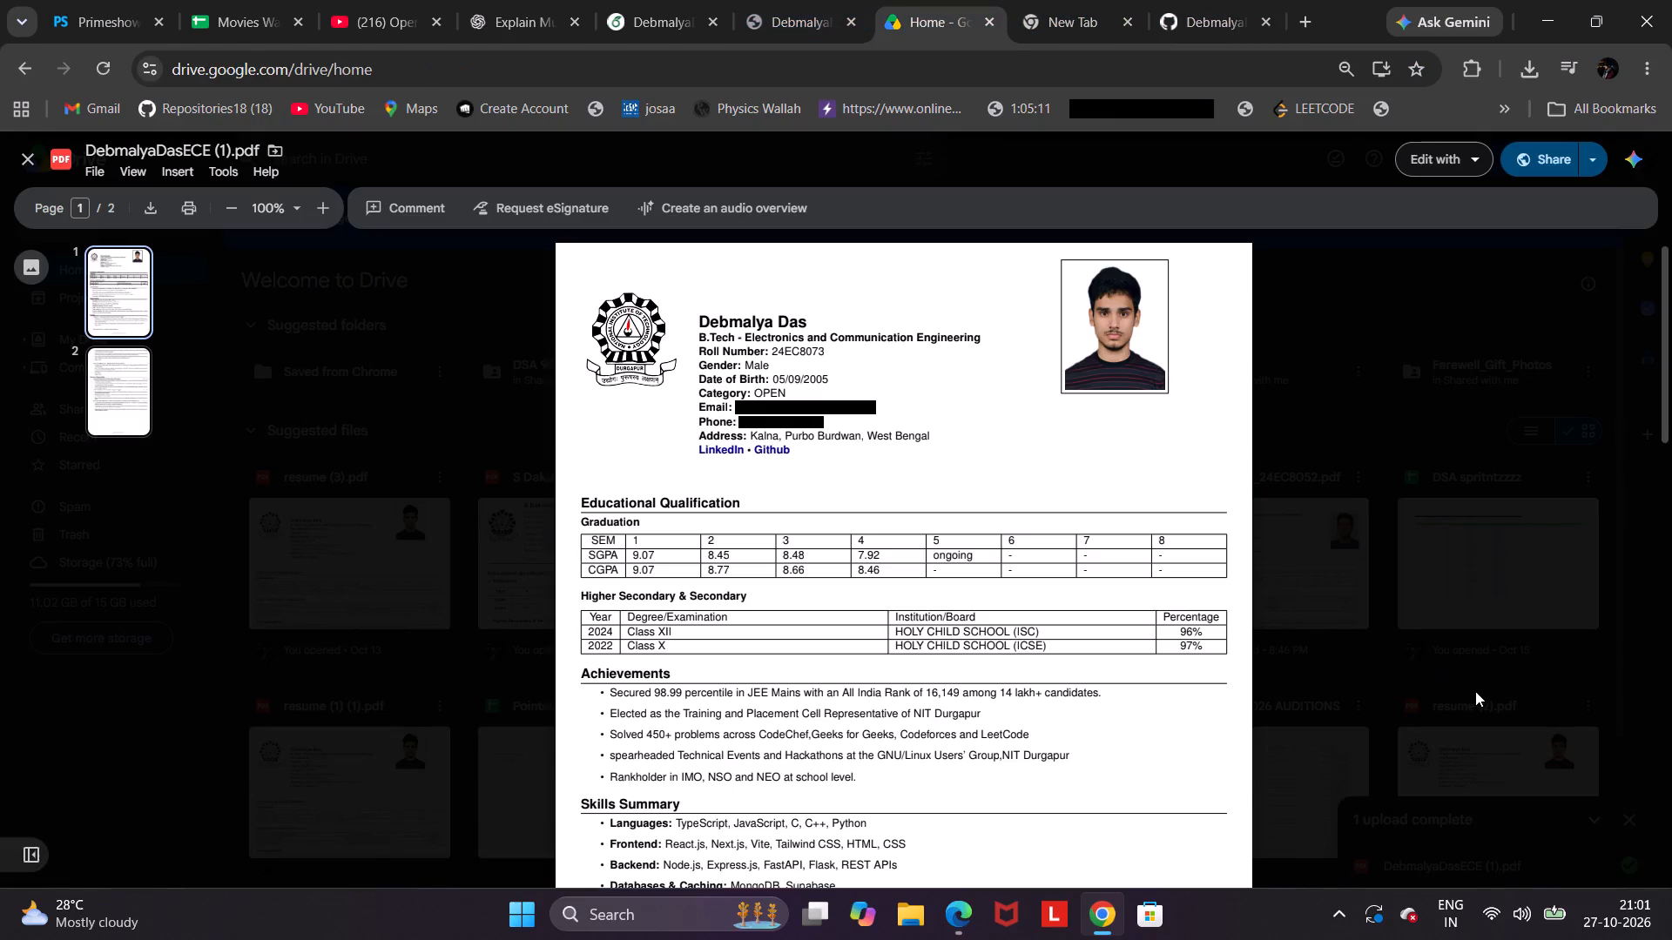
pyautogui.click(1475, 691)
pyautogui.scroll(-4, 1471, 581)
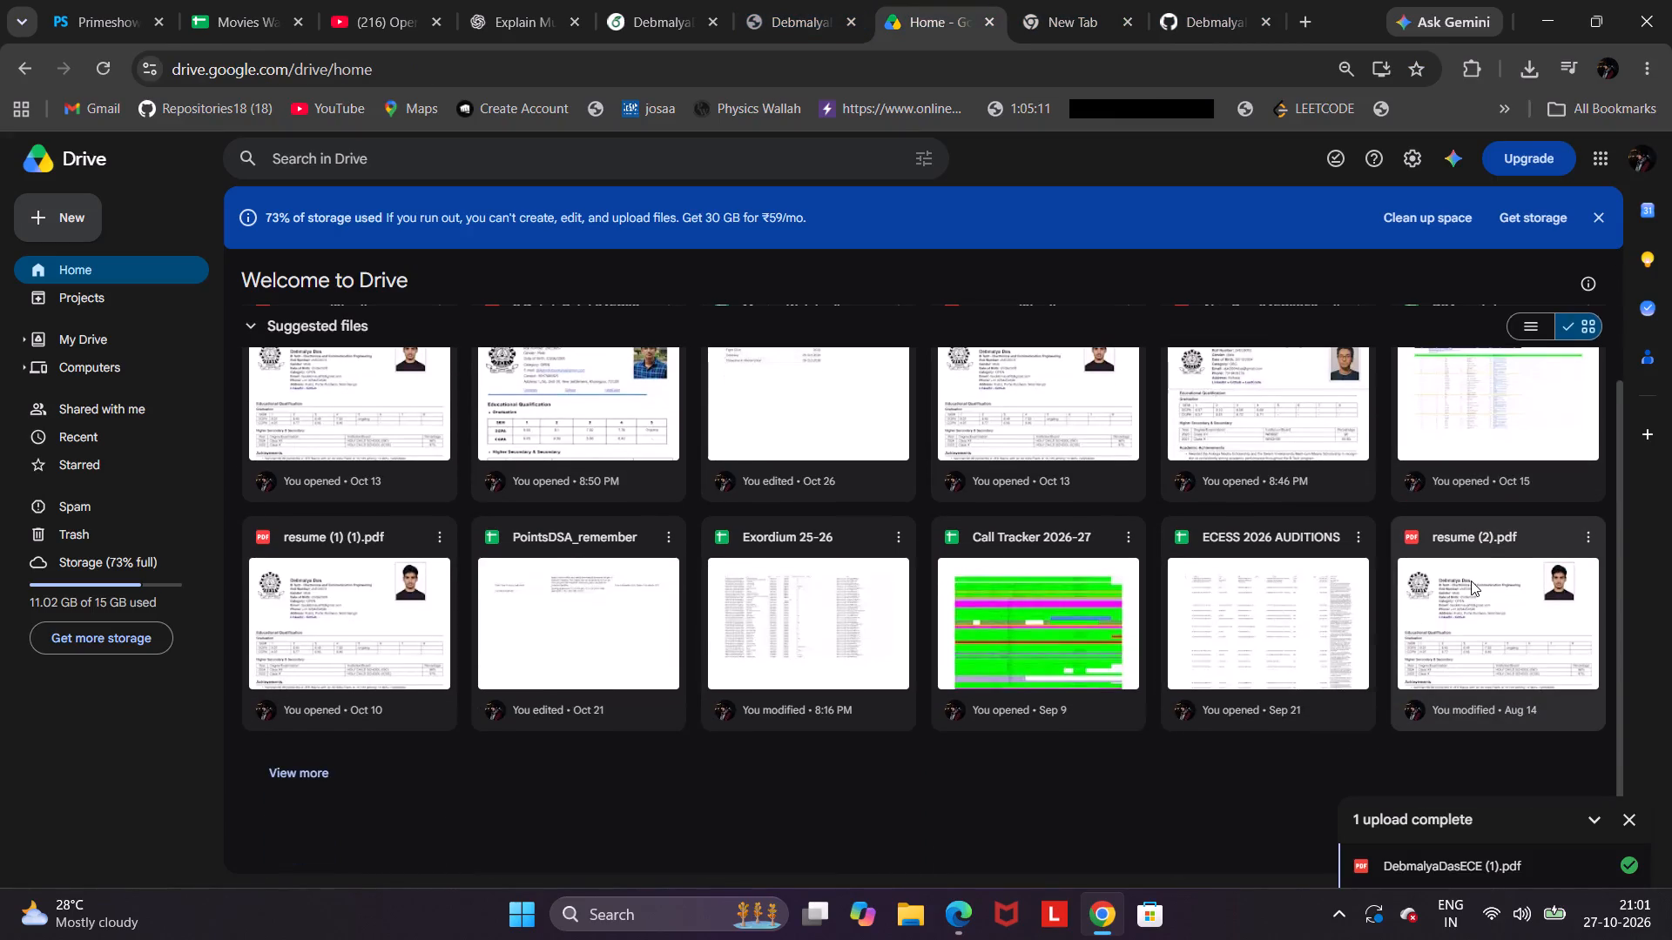
pyautogui.scroll(-4, 1471, 581)
pyautogui.scroll(6, 1471, 581)
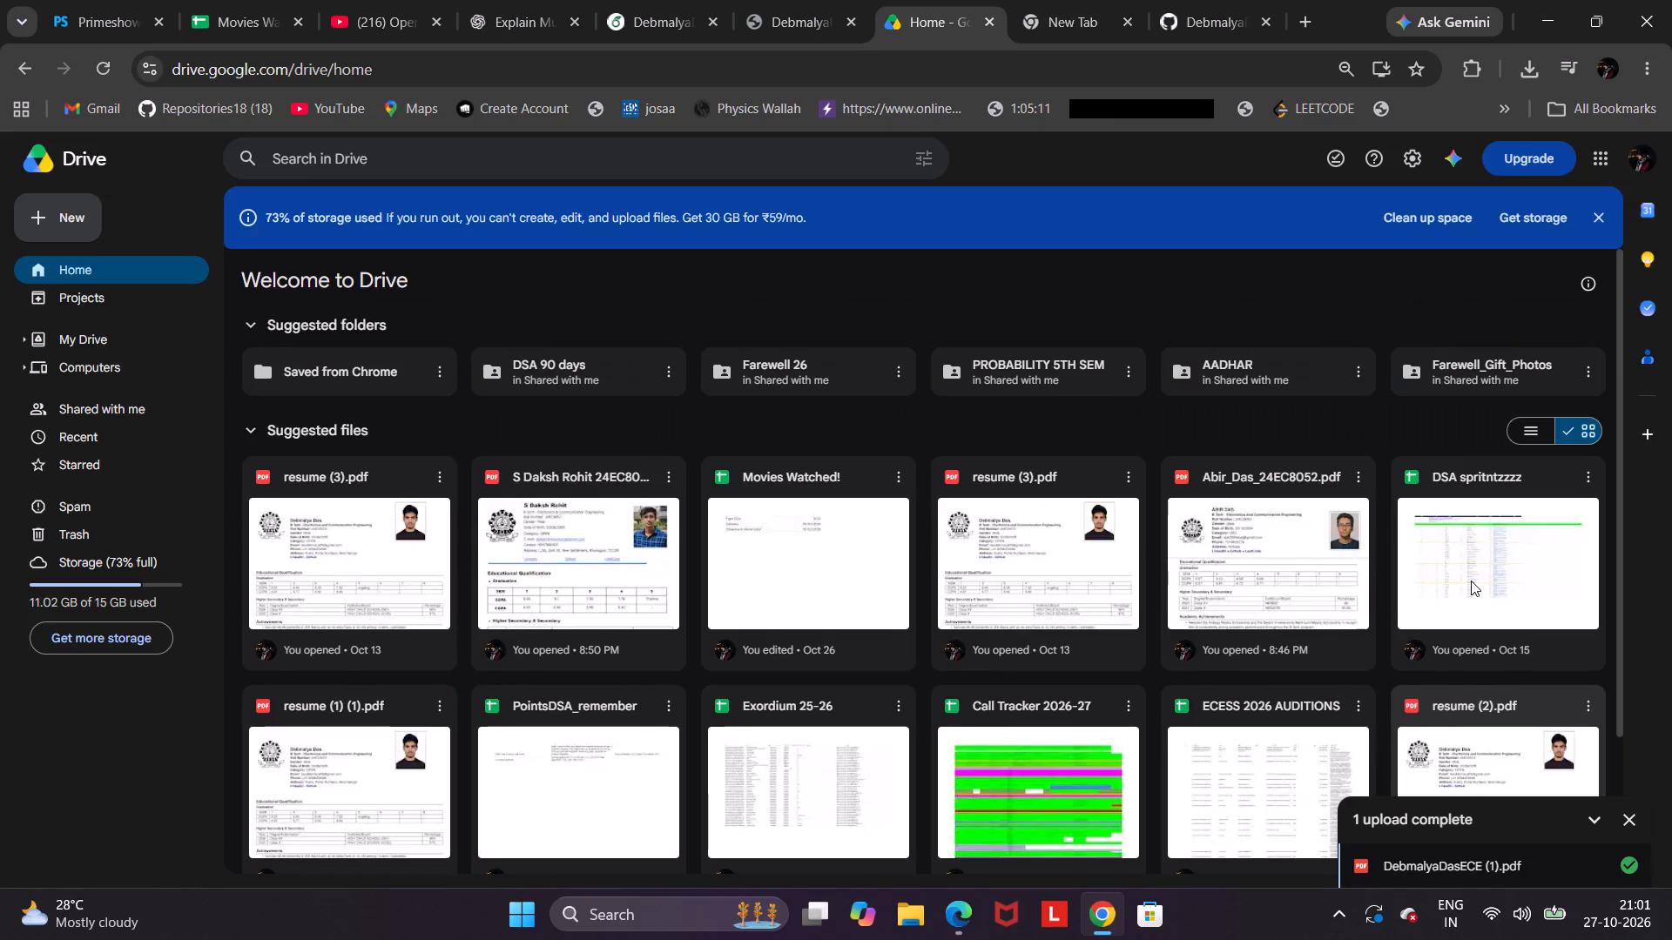
pyautogui.scroll(-3, 1471, 581)
pyautogui.hscroll(2, 1471, 581)
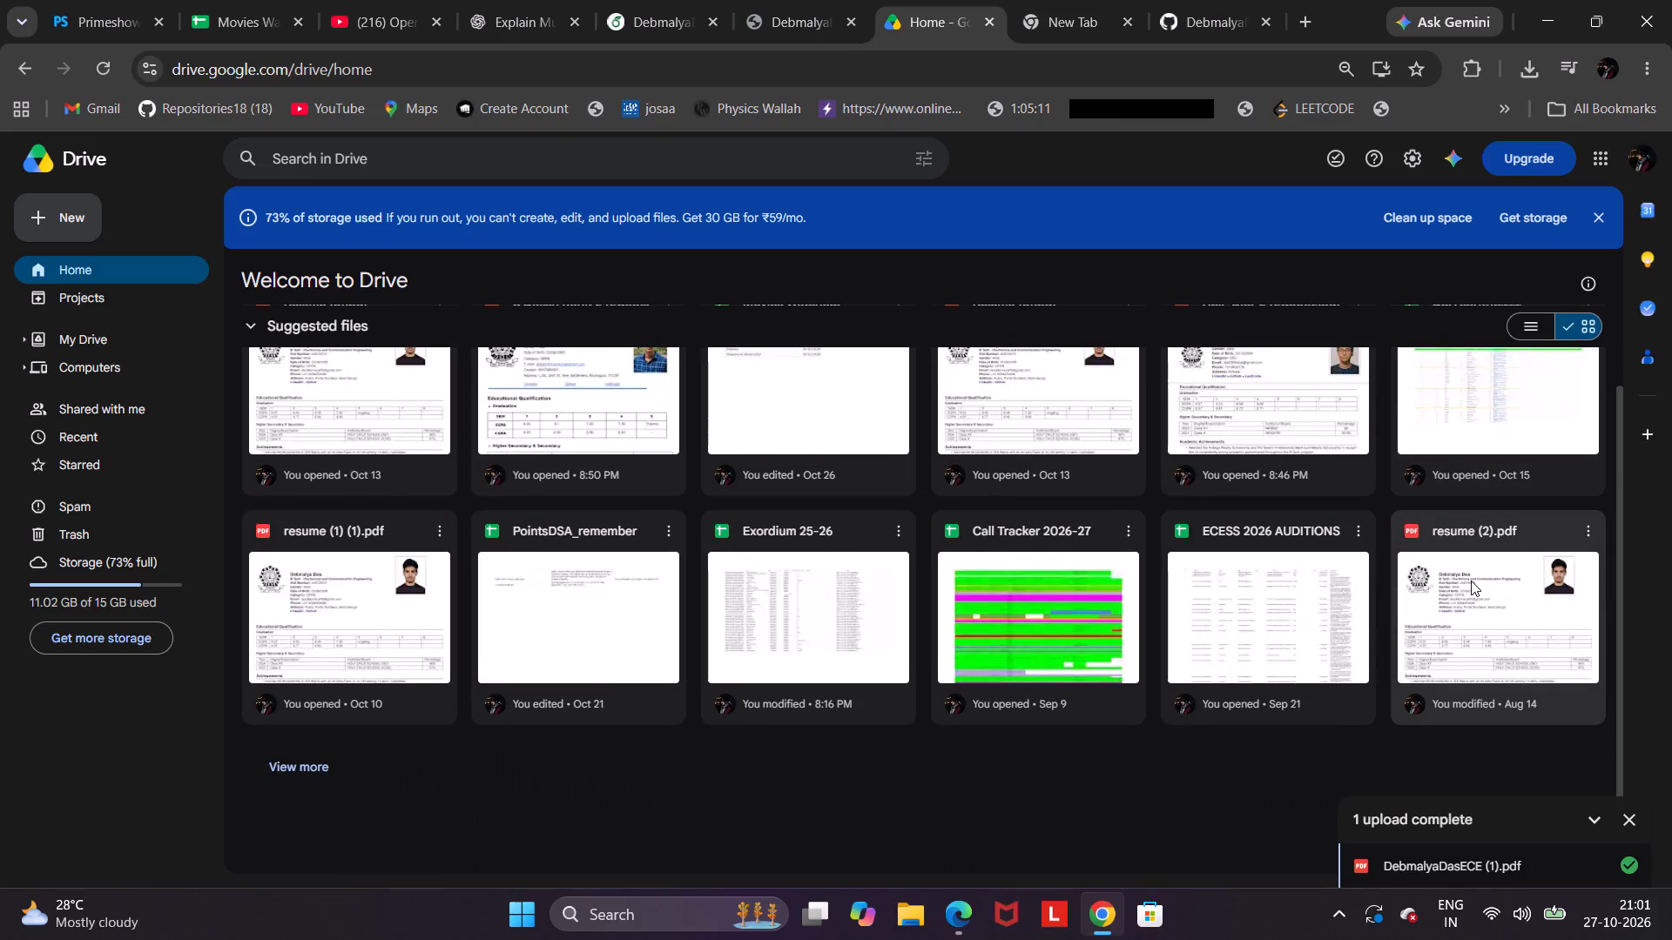
pyautogui.click(1471, 581)
pyautogui.scroll(9, 1471, 581)
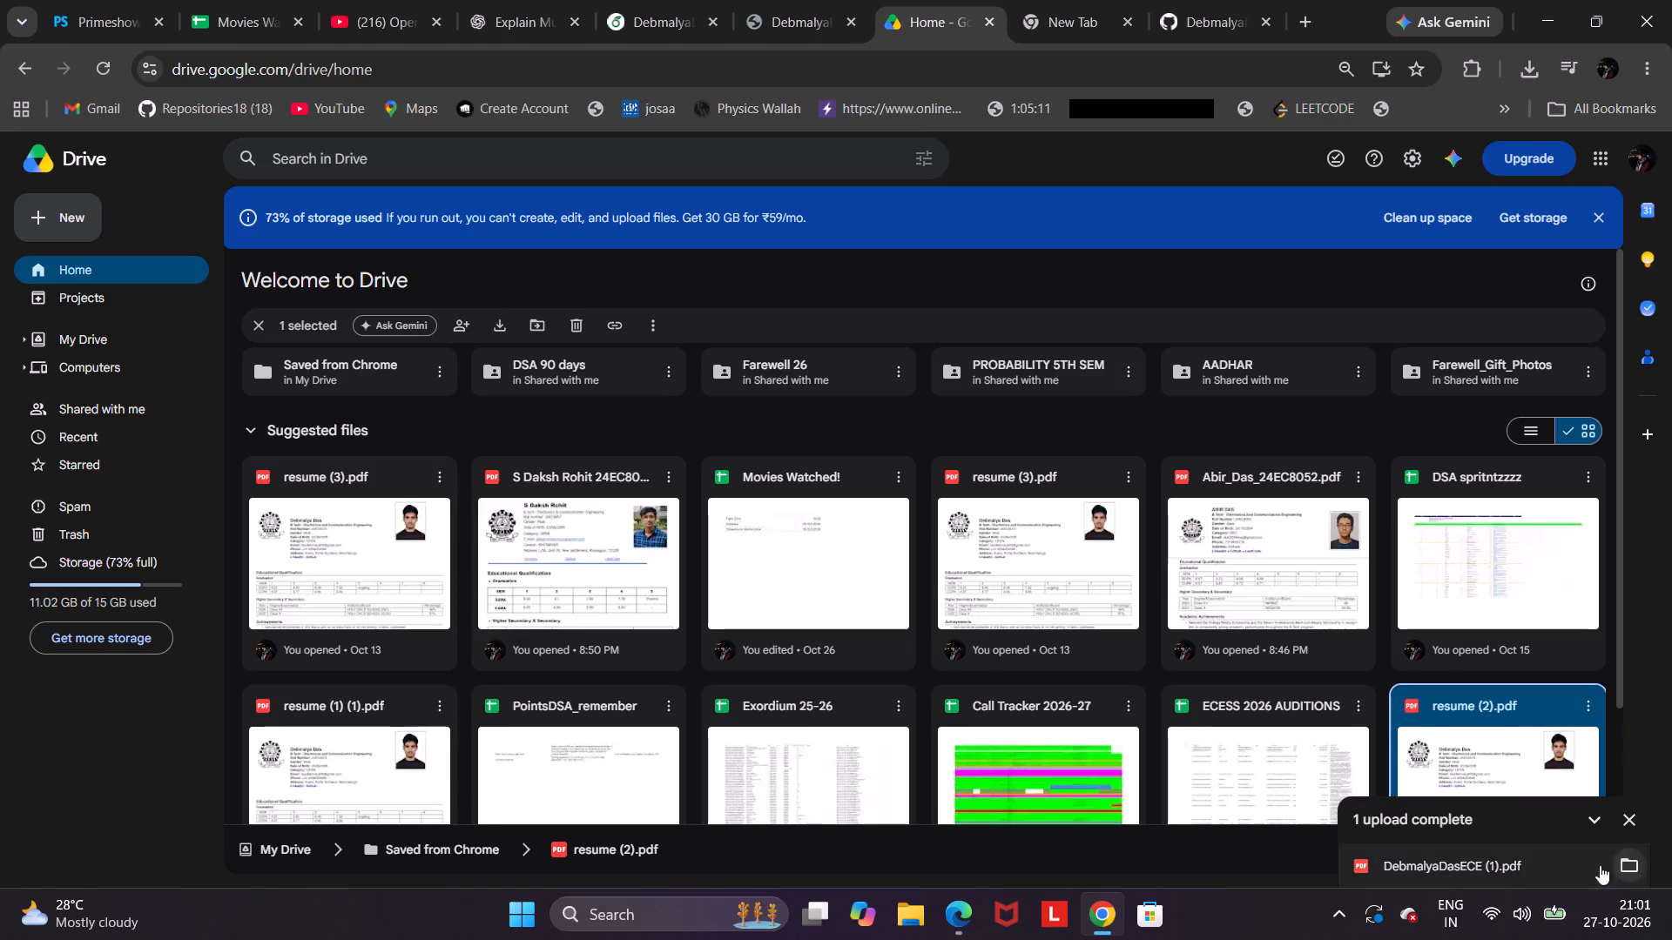
# Switch to the downloaded resume PDF and review both pages, from education and skills to projects and positions of responsibility.
pyautogui.click(1084, 0)
pyautogui.click(1156, 0)
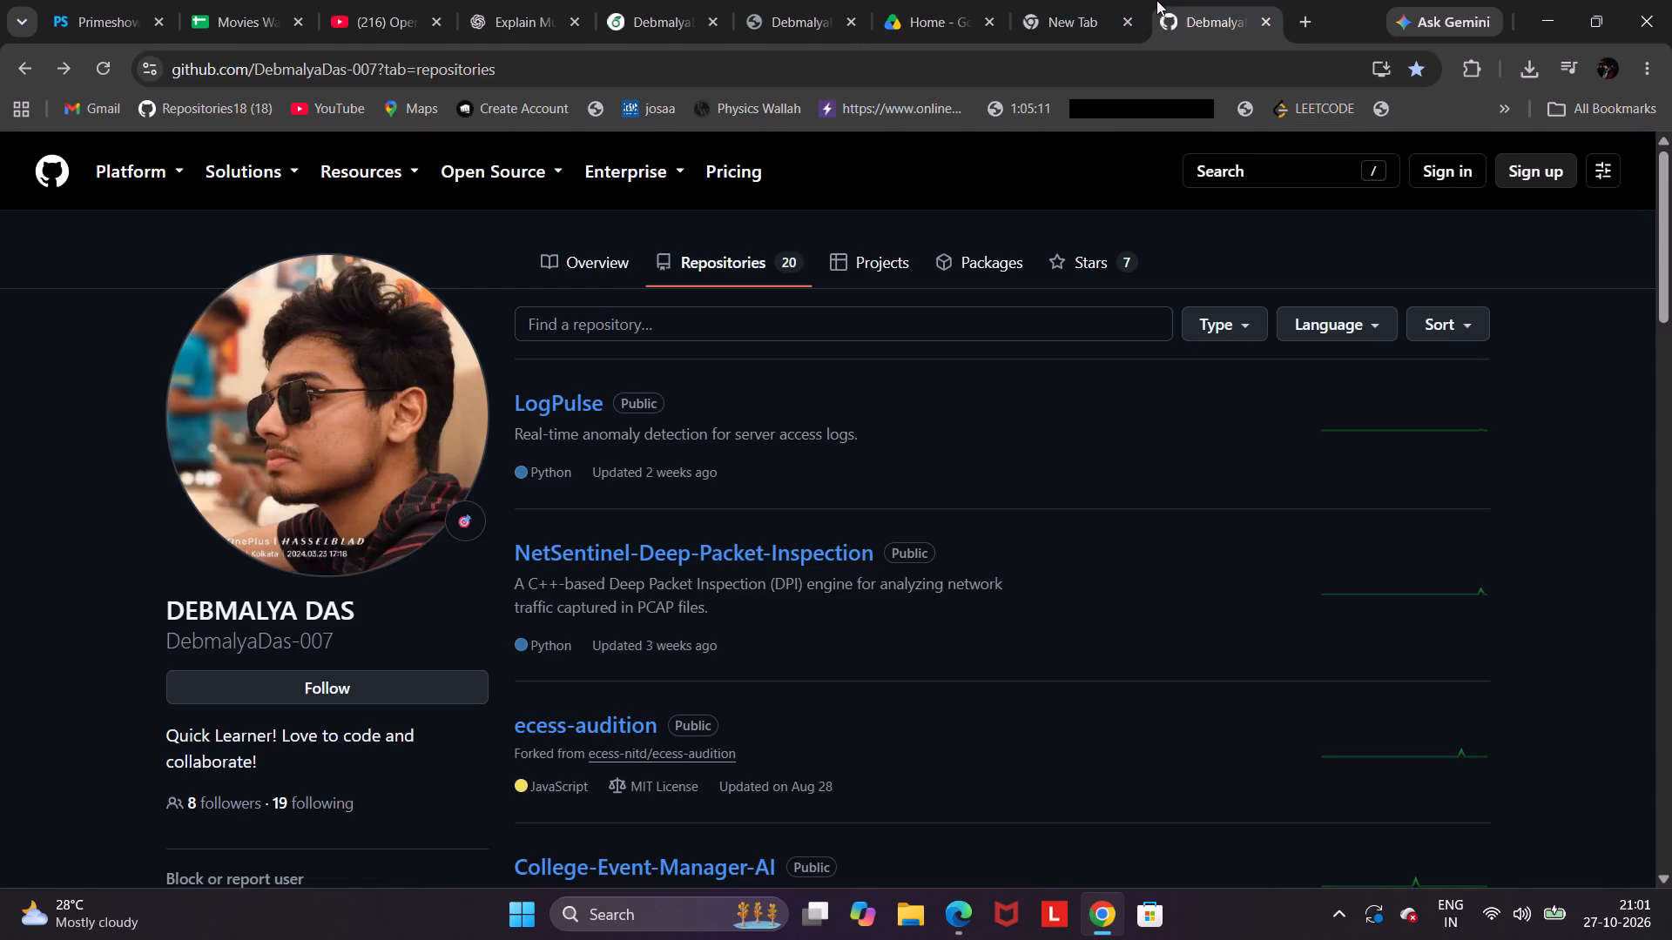
pyautogui.click(900, 0)
pyautogui.click(794, 2)
pyautogui.scroll(-2, 1048, 484)
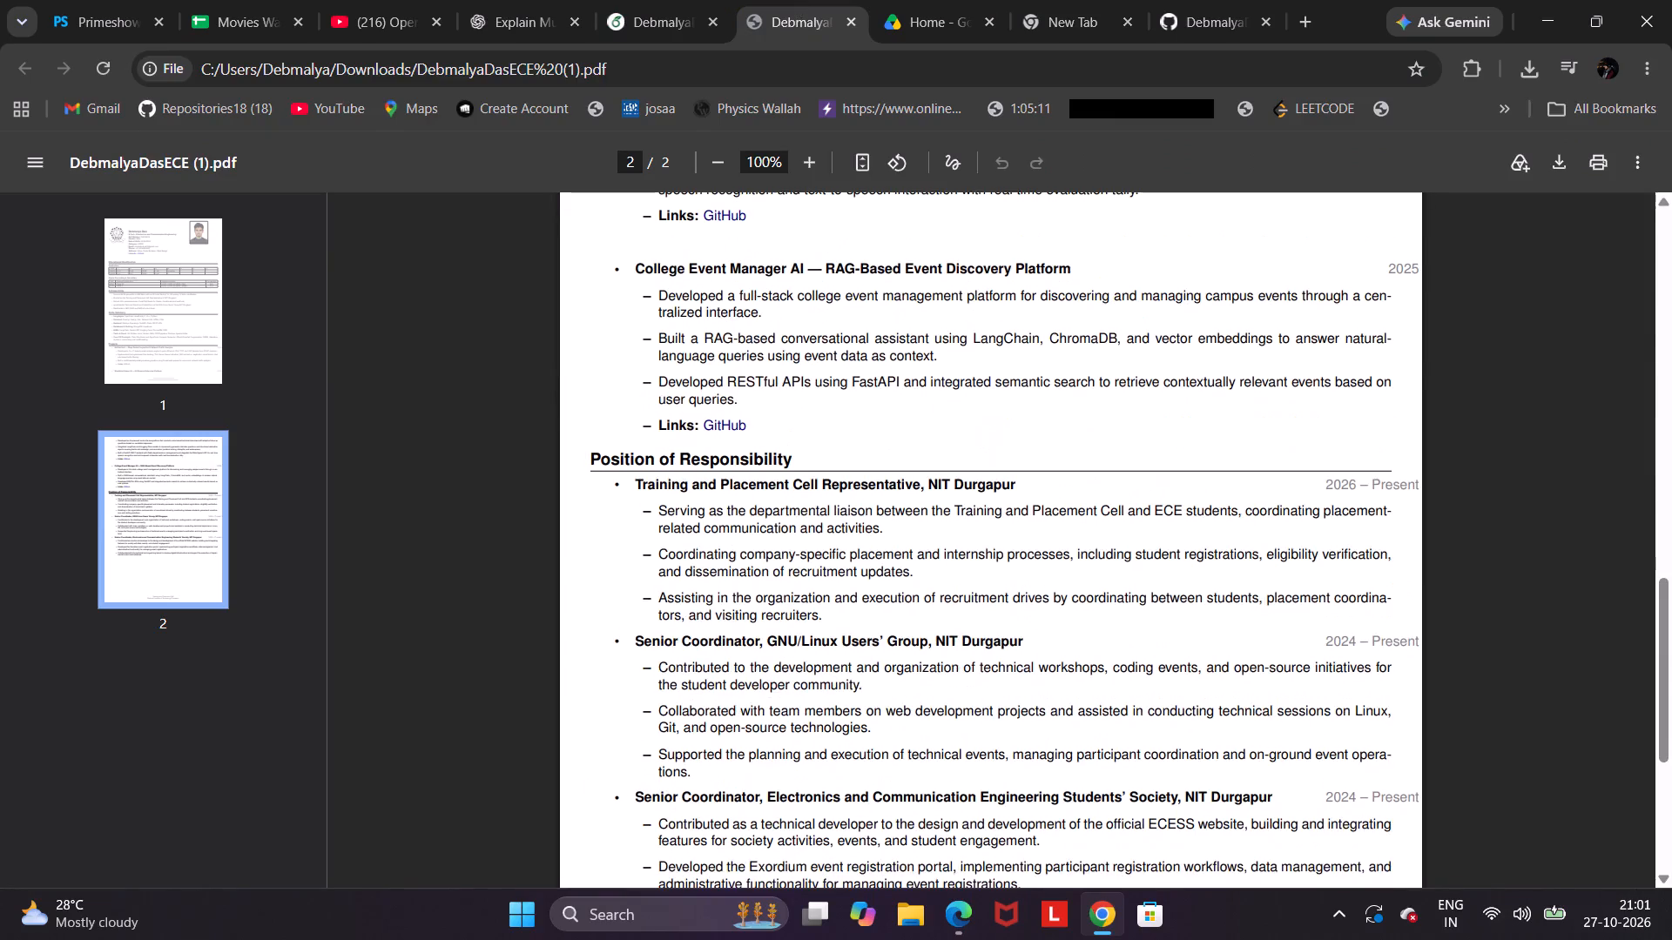
pyautogui.scroll(-3, 1048, 484)
pyautogui.scroll(12, 1048, 484)
pyautogui.scroll(-5, 1048, 484)
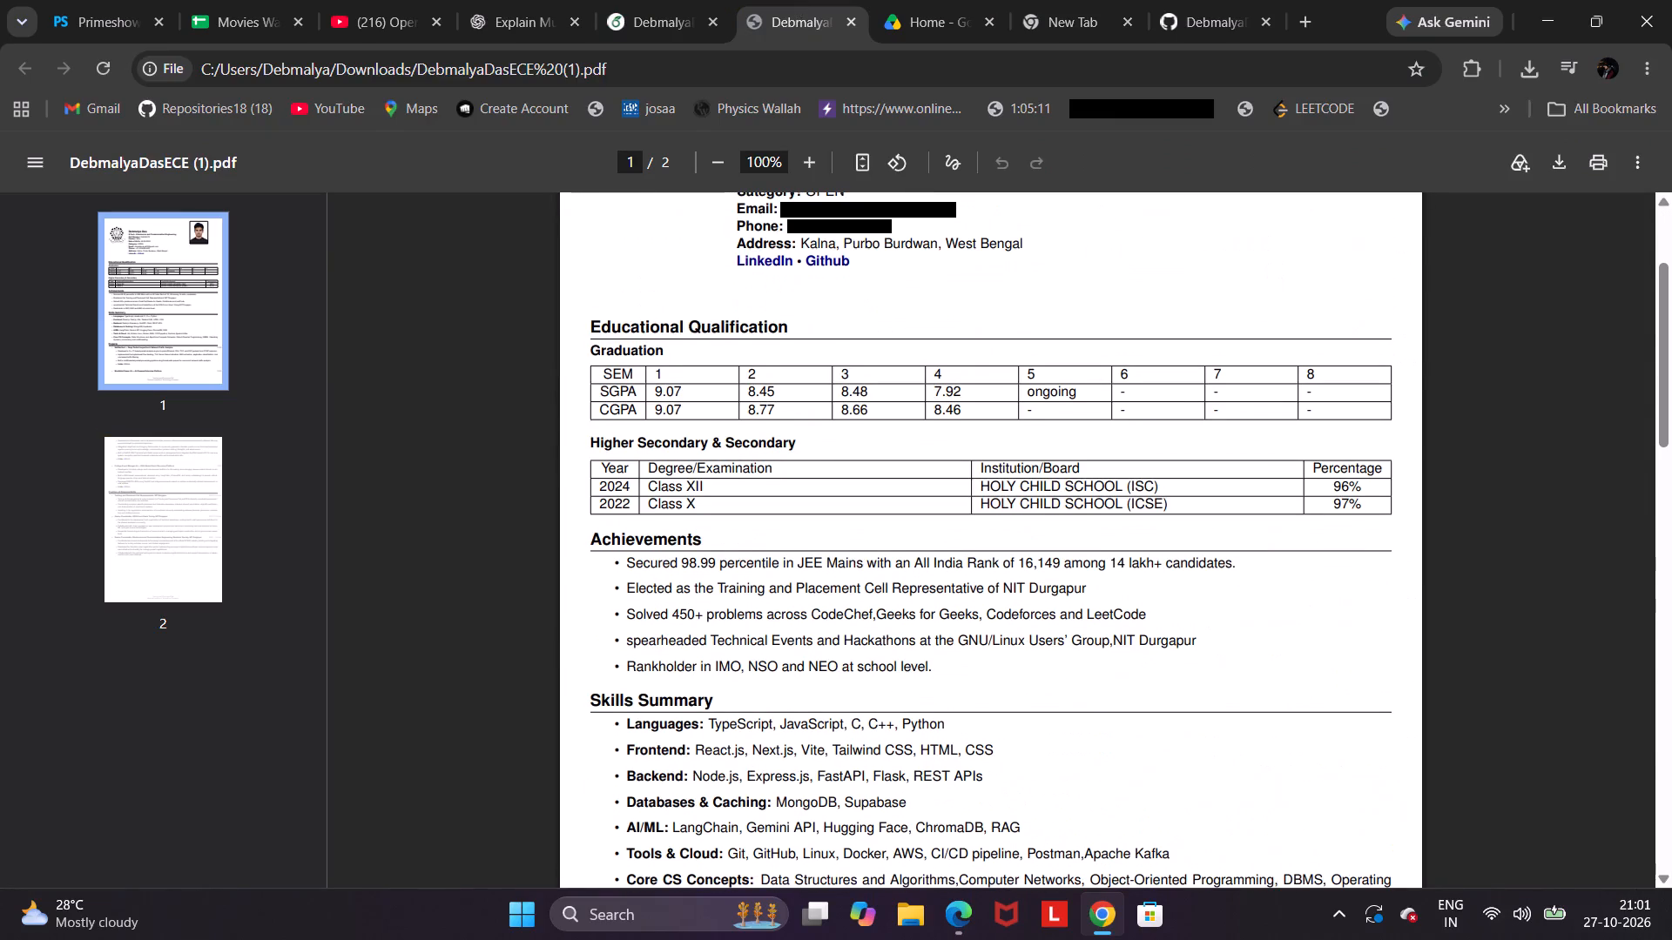
pyautogui.scroll(-2, 1048, 484)
pyautogui.scroll(9, 1048, 484)
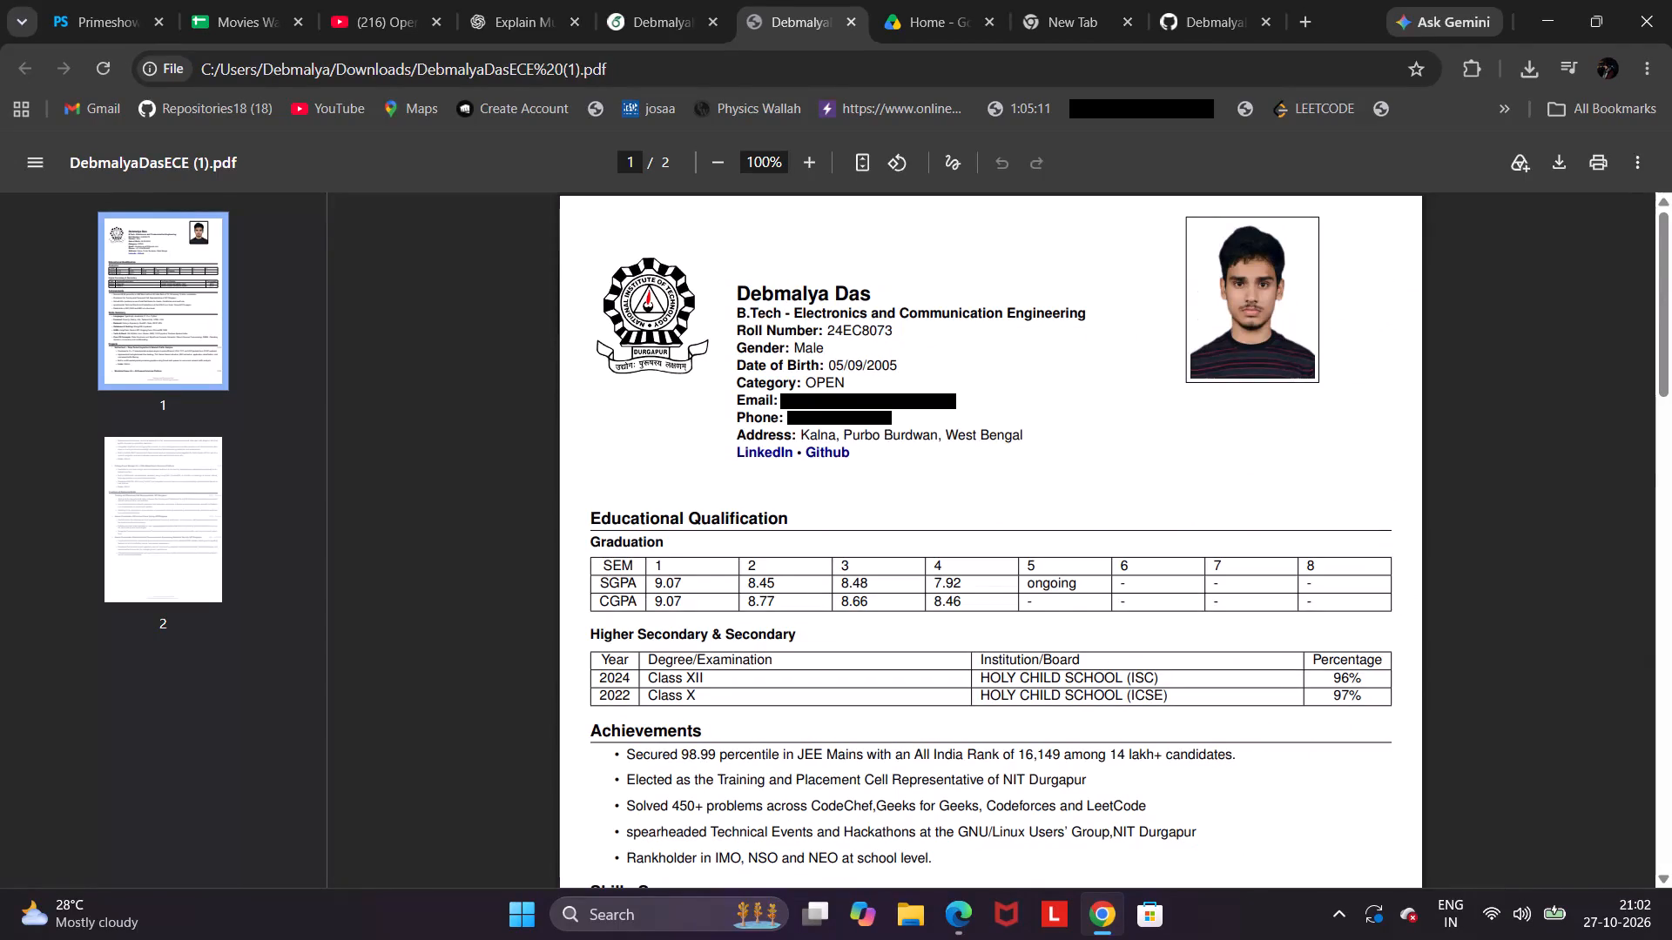
pyautogui.scroll(-3, 1048, 484)
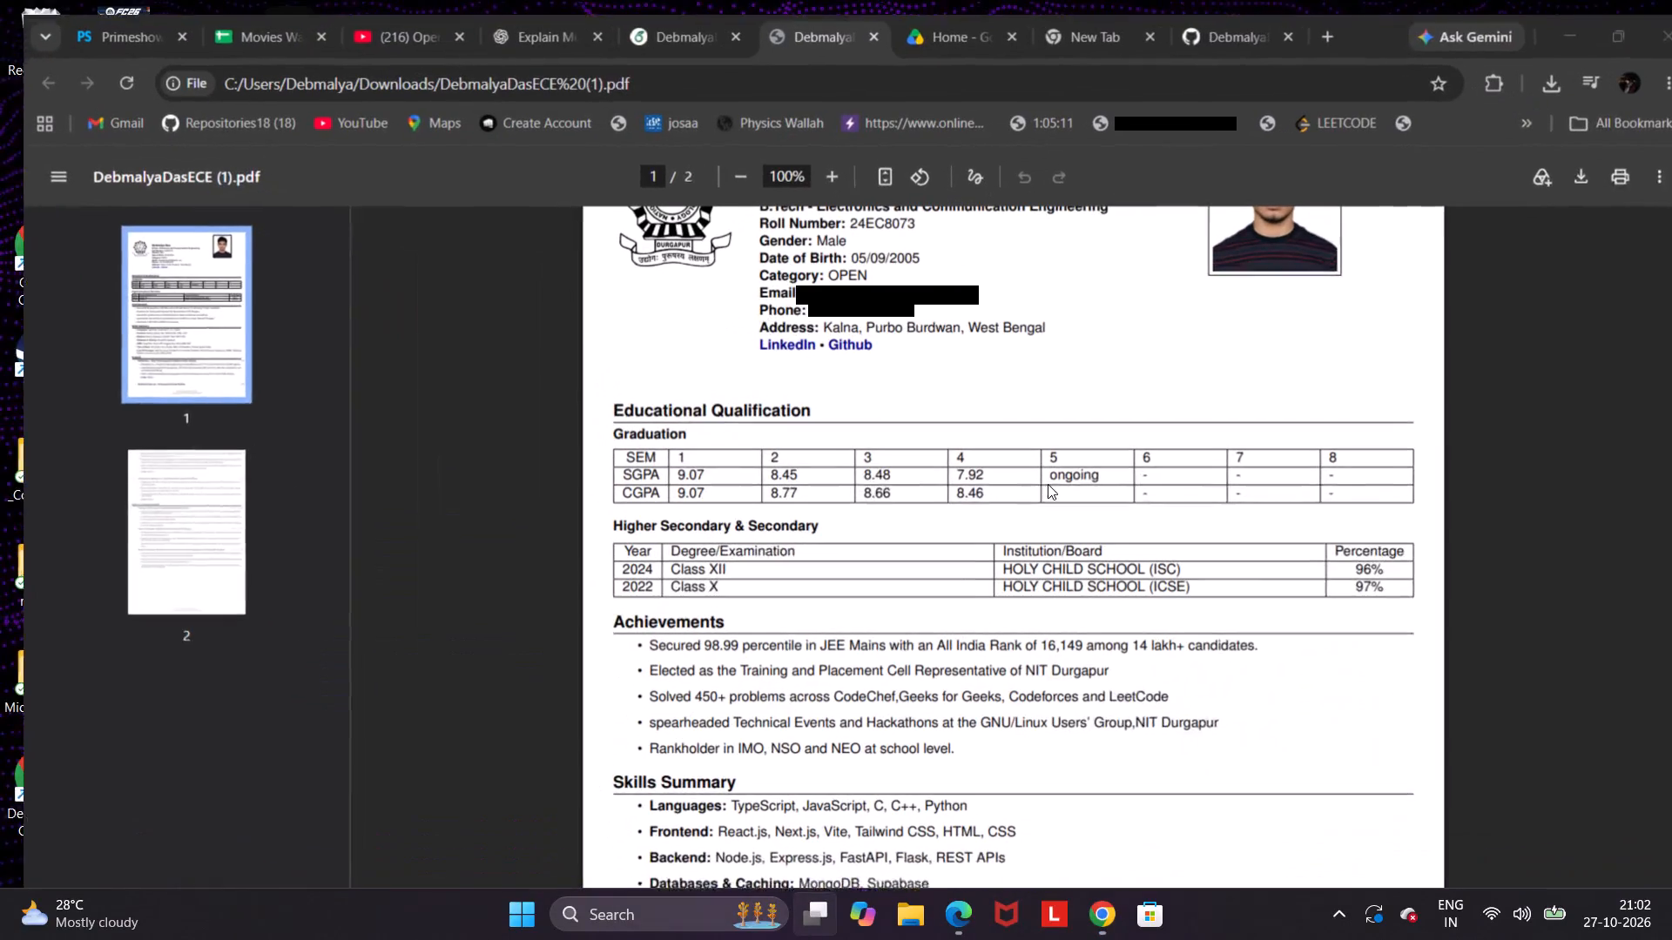
# Switch to the resume project in Overleaf and look over its main.tex source and compiled preview.
pyautogui.click(619, 0)
pyautogui.scroll(-5, 927, 484)
pyautogui.scroll(14, 927, 484)
pyautogui.scroll(5, 806, 712)
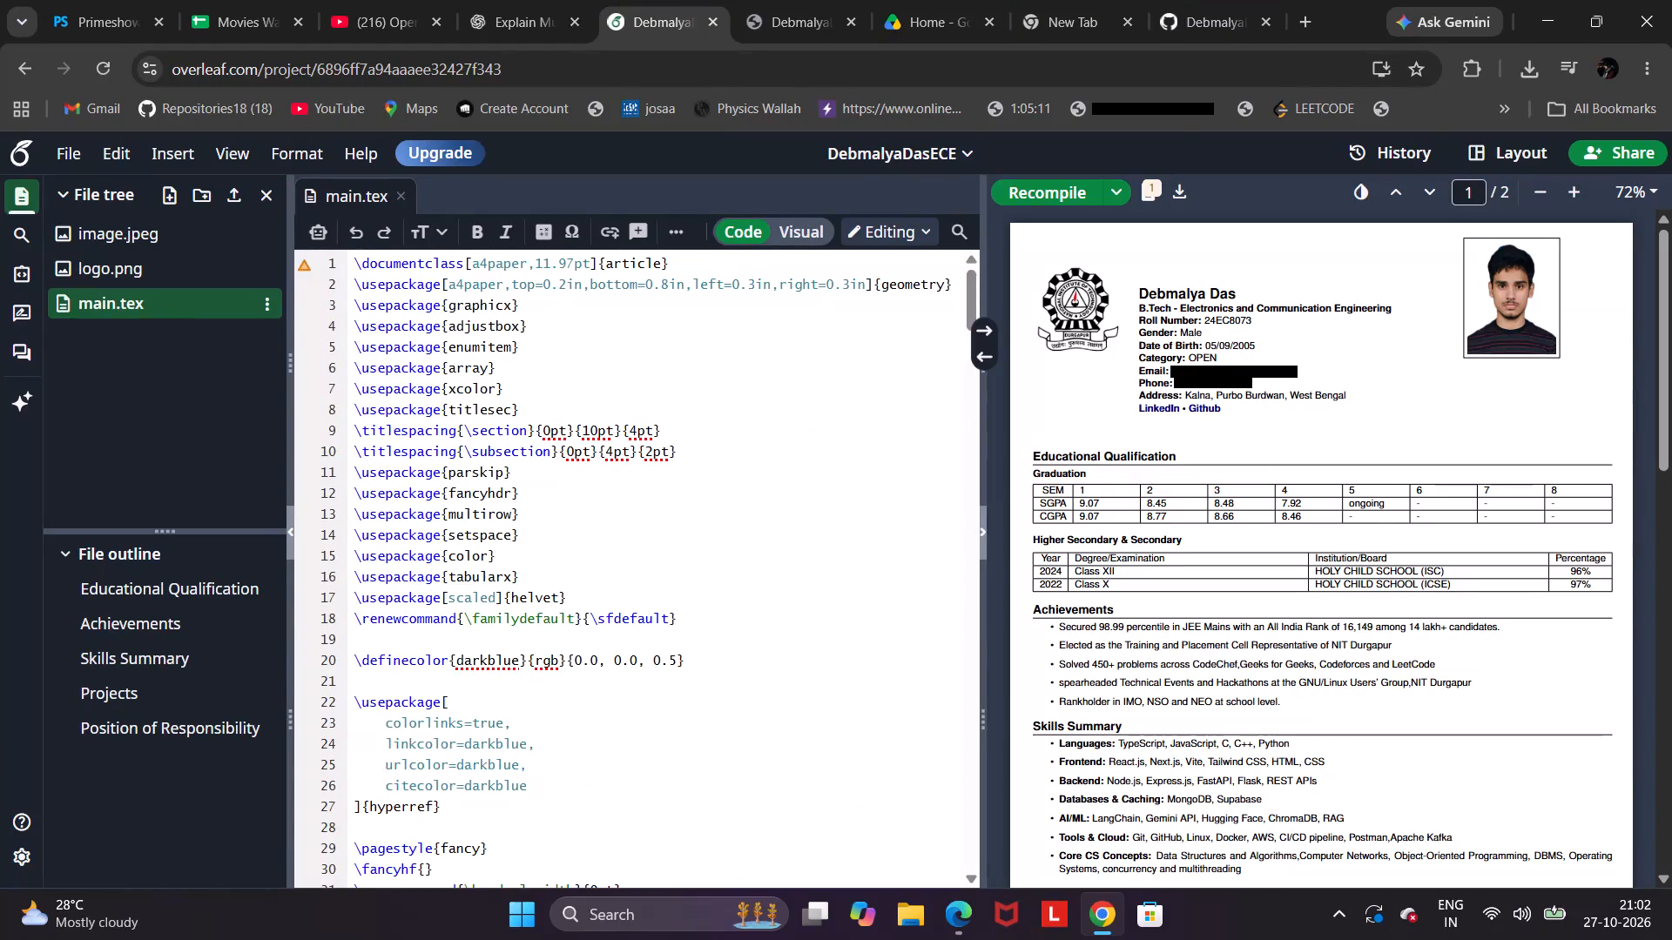